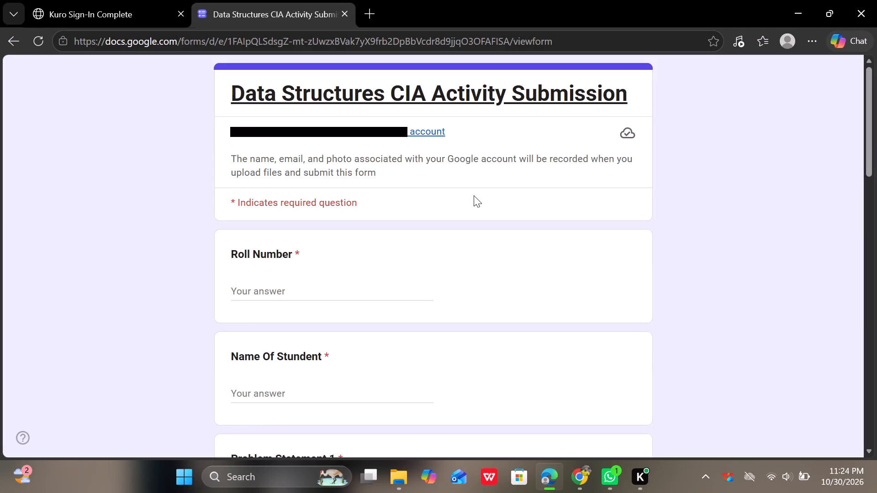
# Fill in the student's roll number and full name in the Data Structures CIA Activity Submission form.
pyautogui.click(281, 286)
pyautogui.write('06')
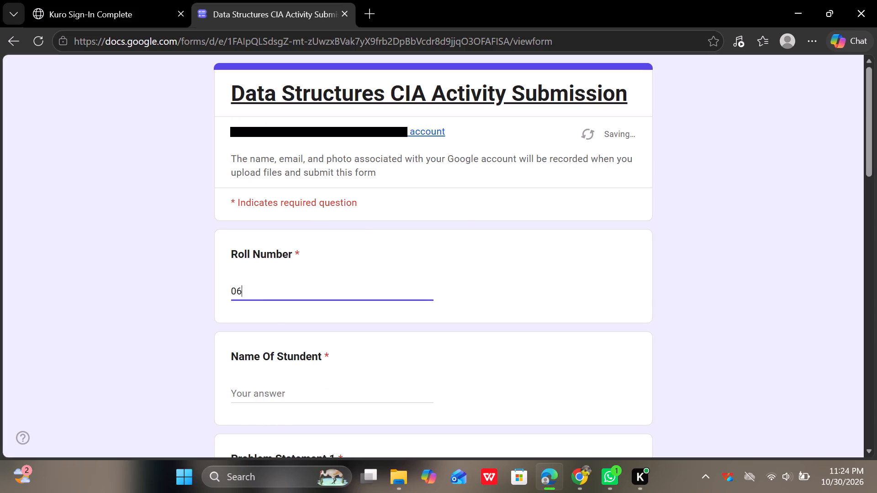
pyautogui.click(254, 388)
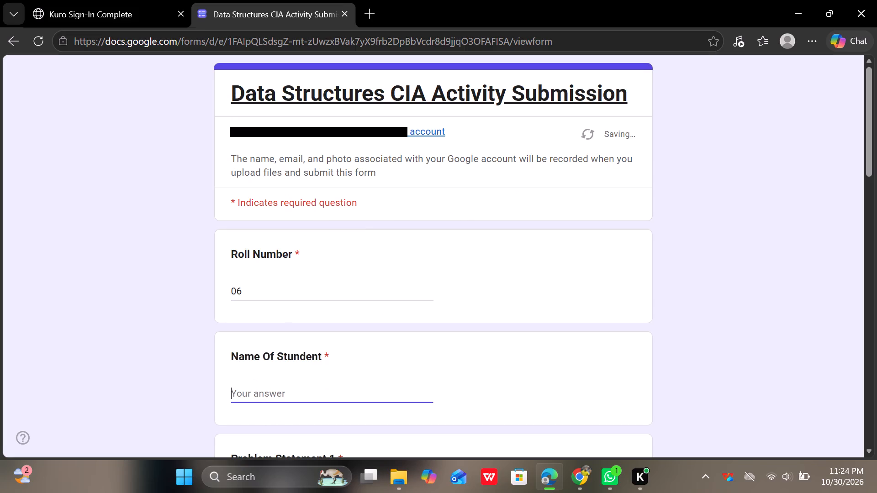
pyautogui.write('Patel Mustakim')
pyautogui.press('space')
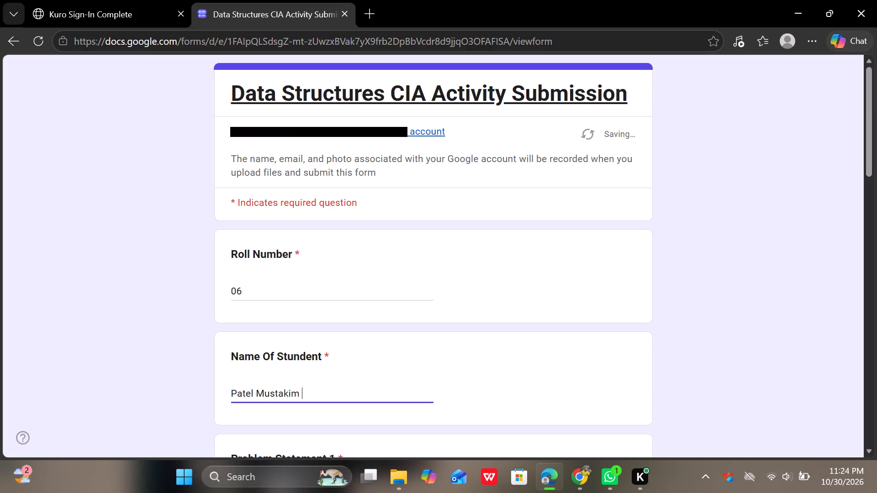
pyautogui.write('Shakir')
# Go to the Problem Statement 1 question and open its answer for entry.
pyautogui.scroll(-1, 254, 388)
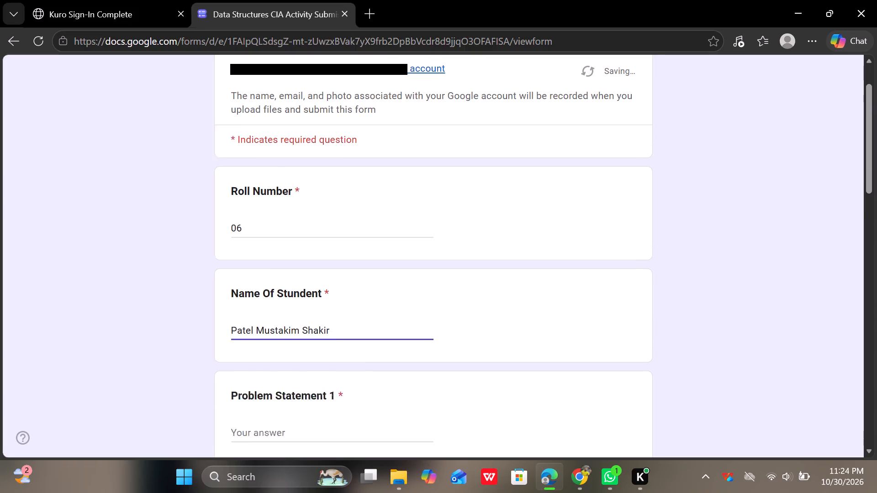
pyautogui.scroll(-2, 254, 388)
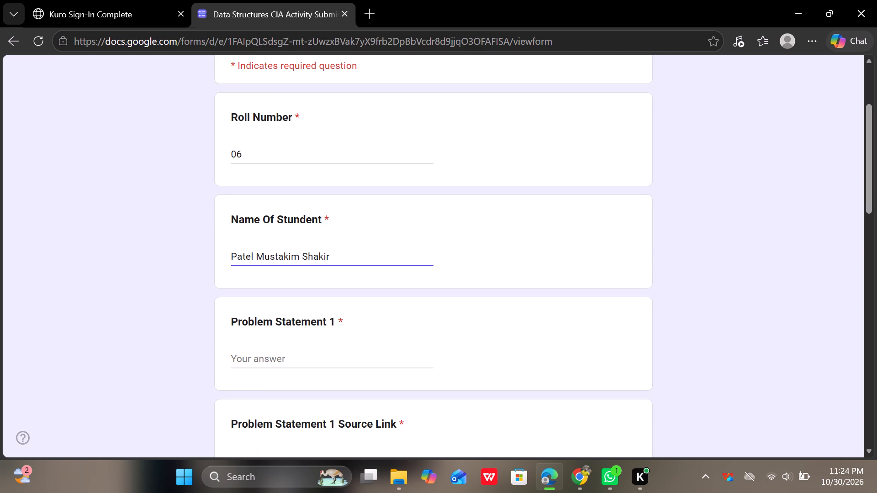
pyautogui.click(259, 356)
pyautogui.scroll(-2, 259, 356)
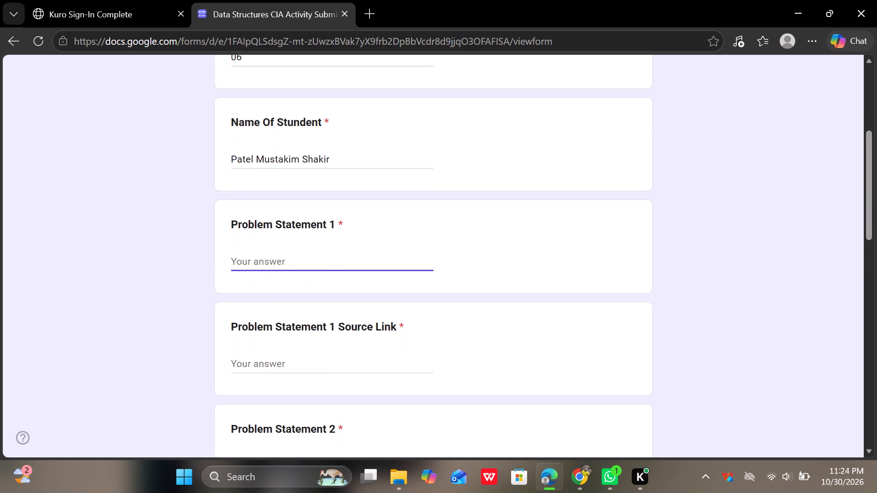
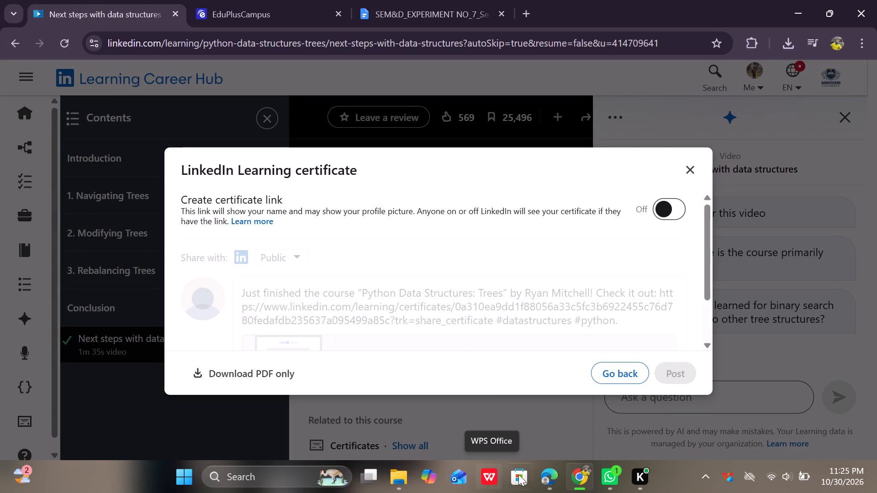
# Switch to the form in Microsoft Edge and answer Problem Statement 1 with the copied binary tree text ending "longest path from the root to the farthest leaf.".
pyautogui.click(545, 476)
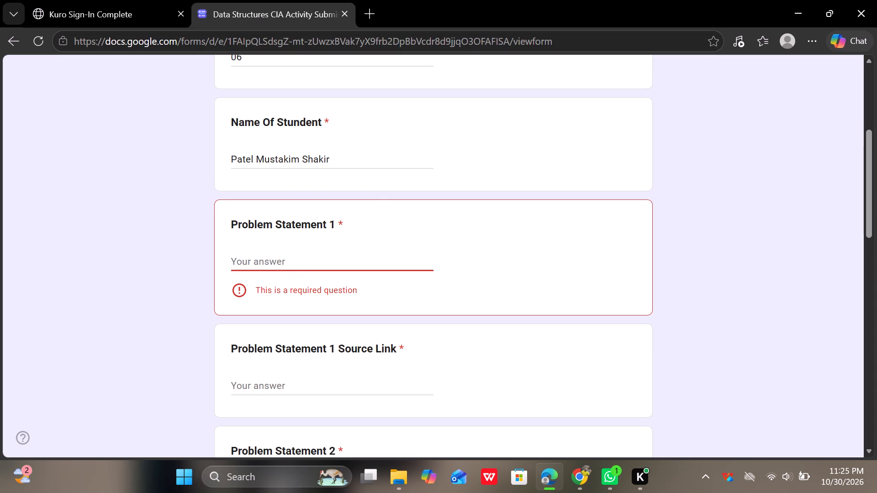
pyautogui.click(296, 257)
pyautogui.hotkey('ctrl', 'v')
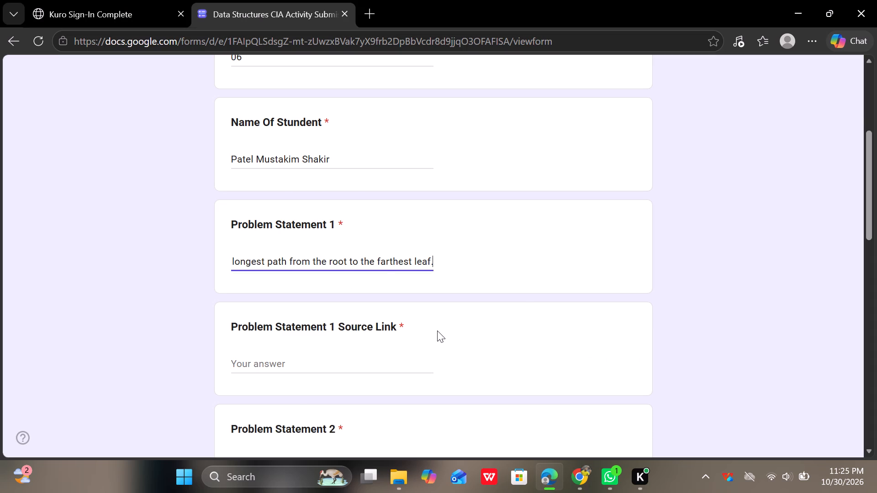
# Open the answer of the Problem Statement 1 Source Link question for entry.
pyautogui.scroll(-1, 437, 330)
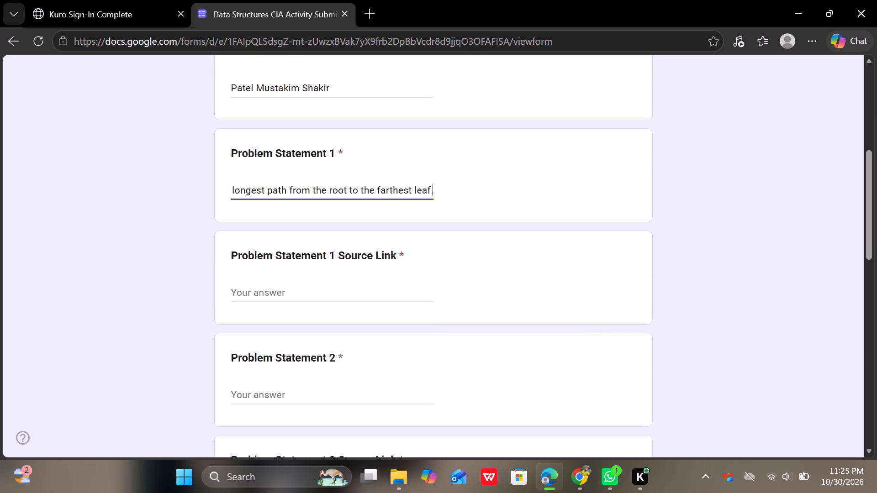
pyautogui.click(308, 285)
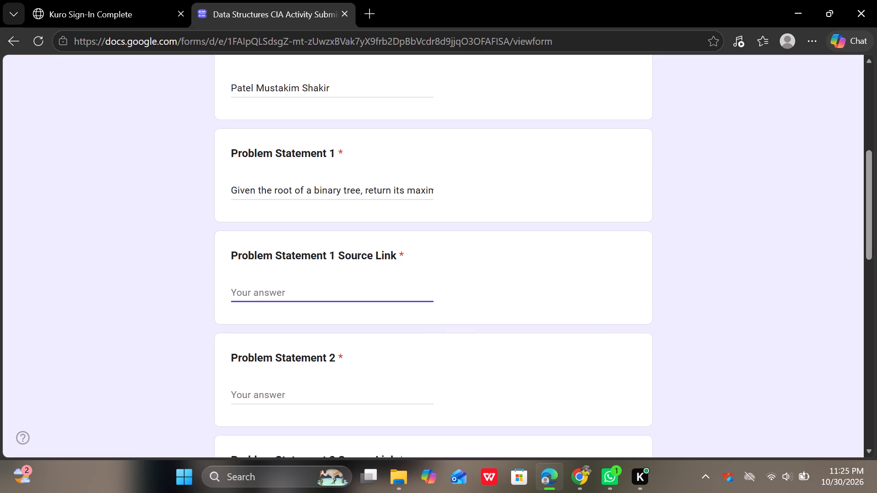
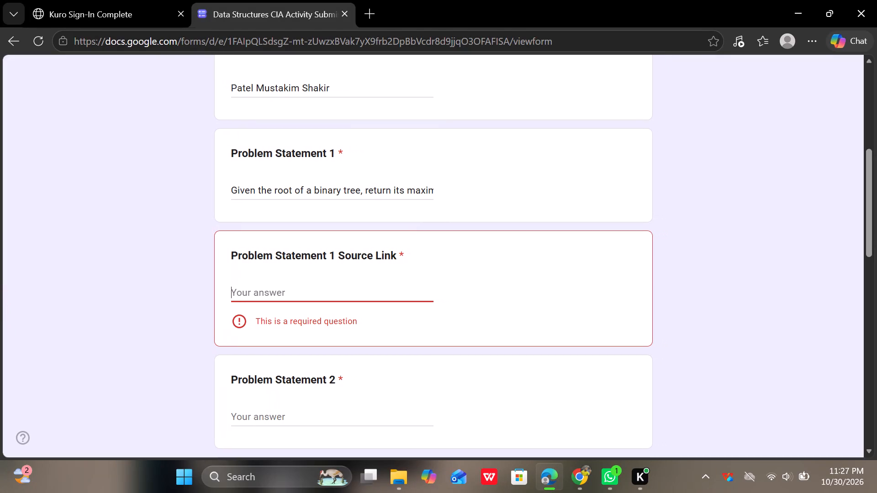
# Review the full text of the Problem Statement 1 answer from its beginning through to its end.
pyautogui.click(275, 192)
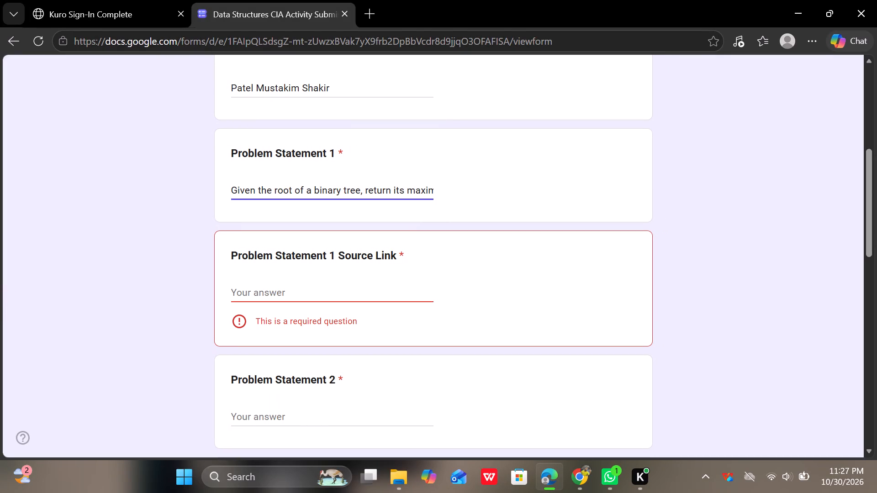
pyautogui.press('Left')
pyautogui.press('Left')
pyautogui.press('Left')
pyautogui.press('Left')
pyautogui.press('Left')
pyautogui.press('Left')
pyautogui.press('Left')
pyautogui.press('Left')
pyautogui.press('Left')
pyautogui.press('Left')
pyautogui.press('Left')
pyautogui.press('Left')
pyautogui.press('Left')
pyautogui.press('Left')
pyautogui.press('Left')
pyautogui.press('Left')
pyautogui.press('Left')
pyautogui.press('Left')
pyautogui.press('Left')
pyautogui.press('Left')
pyautogui.press('Left')
pyautogui.press('Right')
pyautogui.press('Right')
pyautogui.press('Right')
pyautogui.press('Right')
pyautogui.press('Right')
pyautogui.press('Right')
pyautogui.press('Right')
pyautogui.press('Right')
pyautogui.press('Right')
pyautogui.press('Right')
pyautogui.press('Right')
pyautogui.press('Right')
pyautogui.press('Right')
pyautogui.press('Right')
pyautogui.press('Right')
pyautogui.press('Right')
pyautogui.press('Right')
pyautogui.press('Right')
pyautogui.press('Right')
pyautogui.press('Right')
pyautogui.press('Right')
pyautogui.press('Right')
pyautogui.press('Right')
pyautogui.press('Right')
pyautogui.press('Right')
pyautogui.press('Right')
pyautogui.press('Right')
pyautogui.press('Right')
pyautogui.press('Right')
pyautogui.press('Right')
pyautogui.press('Right')
pyautogui.press('Right')
pyautogui.press('Right')
pyautogui.press('Right')
pyautogui.press('Right')
pyautogui.press('Right')
pyautogui.press('Right')
pyautogui.press('Right')
pyautogui.press('Right')
pyautogui.press('Right')
pyautogui.press('Right')
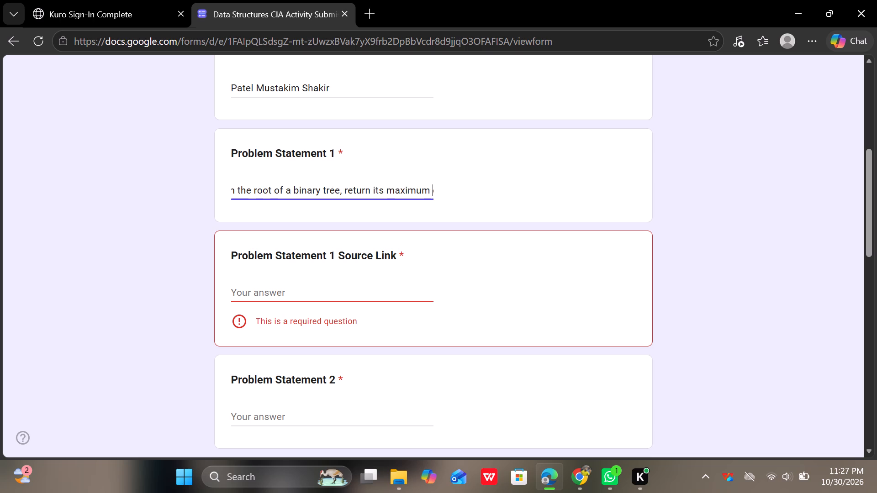
pyautogui.press('Right')
pyautogui.press('Right')
pyautogui.press('Right')
pyautogui.press('Right')
pyautogui.press('Right')
pyautogui.press('Right')
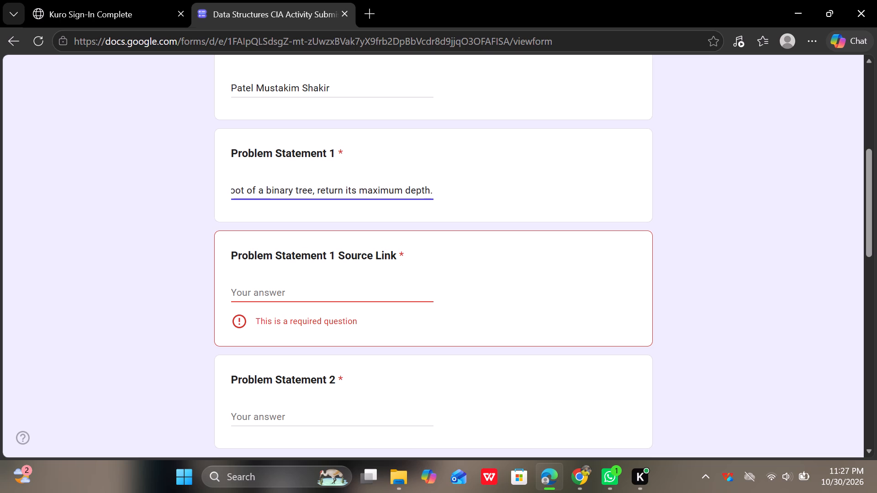
pyautogui.click(268, 289)
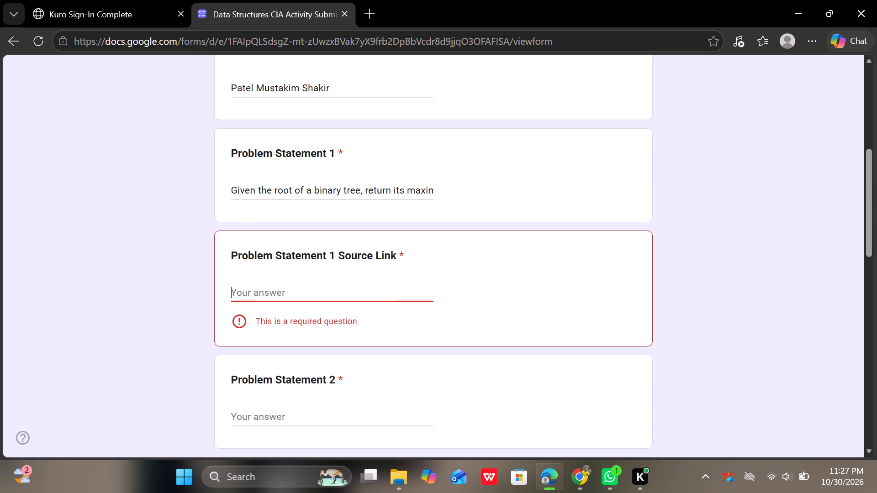
pyautogui.hotkey('ctrl', 'v')
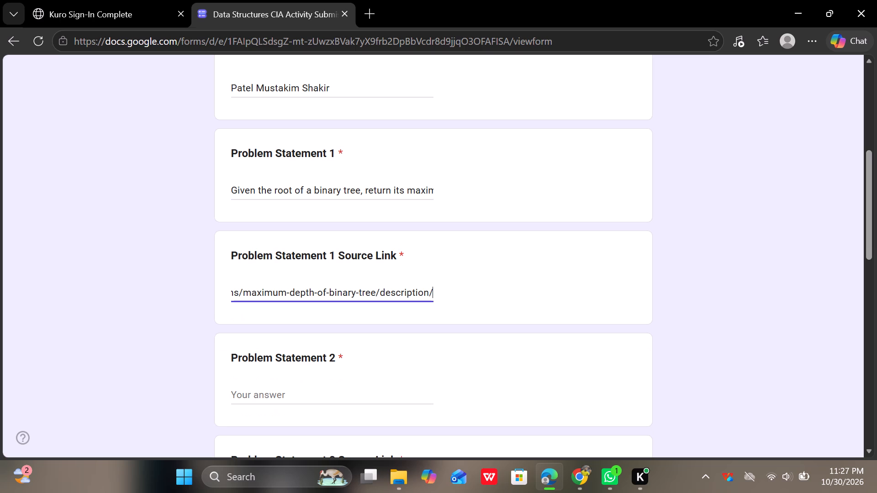
# Open the answer to the Problem Statement 2 question for entry.
pyautogui.click(295, 383)
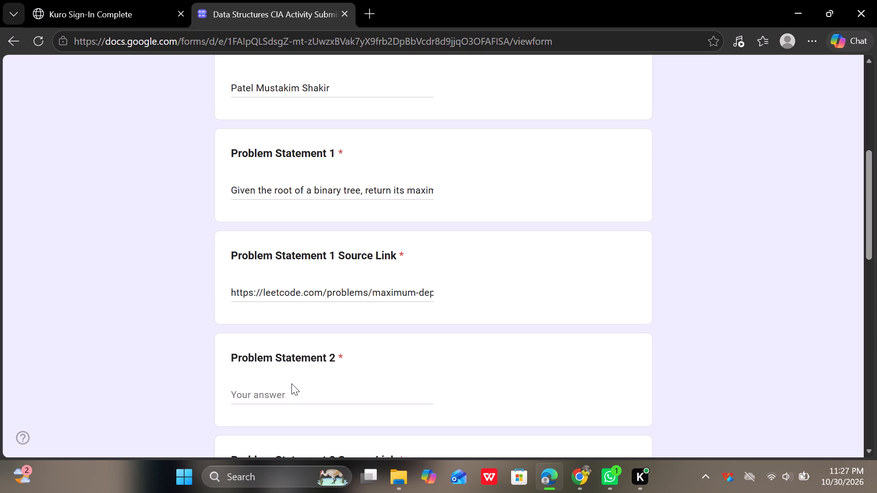
pyautogui.click(280, 388)
pyautogui.scroll(-3, 280, 388)
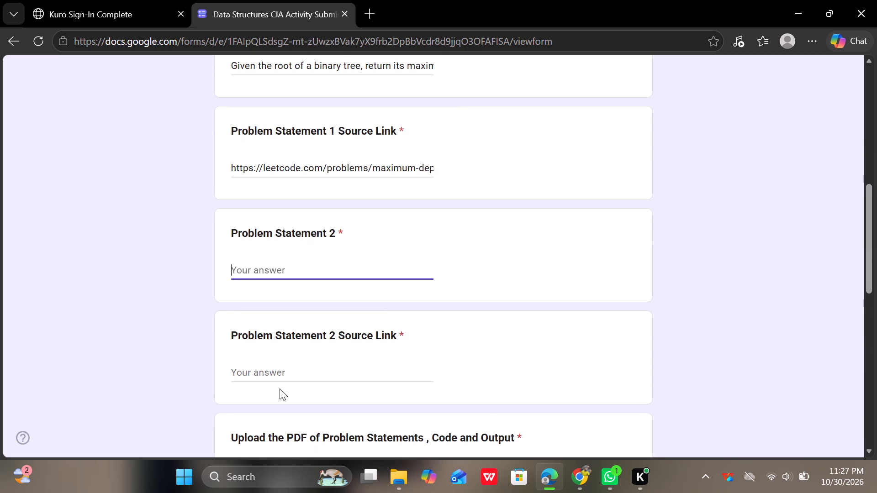
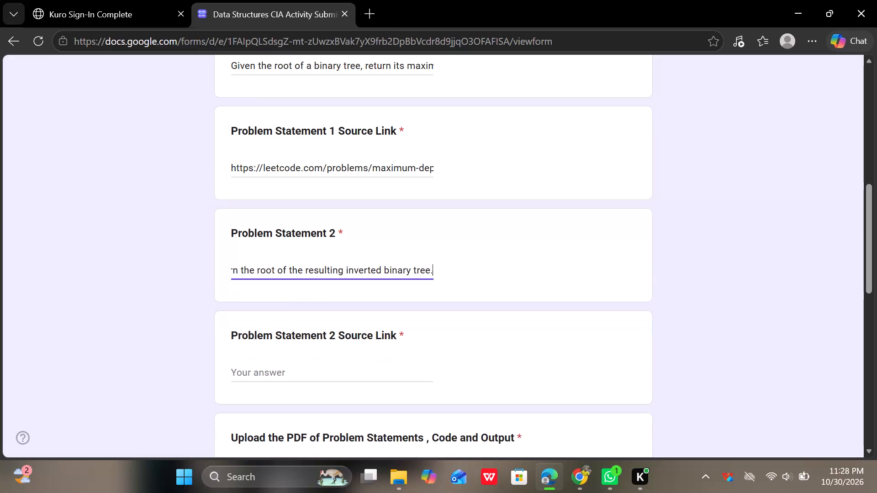
# Open the answer to the Problem Statement 2 Source Link question for entry.
pyautogui.scroll(-3, 305, 267)
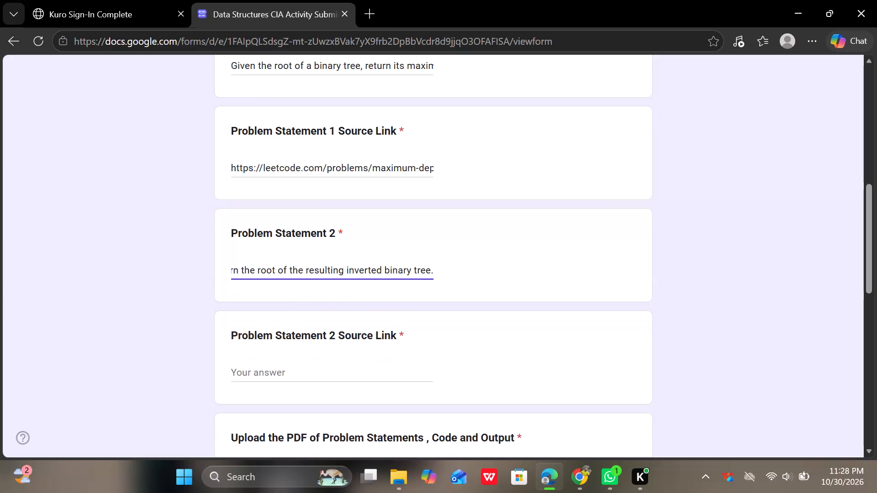
pyautogui.scroll(-1, 305, 267)
pyautogui.click(264, 283)
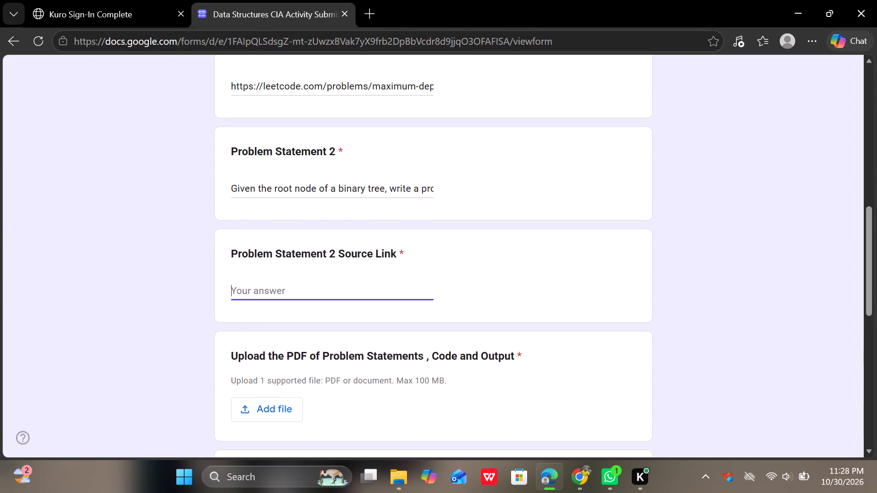
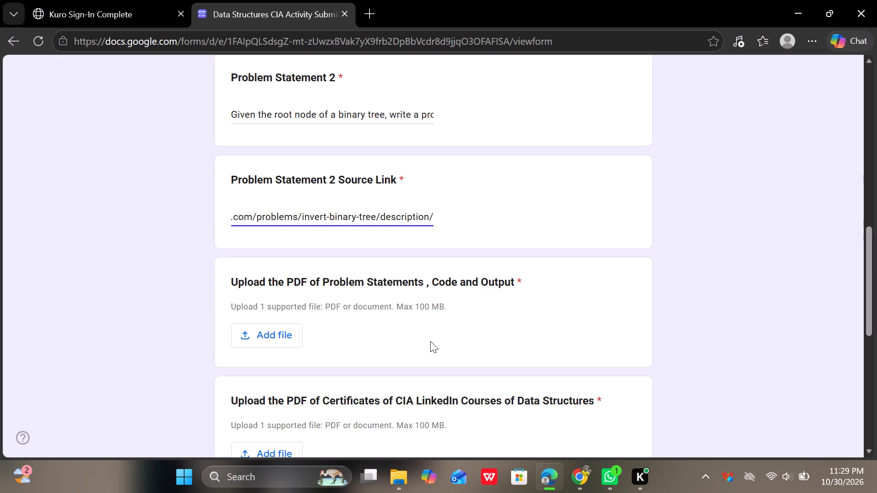
# Review the form's remaining questions, covering the two PDF uploads, the ISF fees receipt number and the passport size photo.
pyautogui.scroll(-4, 430, 341)
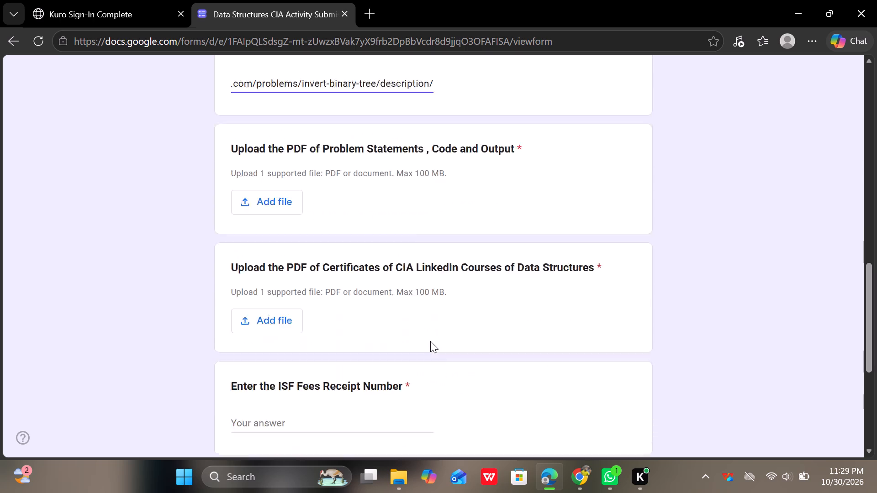
pyautogui.scroll(-2, 430, 341)
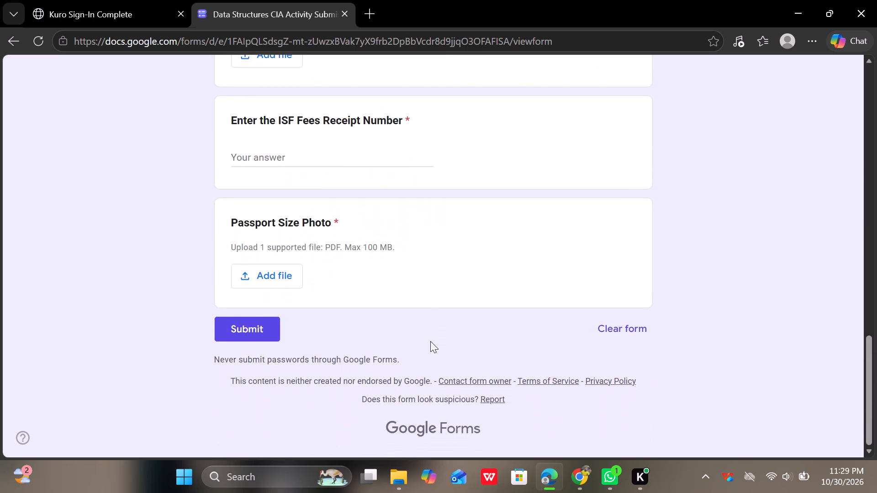
pyautogui.scroll(1, 430, 341)
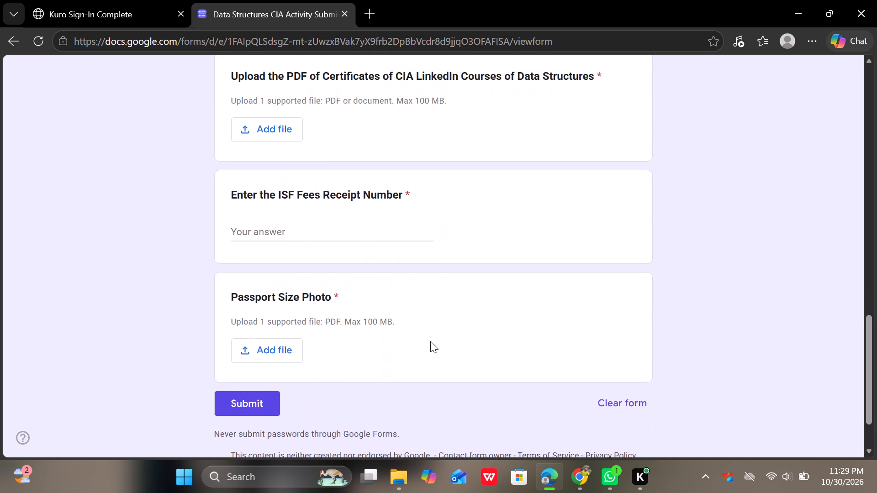
pyautogui.scroll(2, 430, 341)
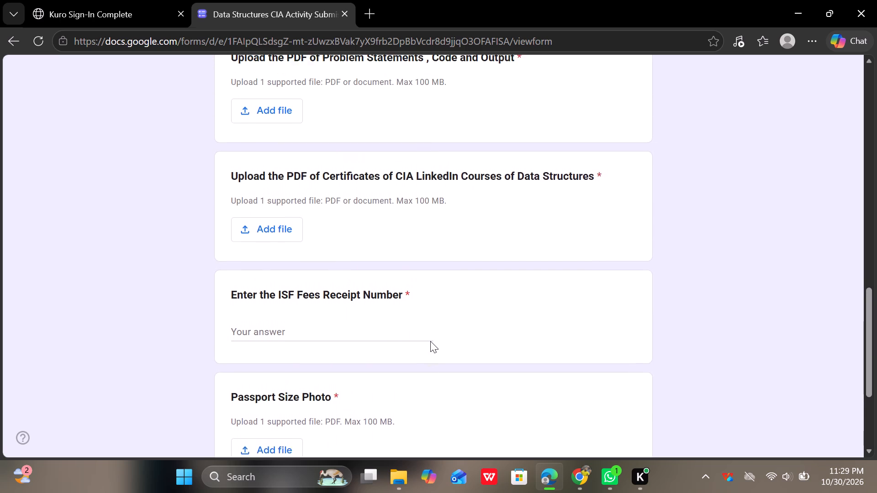
pyautogui.scroll(1, 430, 341)
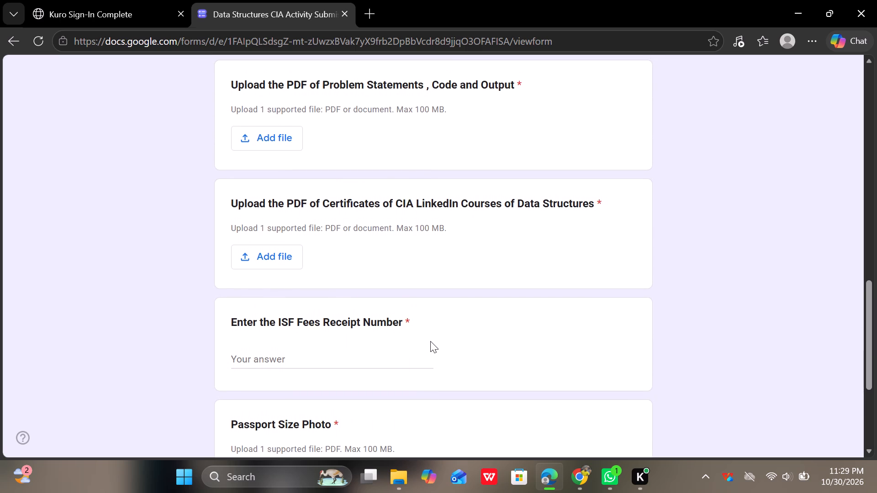
pyautogui.scroll(3, 430, 341)
pyautogui.scroll(-1, 430, 341)
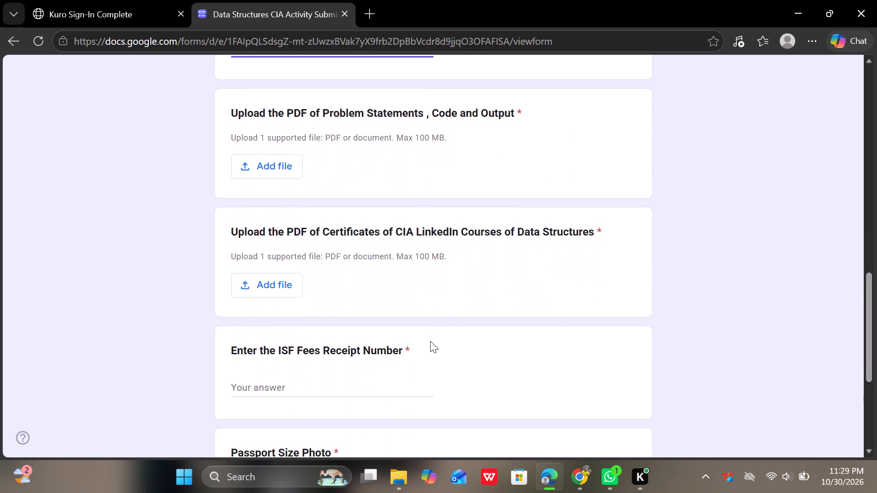
pyautogui.scroll(-1, 430, 341)
pyautogui.scroll(1, 430, 341)
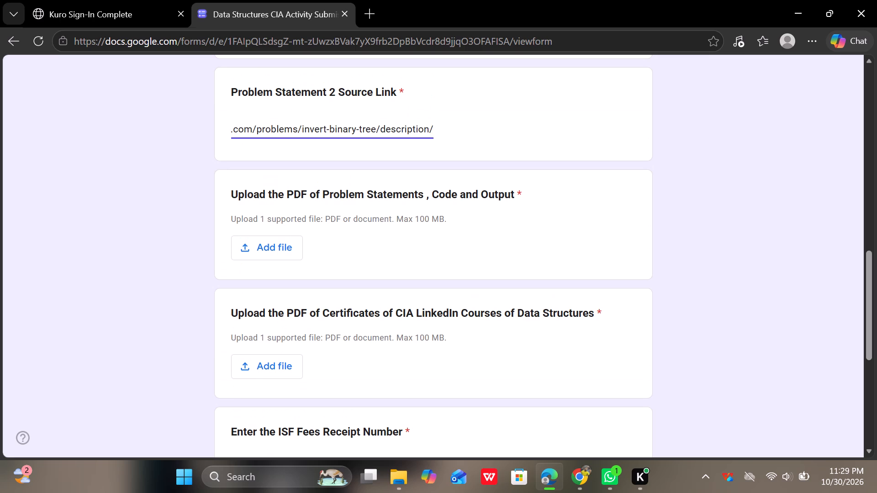
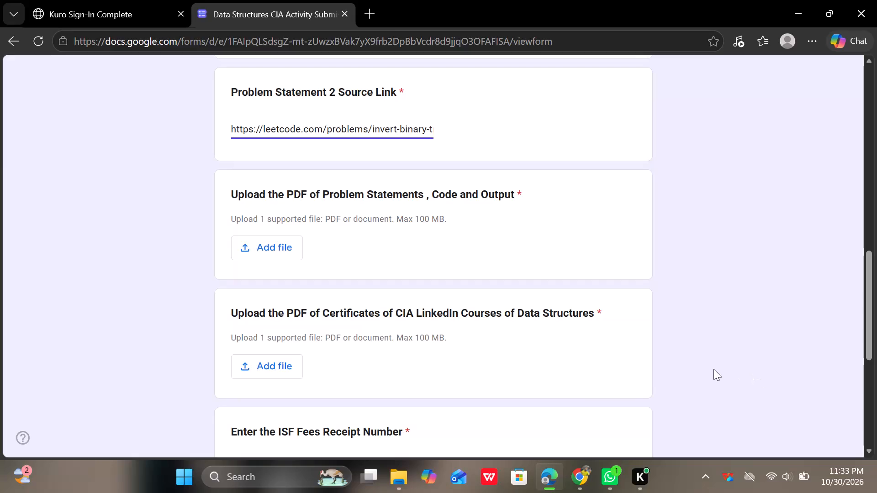
# Review the rest of the form through to its end, from the PDF uploads to the passport size photo question.
pyautogui.scroll(-3, 713, 369)
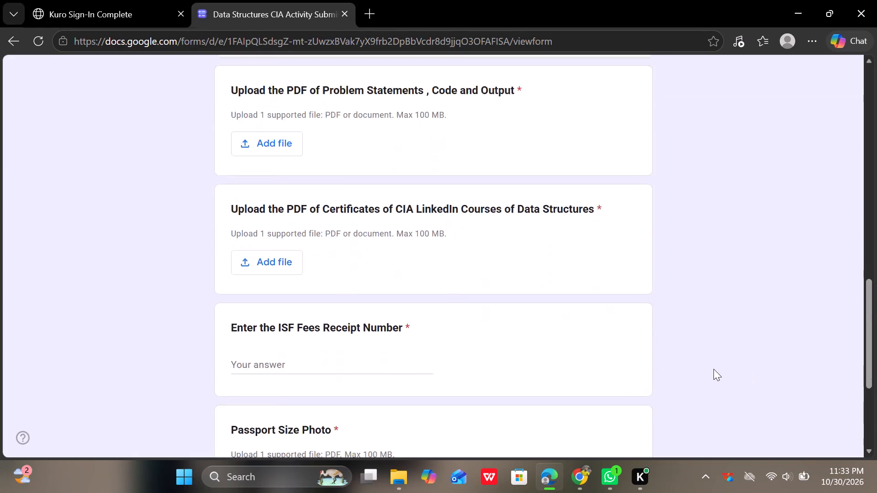
pyautogui.scroll(-2, 713, 369)
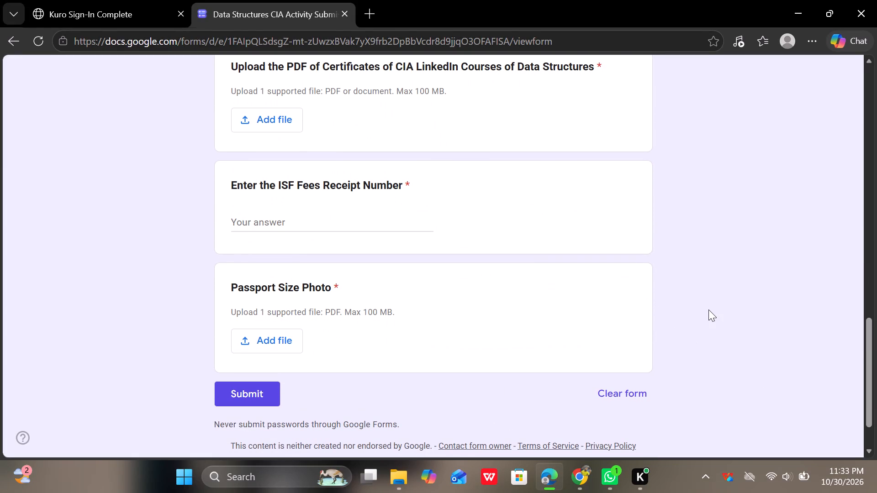
pyautogui.scroll(-4, 708, 309)
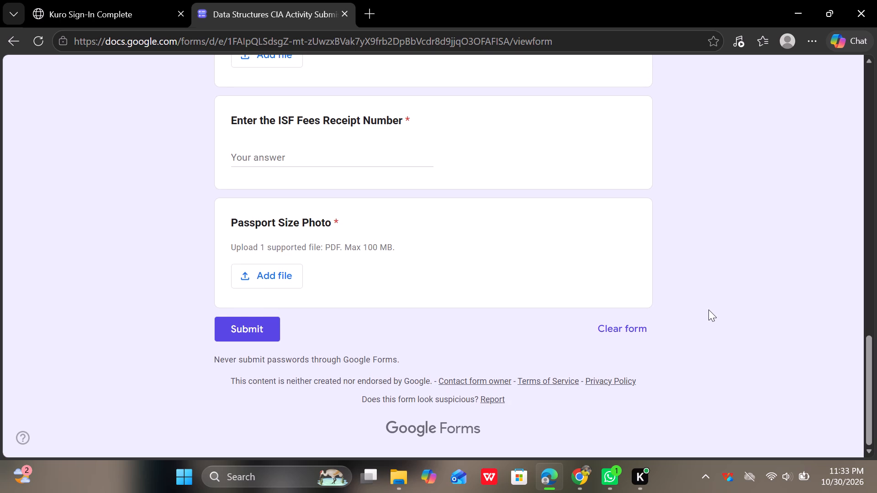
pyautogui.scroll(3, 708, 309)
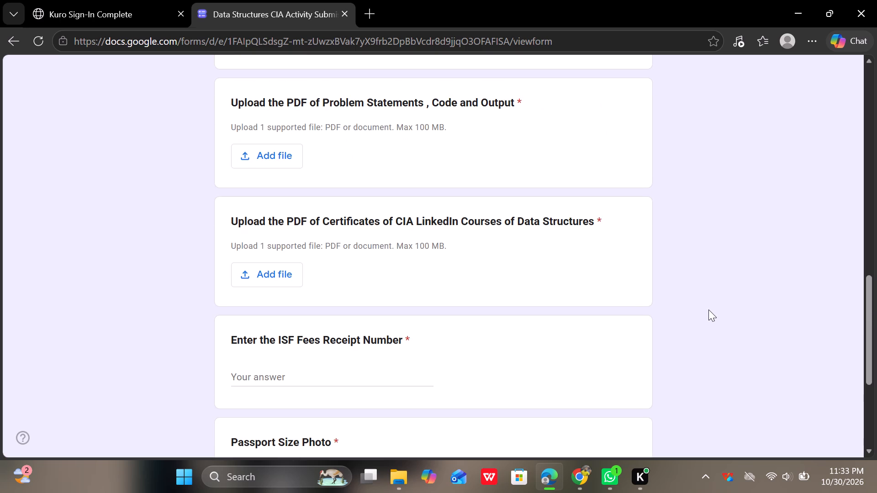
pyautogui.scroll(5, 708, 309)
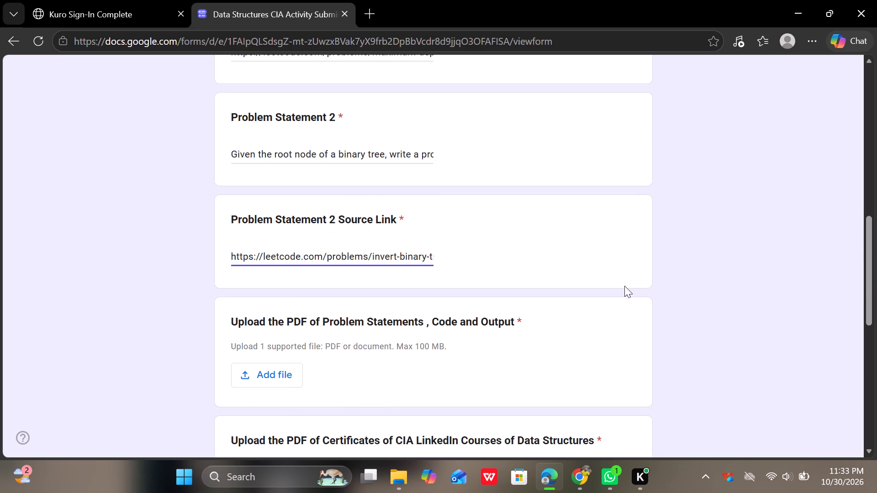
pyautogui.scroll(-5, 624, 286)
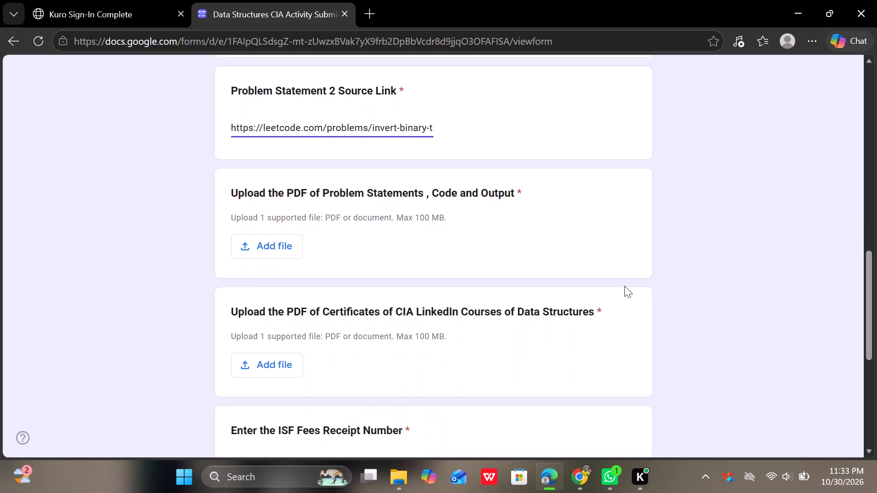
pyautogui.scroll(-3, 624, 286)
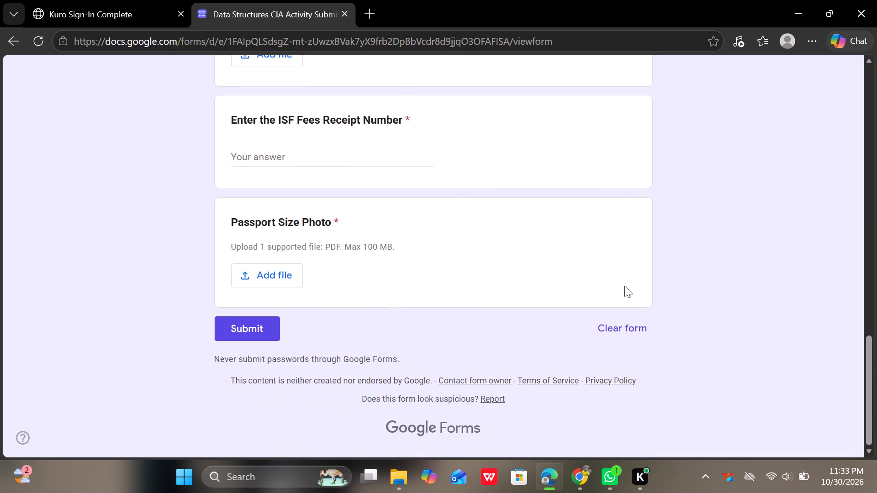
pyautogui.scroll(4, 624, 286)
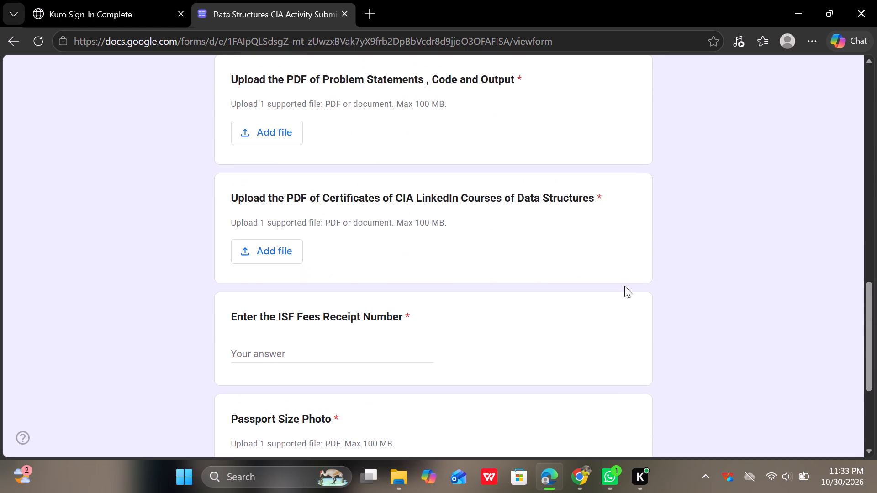
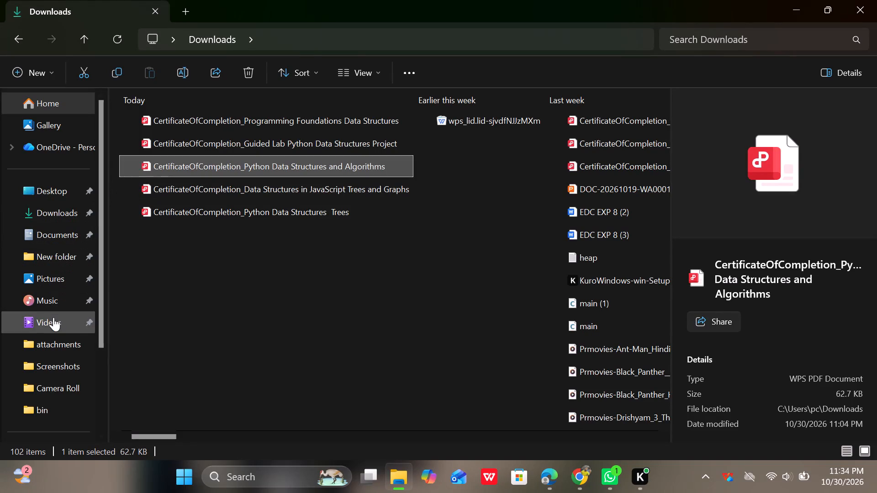
# In File Explorer, open the Project Backups folder inside New folder, where the saved code file and output images are stored.
pyautogui.click(63, 262)
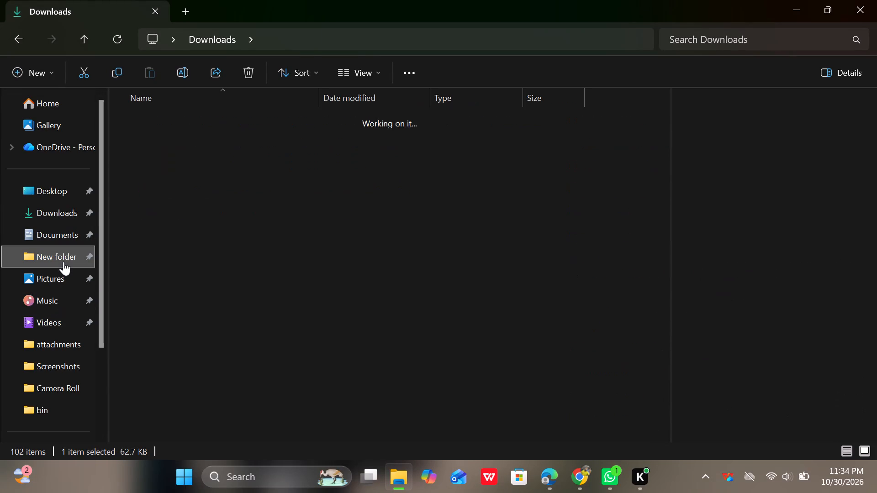
pyautogui.doubleClick(178, 126)
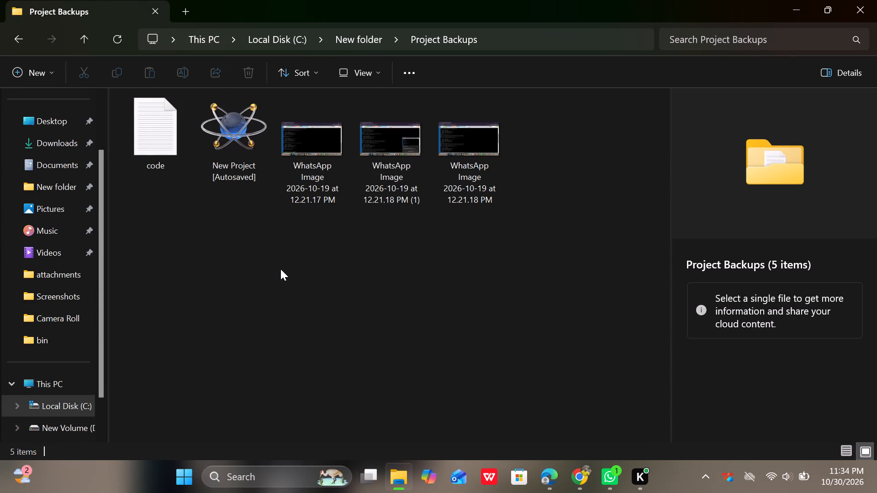
# Bring up the available file actions for the code text document in the Project Backups folder.
pyautogui.rightClick(159, 125)
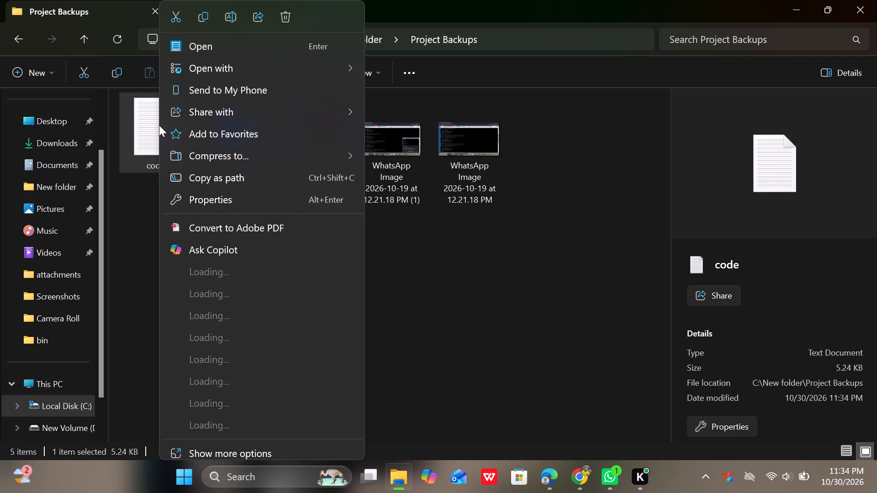
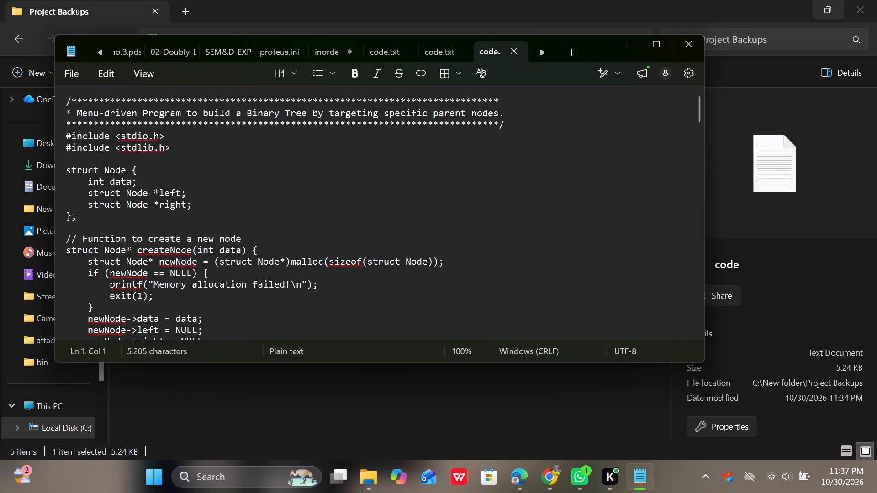
# Close the text editor window showing the binary tree code file to return to the Project Backups folder.
pyautogui.click(692, 42)
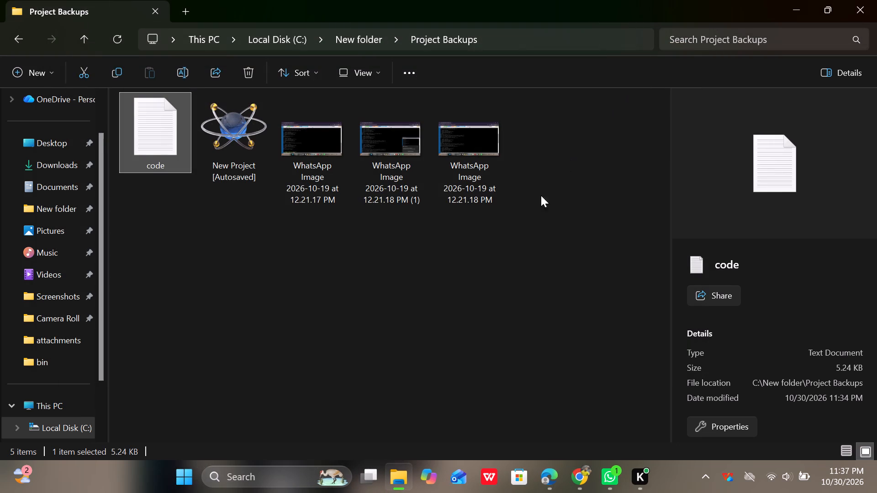
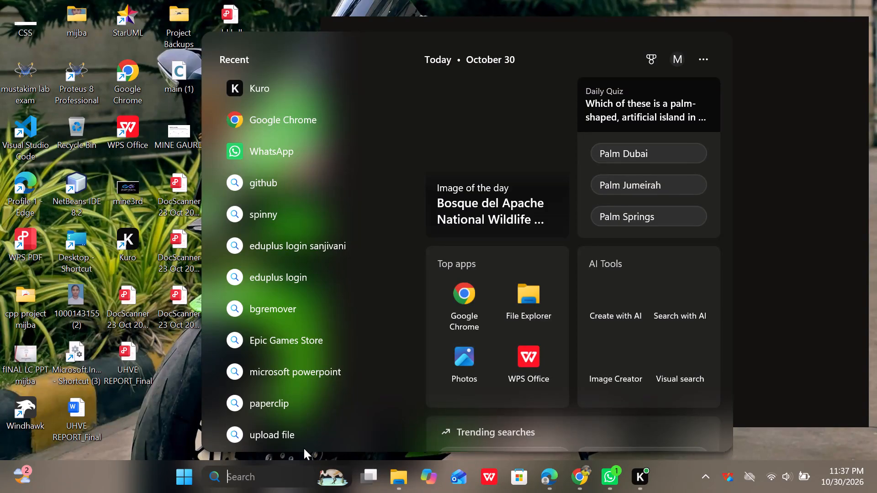
# Search Windows for "ms" and open the suggested "ms word" web search in the Edge browser.
pyautogui.click(263, 472)
pyautogui.press('m')
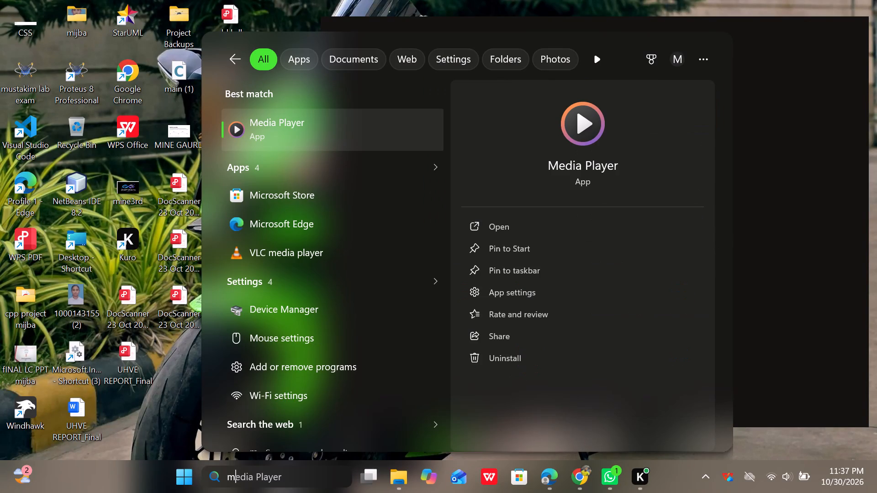
pyautogui.press('s')
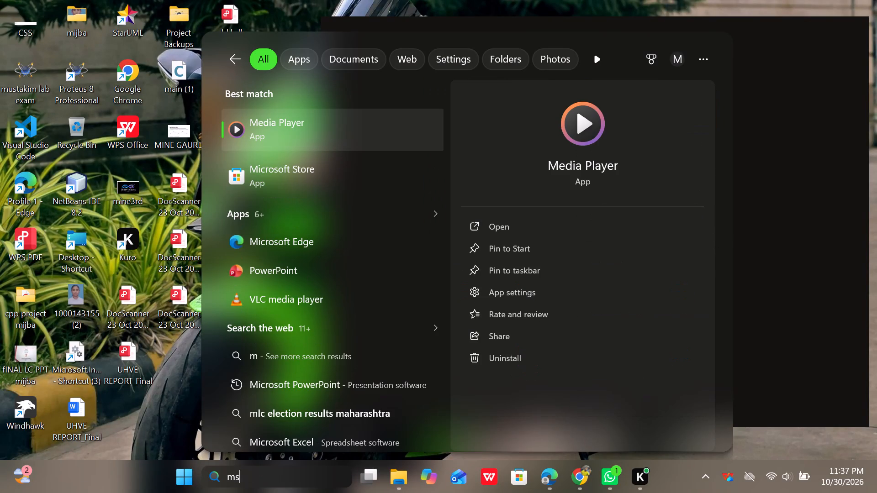
pyautogui.press('space')
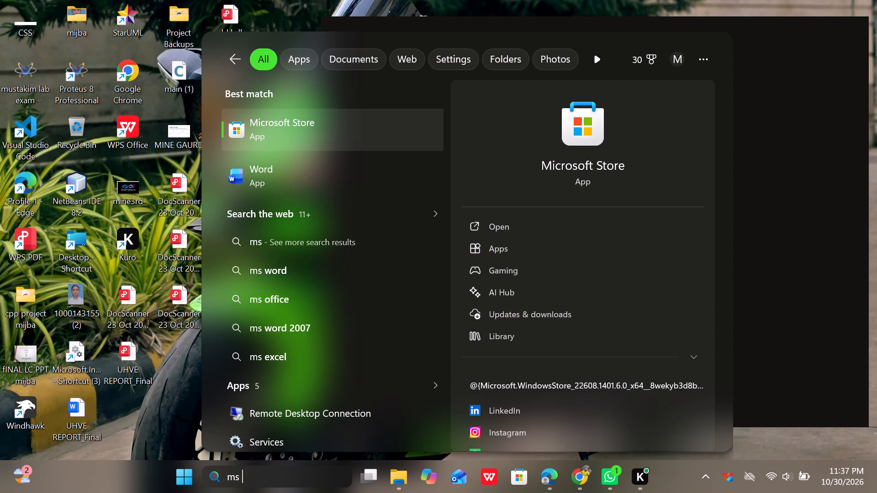
pyautogui.click(277, 276)
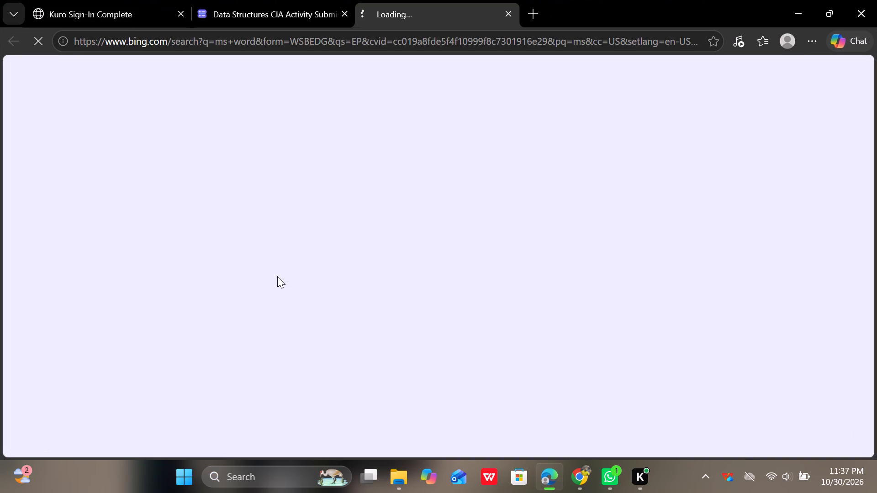
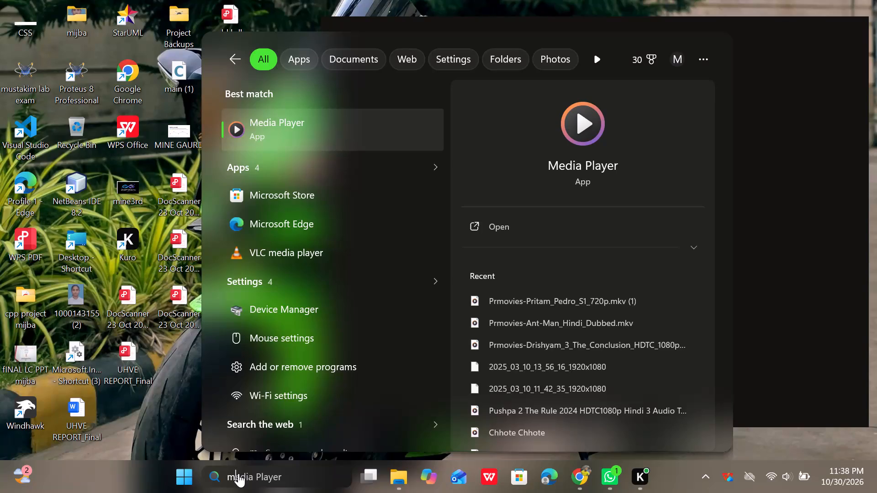
# Look through the Windows search results for "m" to find the Word app.
pyautogui.scroll(-1, 309, 284)
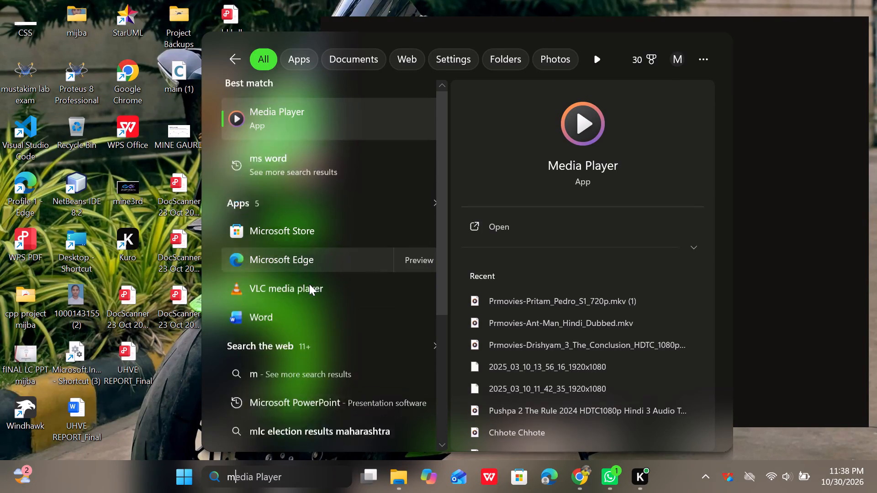
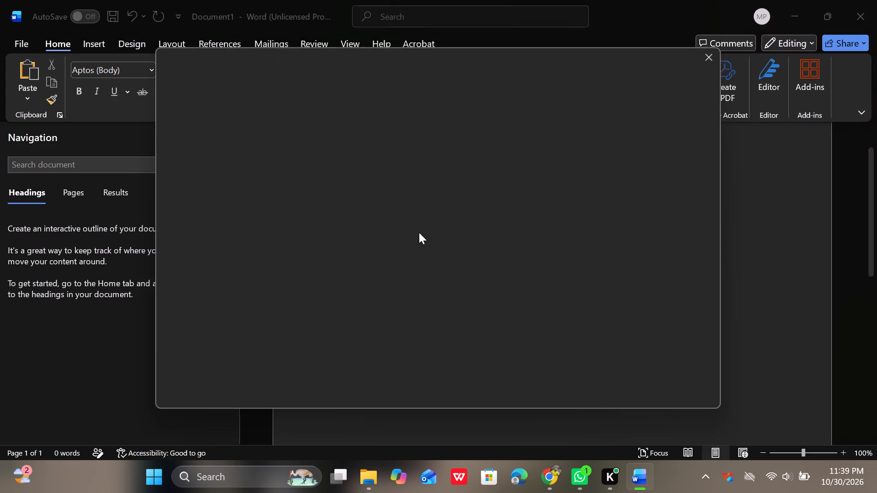
# Dismiss the Microsoft 365 subscription offers covering the blank Word document.
pyautogui.click(715, 53)
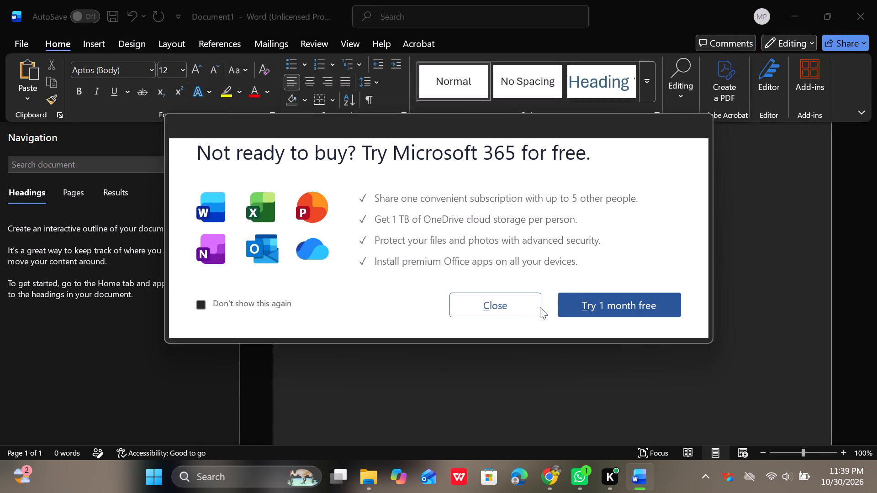
pyautogui.click(520, 303)
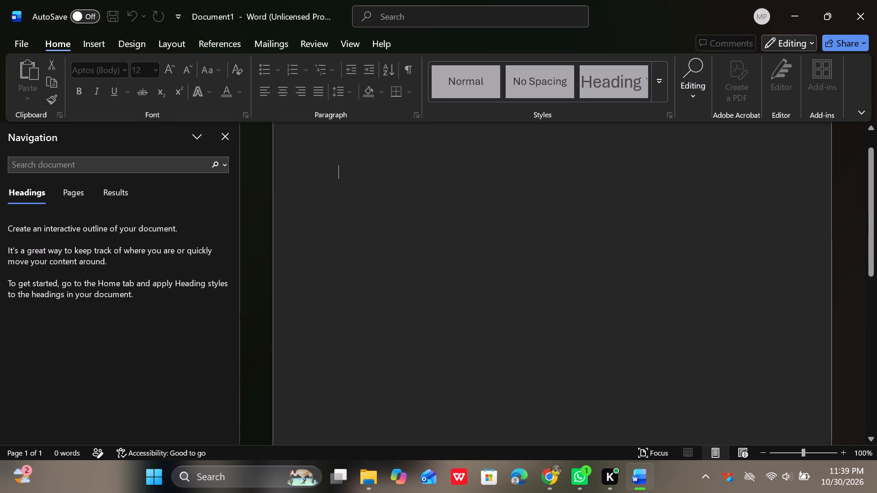
pyautogui.scroll(-7, 490, 279)
pyautogui.scroll(6, 490, 279)
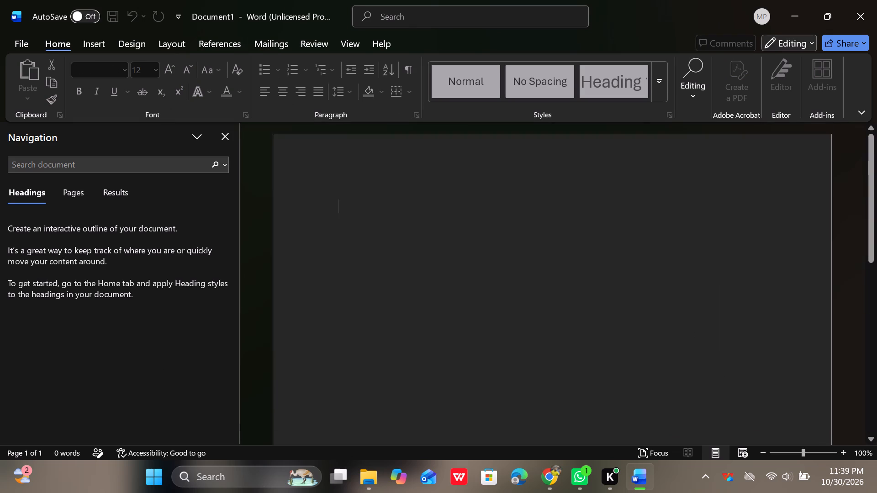
pyautogui.scroll(-2, 429, 282)
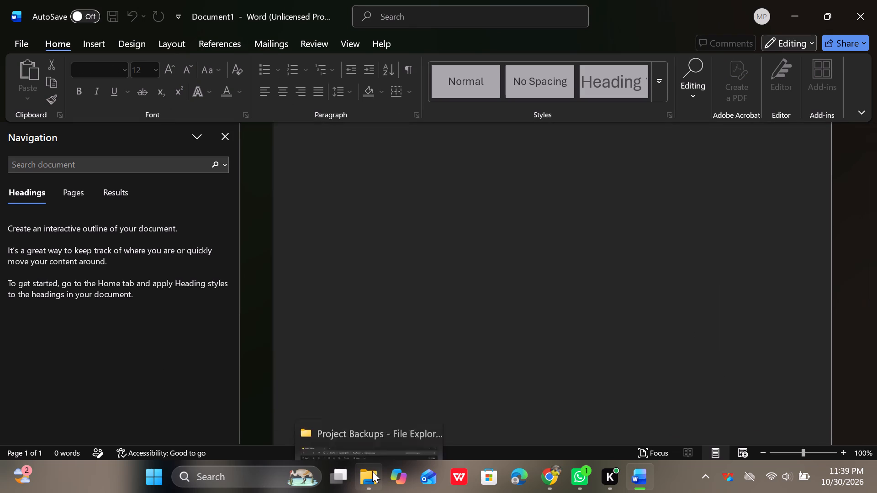
# Open the code text file in the Project Backups folder and copy the program from #include <stdio.h> through its last line.
pyautogui.click(372, 471)
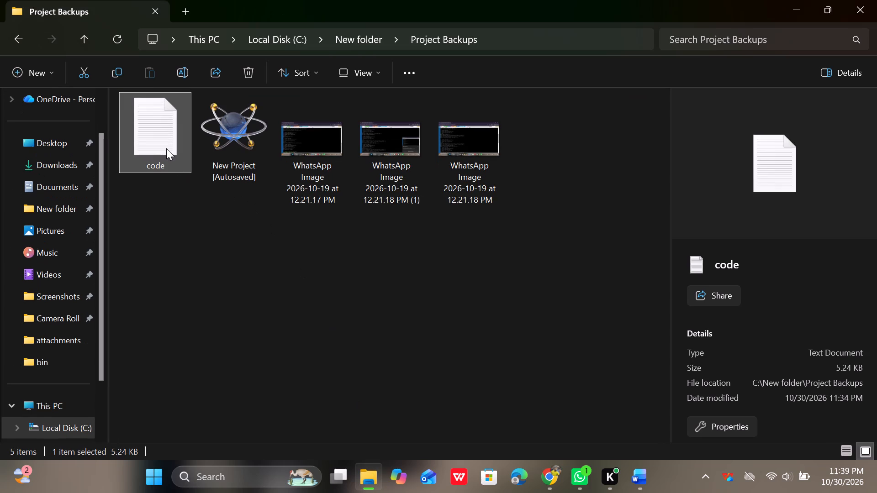
pyautogui.doubleClick(166, 148)
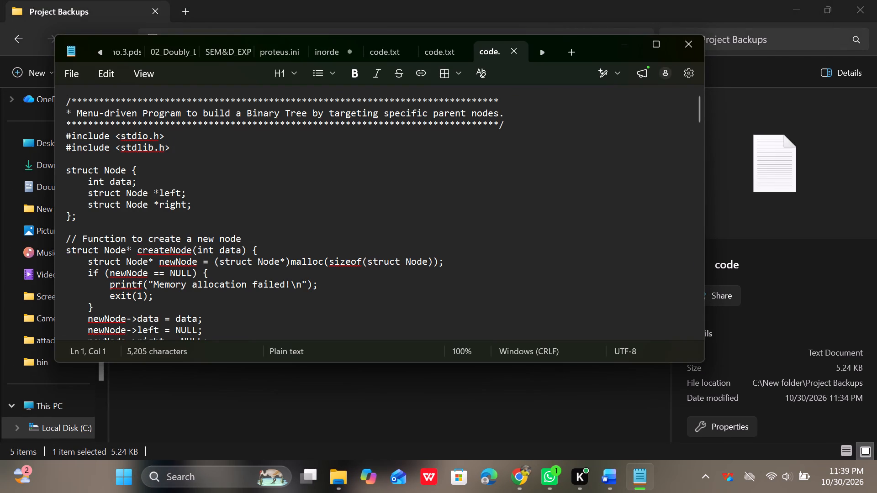
pyautogui.moveTo(67, 133); pyautogui.dragTo(133, 240)
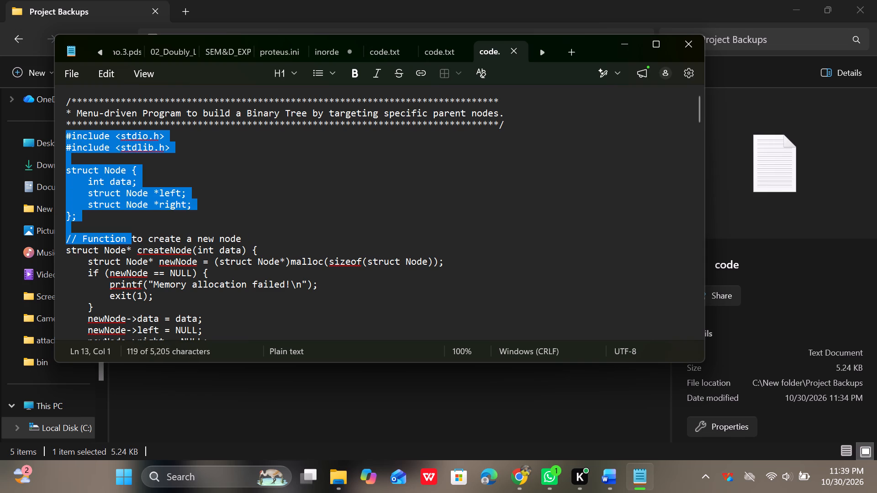
pyautogui.moveTo(133, 240); pyautogui.dragTo(171, 330)
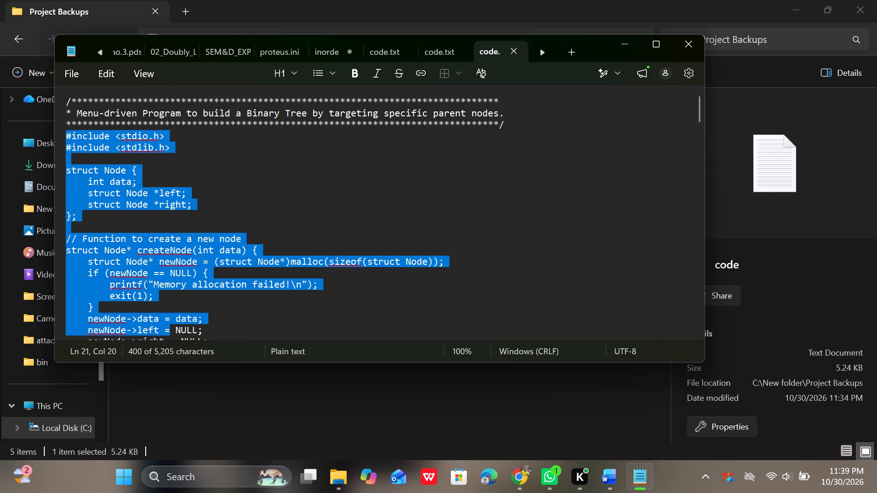
pyautogui.moveTo(171, 330); pyautogui.dragTo(171, 391)
pyautogui.hotkey('ctrl', 'c')
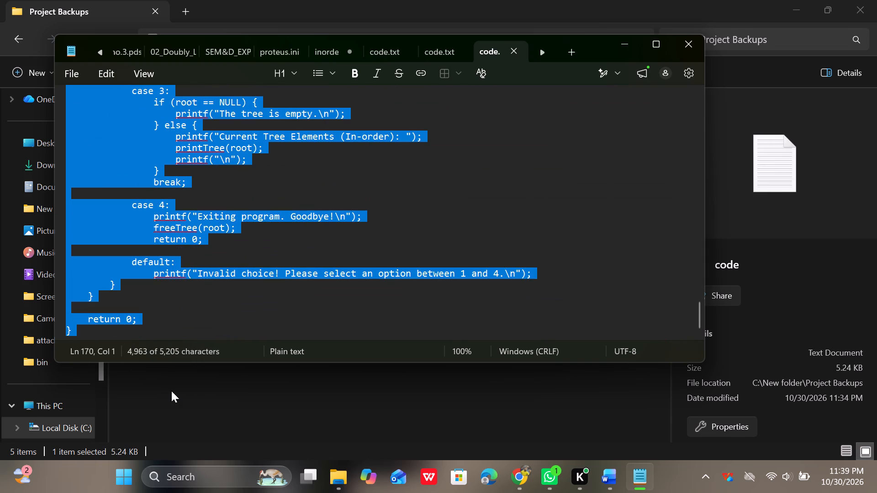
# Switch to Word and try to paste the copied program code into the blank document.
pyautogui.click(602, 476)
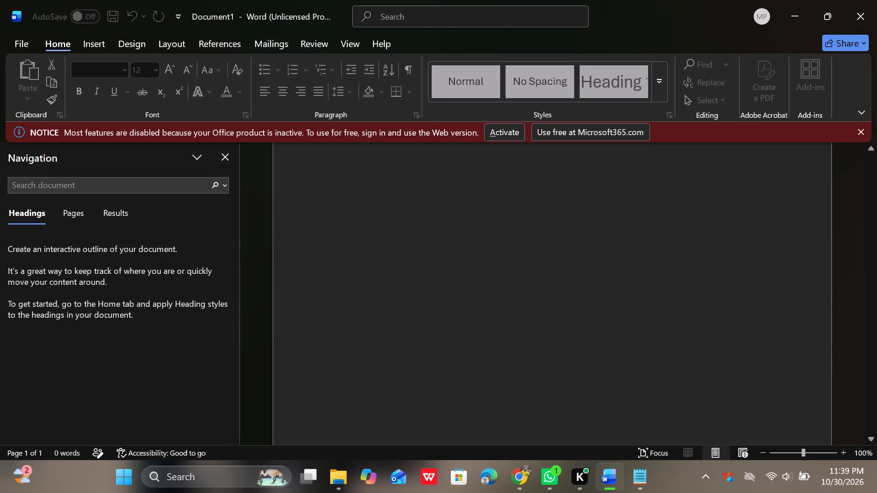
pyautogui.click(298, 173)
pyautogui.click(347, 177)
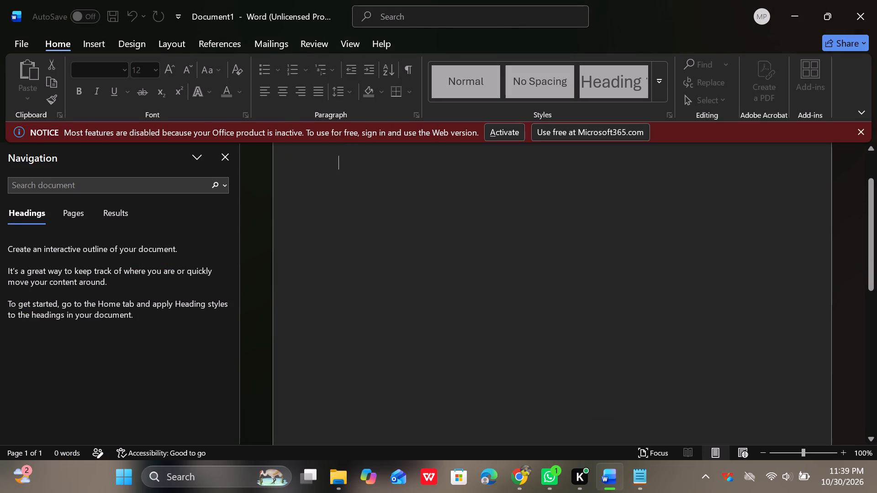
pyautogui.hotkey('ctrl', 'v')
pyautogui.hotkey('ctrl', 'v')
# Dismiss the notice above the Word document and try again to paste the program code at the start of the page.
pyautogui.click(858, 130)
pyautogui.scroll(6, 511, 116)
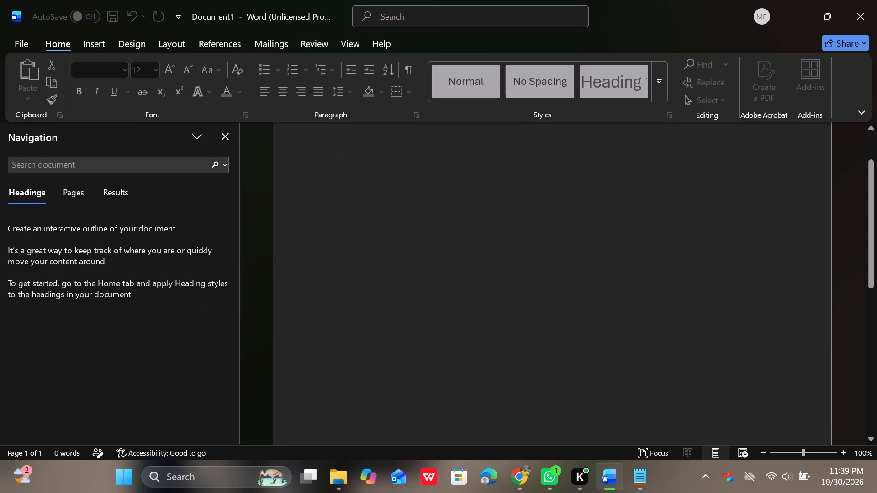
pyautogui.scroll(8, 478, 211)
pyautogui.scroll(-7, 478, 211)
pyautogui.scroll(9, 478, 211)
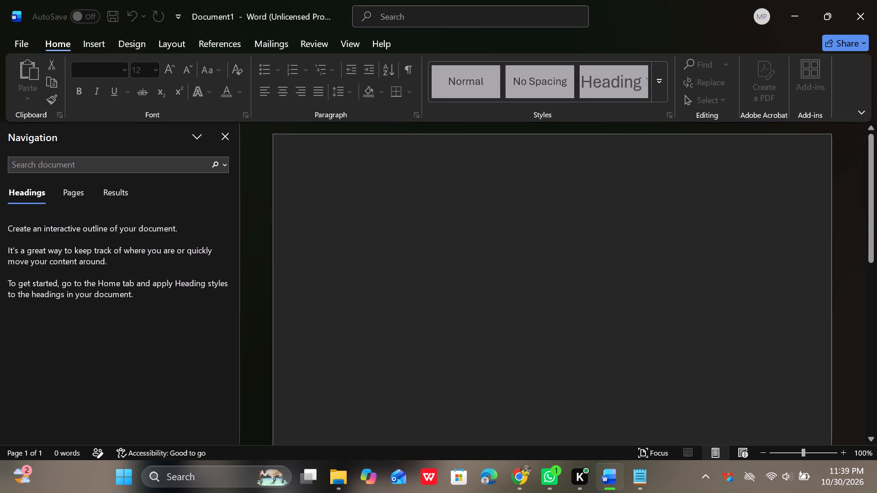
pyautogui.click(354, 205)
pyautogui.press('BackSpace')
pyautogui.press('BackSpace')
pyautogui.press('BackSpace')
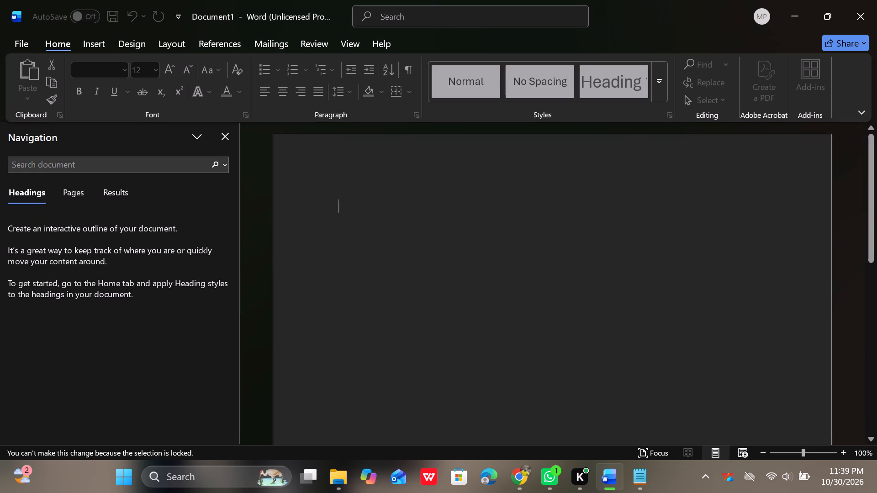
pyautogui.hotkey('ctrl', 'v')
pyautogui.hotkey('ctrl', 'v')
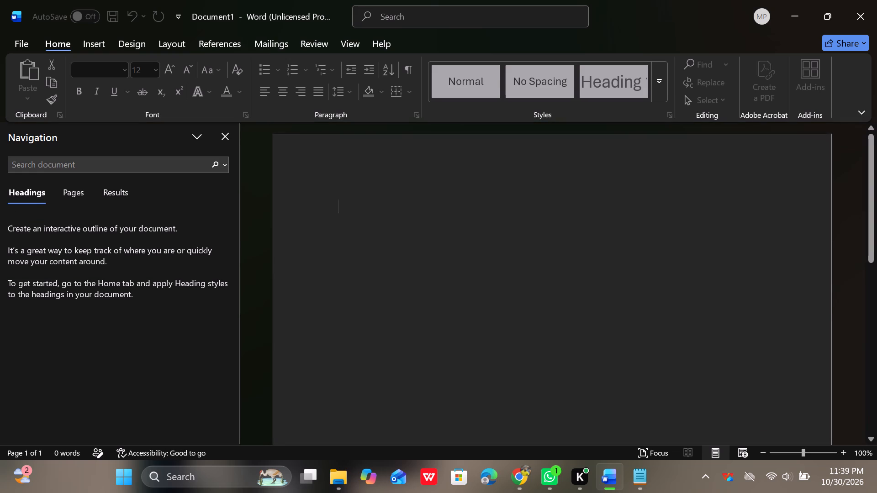
# Copy the selected program code from the Notepad file again and return to the blank Word document.
pyautogui.click(632, 476)
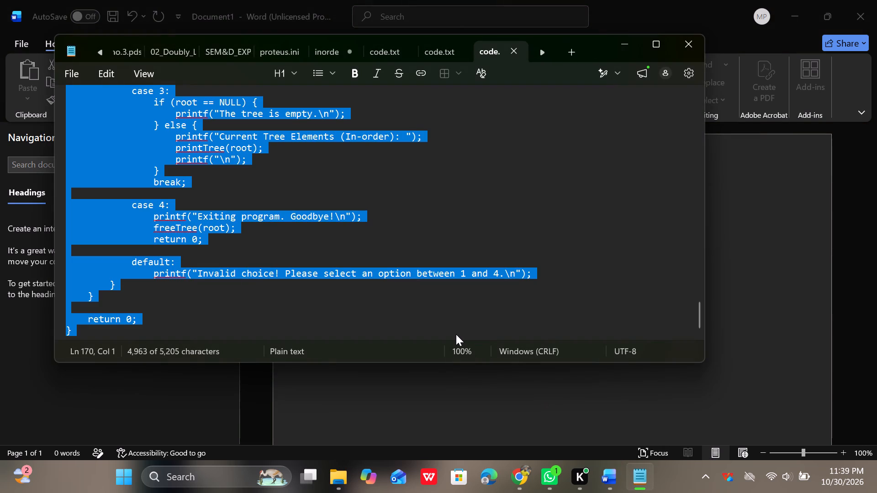
pyautogui.hotkey('ctrl', 'c')
pyautogui.hotkey('ctrl', 'c')
pyautogui.hotkey('ctrl', 'c')
pyautogui.hotkey('ctrl', 'c')
pyautogui.click(611, 478)
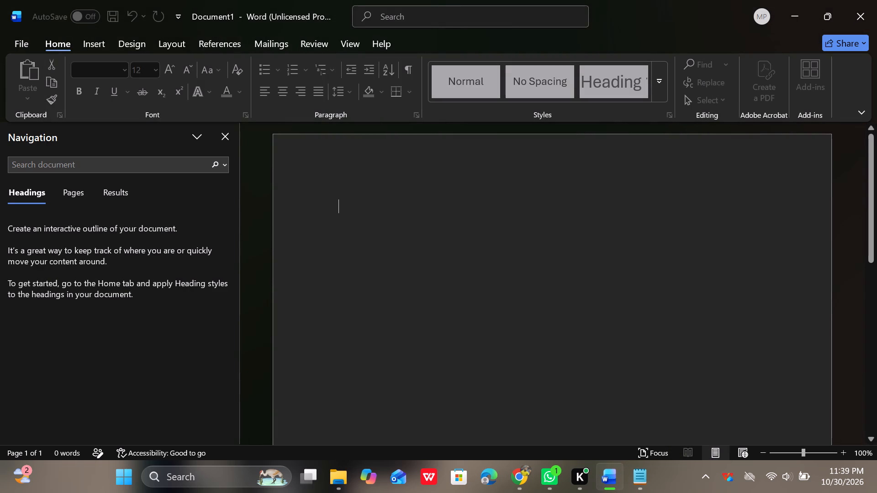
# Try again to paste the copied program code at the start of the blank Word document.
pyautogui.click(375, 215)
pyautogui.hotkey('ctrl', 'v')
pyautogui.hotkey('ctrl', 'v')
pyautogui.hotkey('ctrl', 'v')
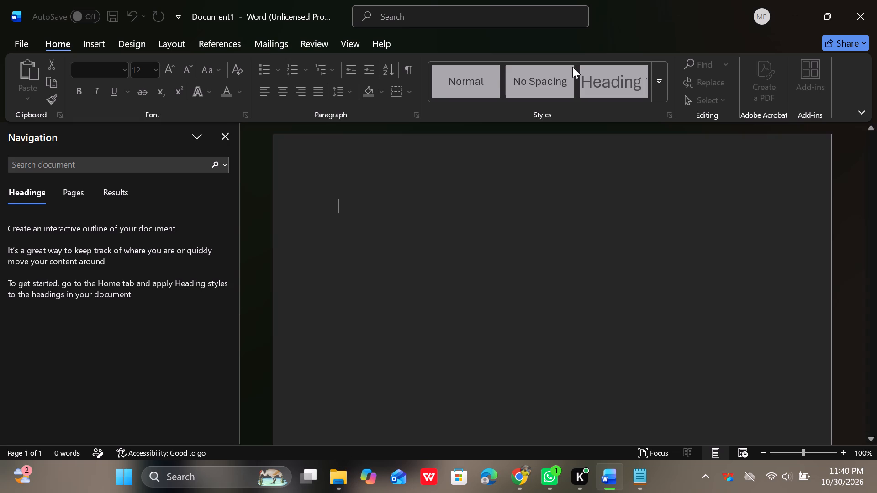
# Close the blank Word document and the Notepad window holding the code file, returning to the Project Backups folder.
pyautogui.click(875, 0)
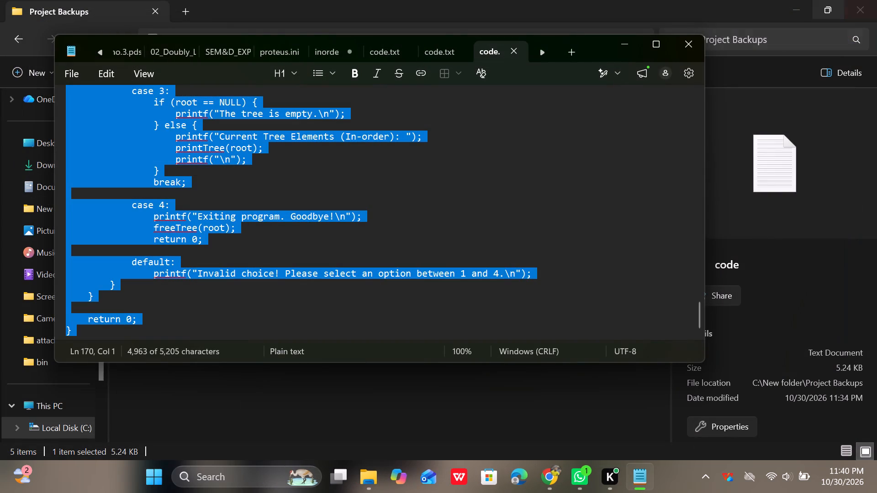
pyautogui.click(694, 51)
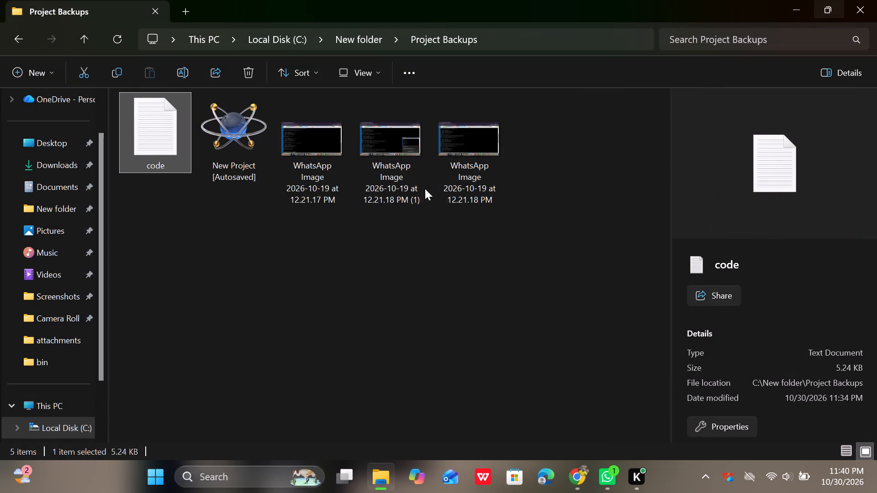
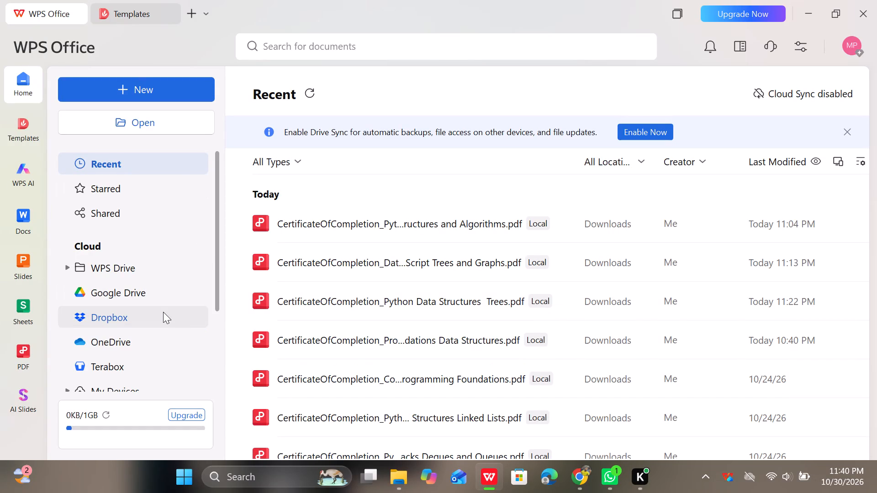
# Start creating a new file in WPS Office, bringing up the choice of document types.
pyautogui.scroll(1, 163, 312)
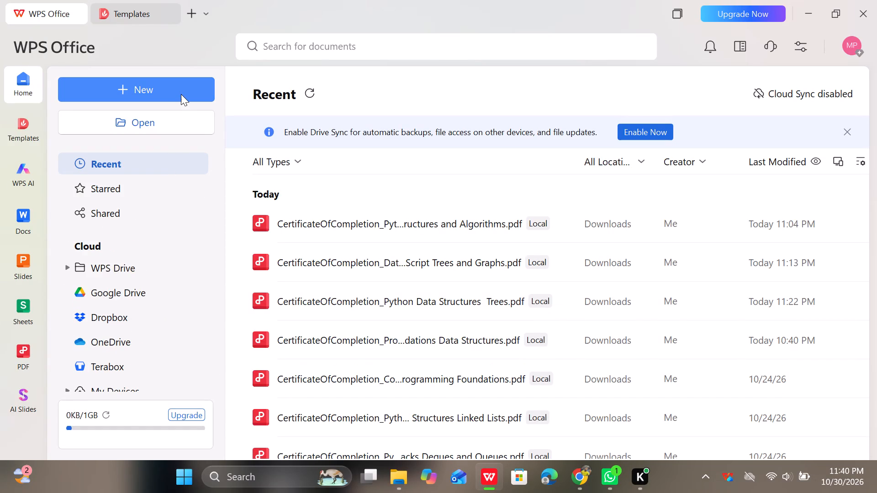
pyautogui.click(181, 94)
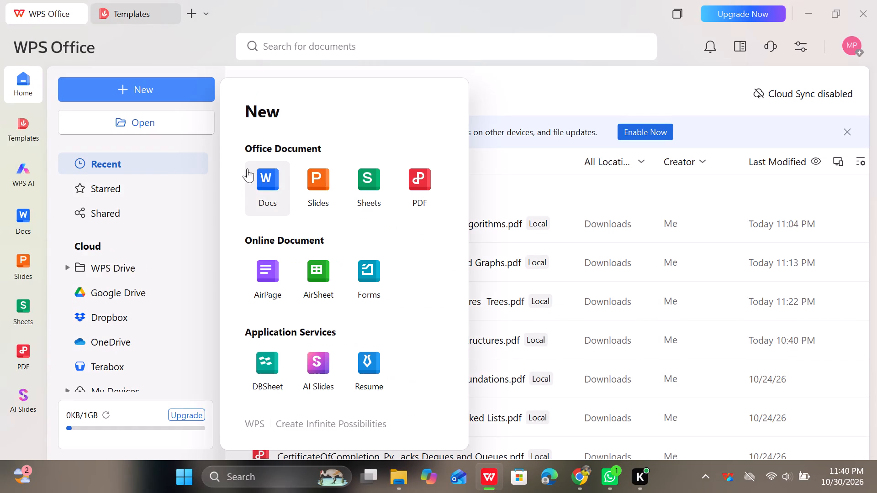
# Create a new blank PDF document in WPS Office.
pyautogui.click(418, 172)
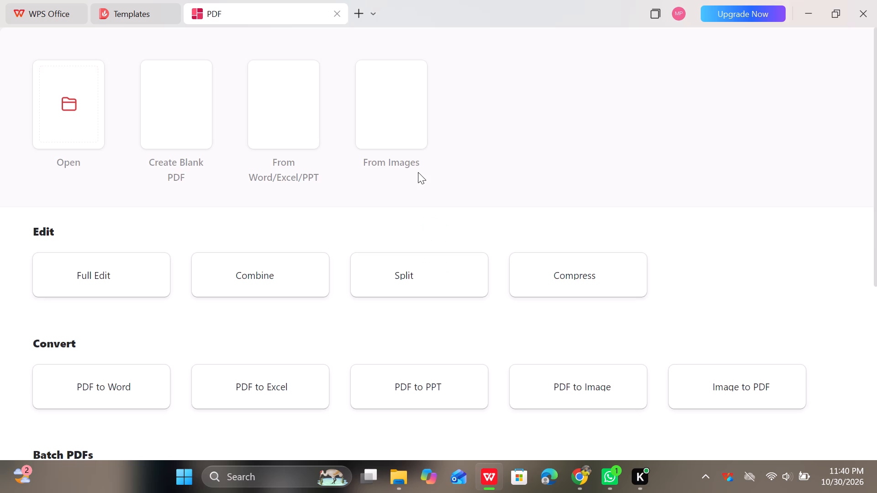
pyautogui.click(178, 114)
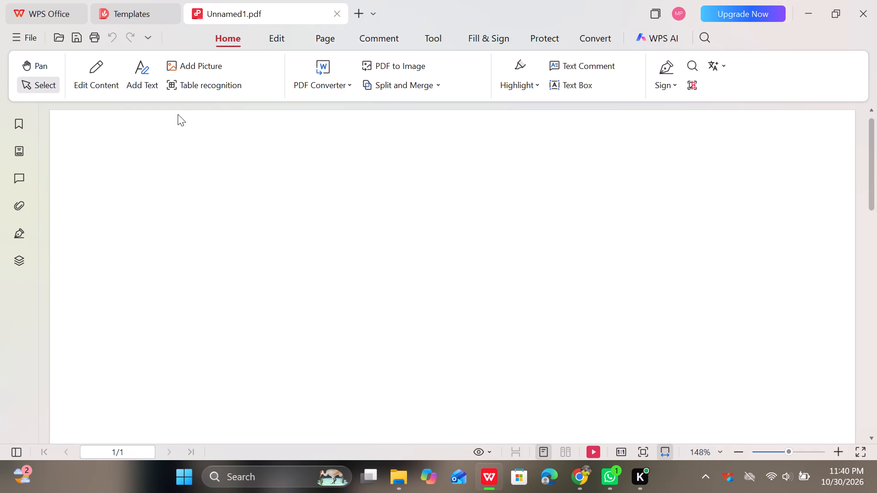
pyautogui.scroll(-5, 293, 234)
pyautogui.scroll(6, 293, 234)
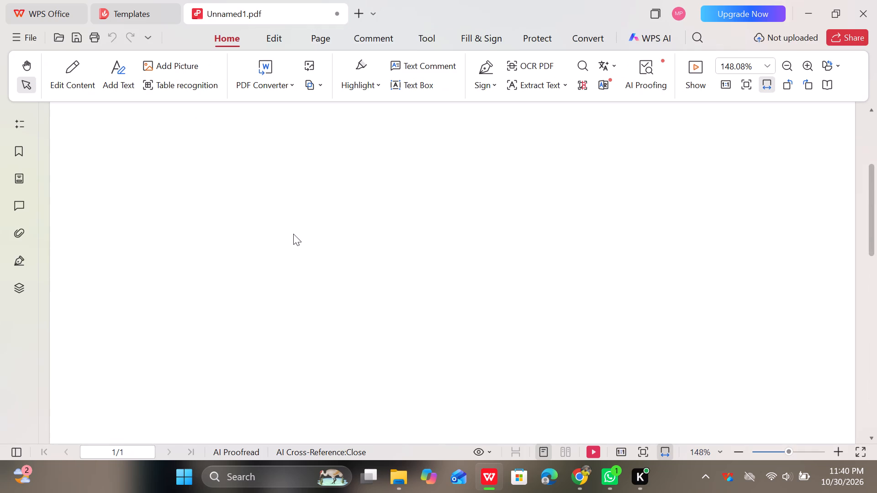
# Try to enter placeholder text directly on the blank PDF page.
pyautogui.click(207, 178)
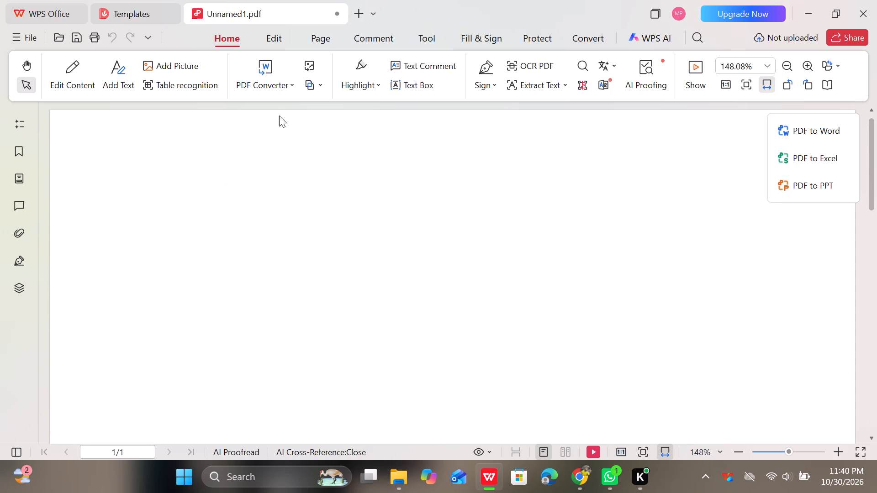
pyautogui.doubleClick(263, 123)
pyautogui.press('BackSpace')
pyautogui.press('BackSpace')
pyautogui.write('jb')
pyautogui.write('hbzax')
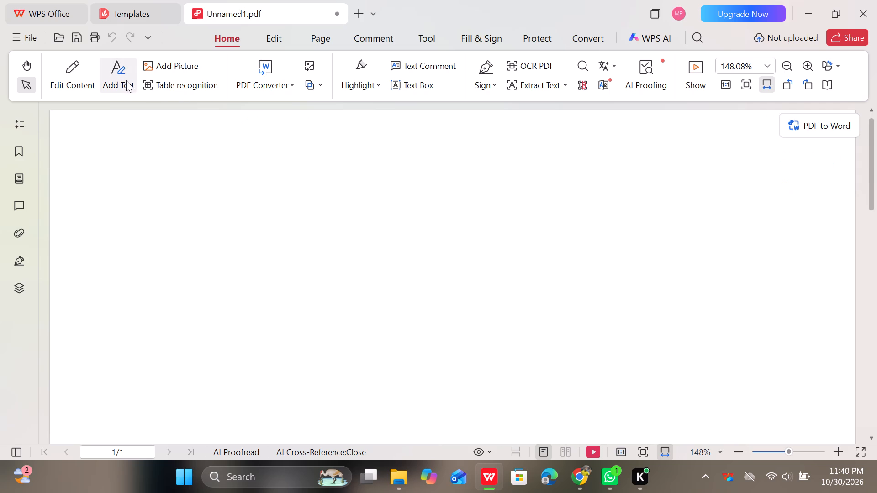
# Activate Add Text and place a text insertion point near the top of the page.
pyautogui.click(126, 79)
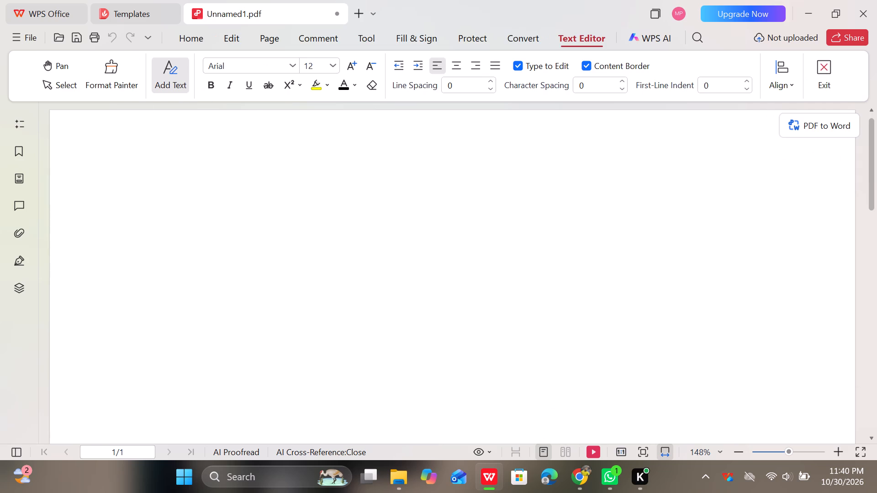
pyautogui.moveTo(167, 150); pyautogui.dragTo(180, 138)
# Reopen the code text file from the Project Backups folder and copy its selected program code.
pyautogui.click(405, 471)
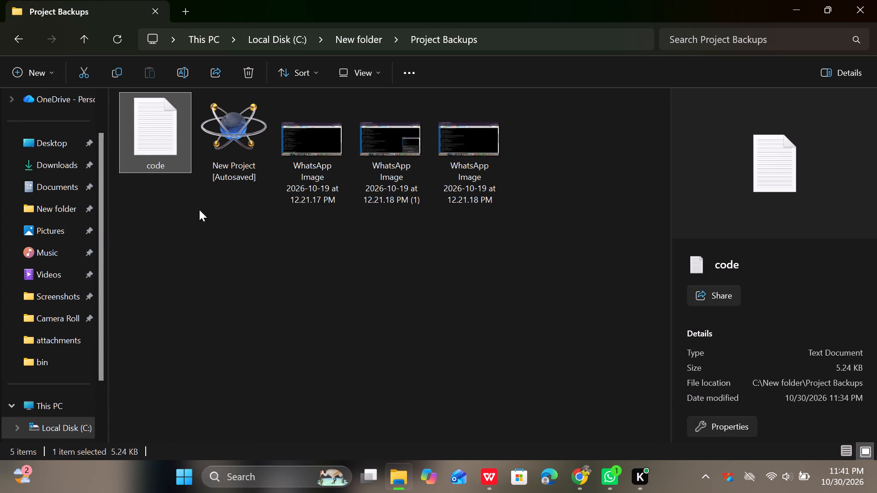
pyautogui.tripleClick(174, 118)
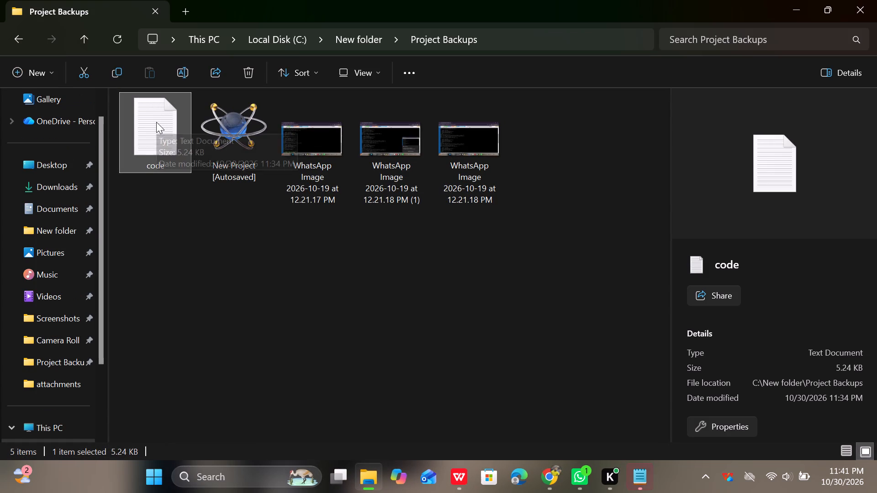
pyautogui.doubleClick(156, 122)
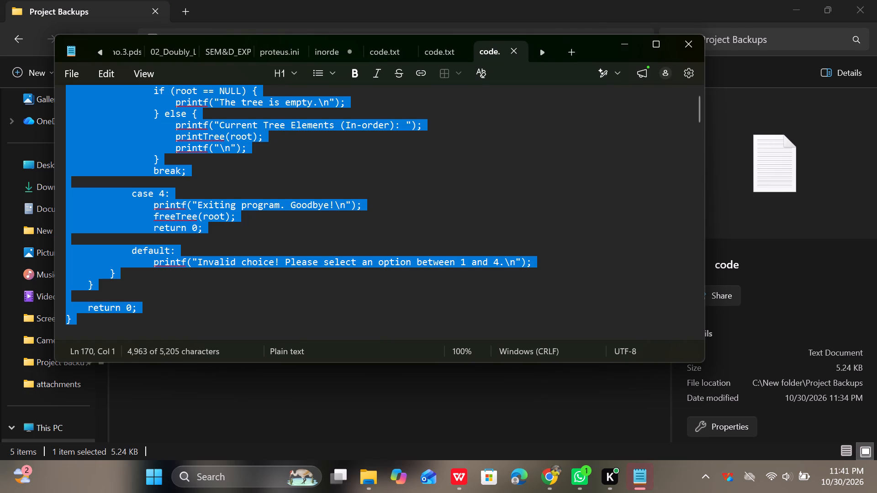
pyautogui.hotkey('ctrl', 'c')
pyautogui.hotkey('ctrl', 'c')
pyautogui.hotkey('ctrl', 'c')
pyautogui.hotkey('ctrl', 'c')
pyautogui.hotkey('ctrl', 'c')
# Return to the blank PDF, paste the program code as text near the page top, and dismiss the upgrade notice.
pyautogui.click(463, 468)
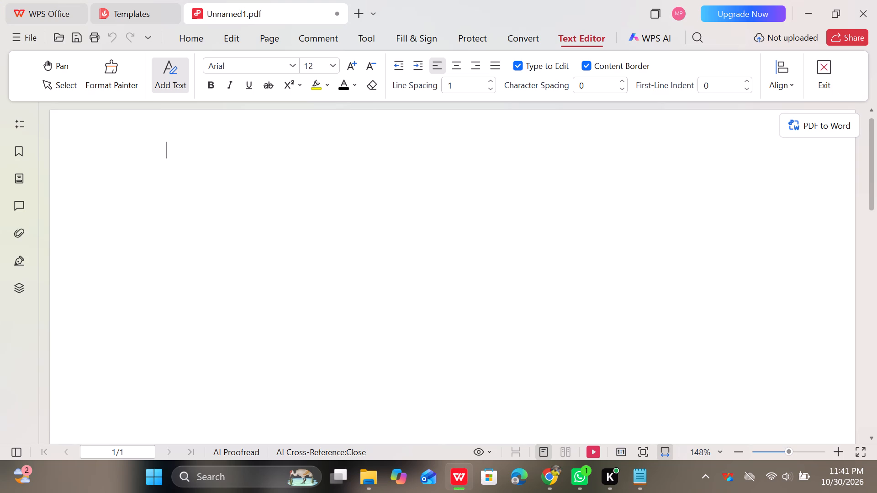
pyautogui.click(185, 154)
pyautogui.hotkey('ctrl', 'v')
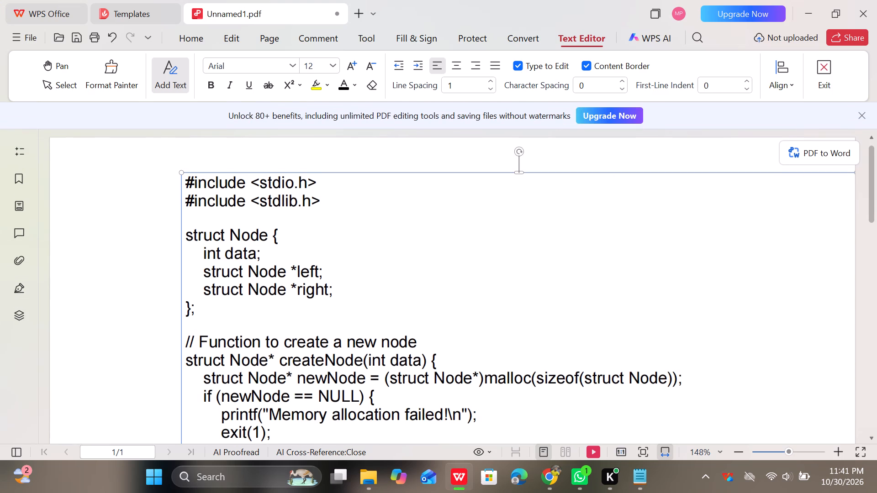
pyautogui.scroll(-1, 481, 222)
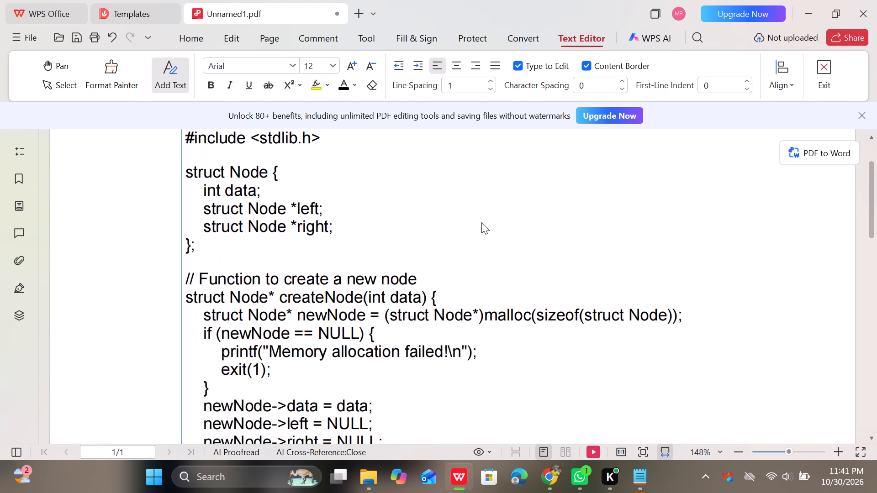
pyautogui.keyDown('ctrl'); pyautogui.scroll(-2, 481, 222); pyautogui.keyUp('ctrl')
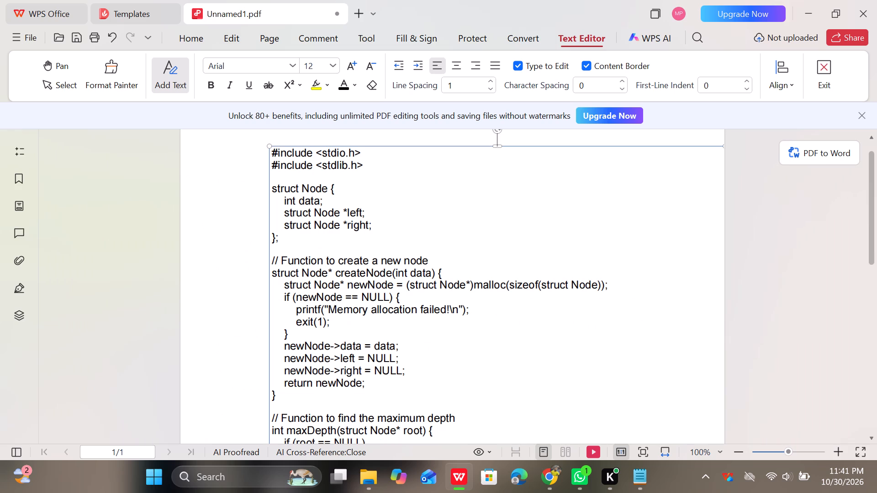
pyautogui.click(866, 116)
pyautogui.hscroll(-1, 625, 191)
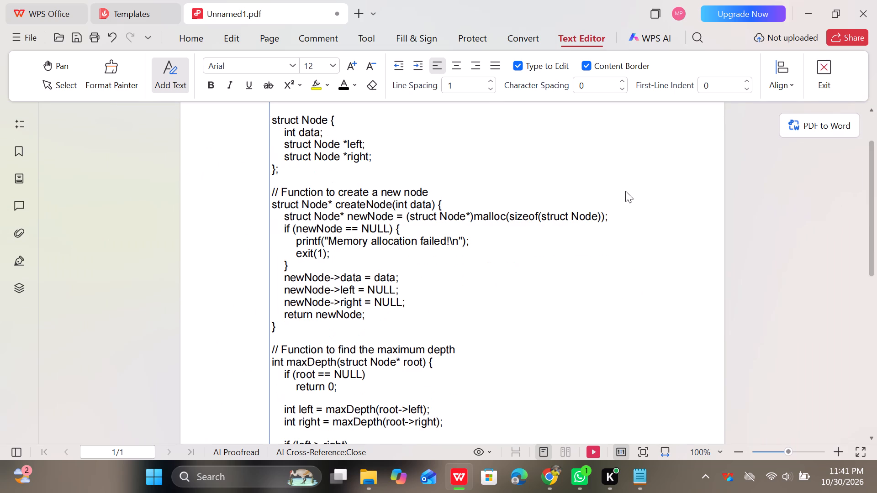
pyautogui.hscroll(-1, 625, 191)
pyautogui.scroll(1, 565, 165)
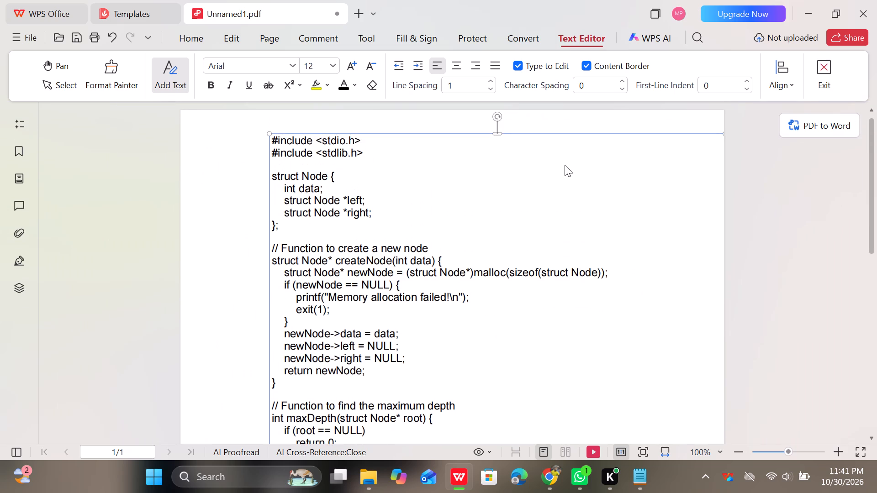
pyautogui.scroll(1, 565, 165)
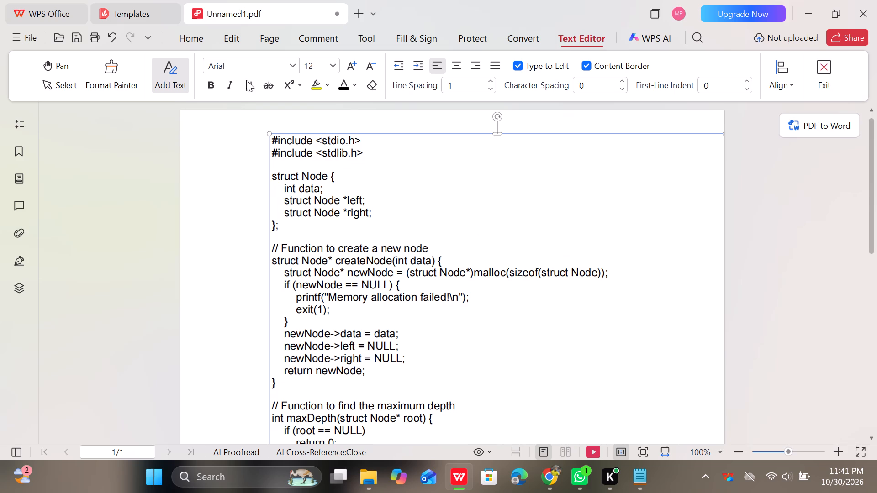
# Move the pasted code's text box toward the page's left margin so it fits within the page width.
pyautogui.click(75, 78)
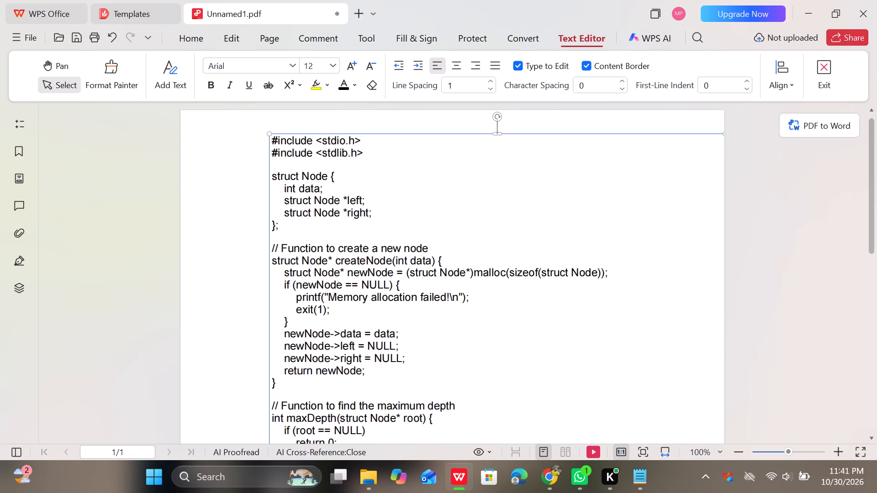
pyautogui.click(498, 134)
pyautogui.moveTo(497, 132); pyautogui.dragTo(491, 133)
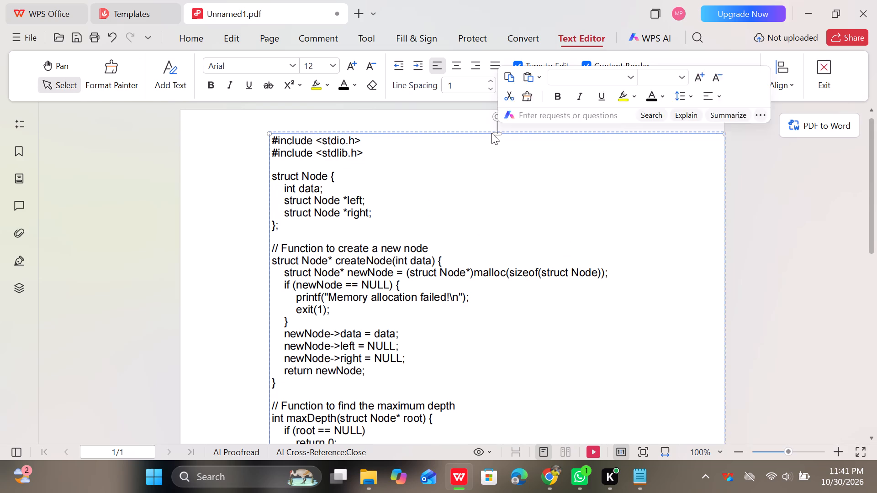
pyautogui.moveTo(491, 133); pyautogui.dragTo(482, 133)
pyautogui.scroll(-3, 489, 226)
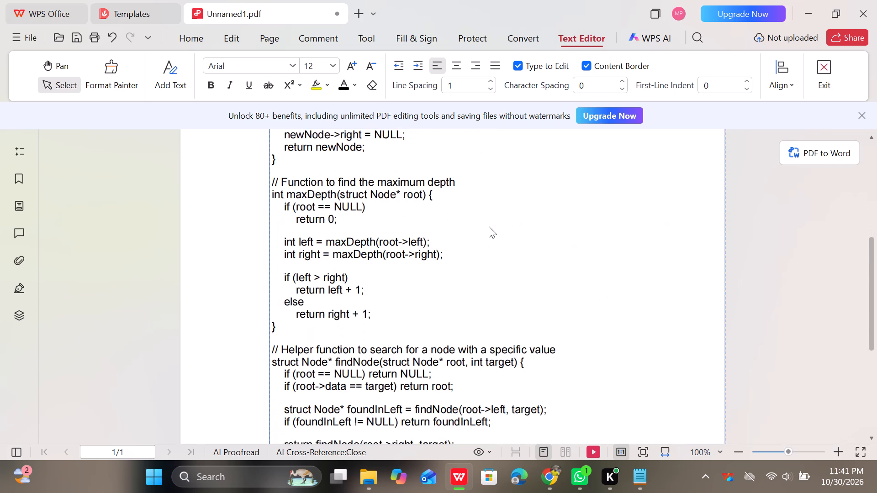
pyautogui.scroll(-7, 489, 226)
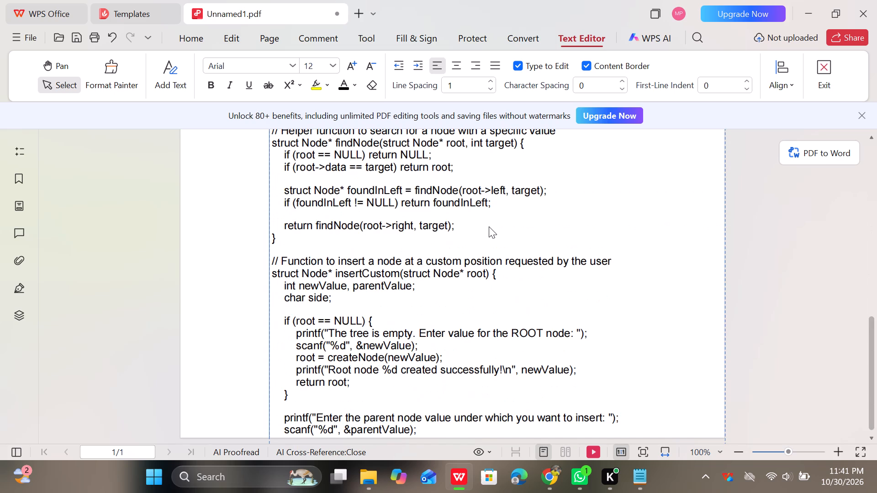
pyautogui.scroll(-4, 489, 226)
pyautogui.scroll(8, 489, 226)
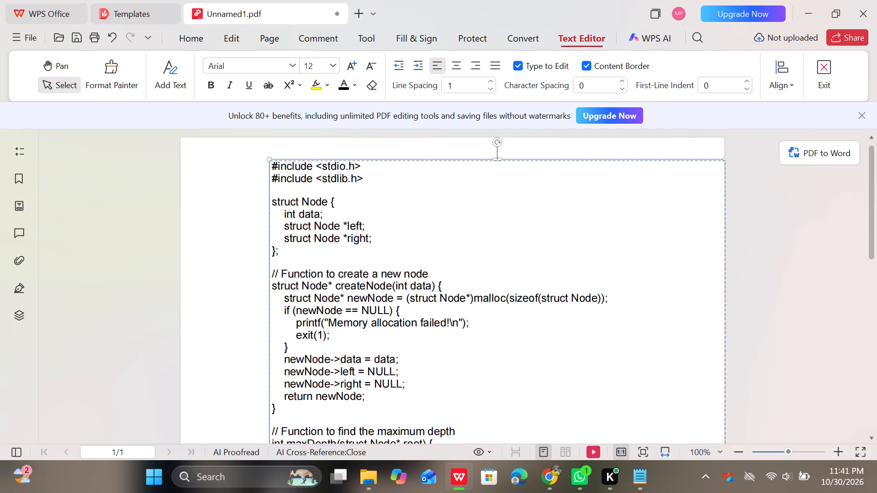
pyautogui.moveTo(271, 161); pyautogui.dragTo(205, 159)
# Look through the pasted code down to the bottom of the PDF page to check where it ends.
pyautogui.scroll(-1, 420, 216)
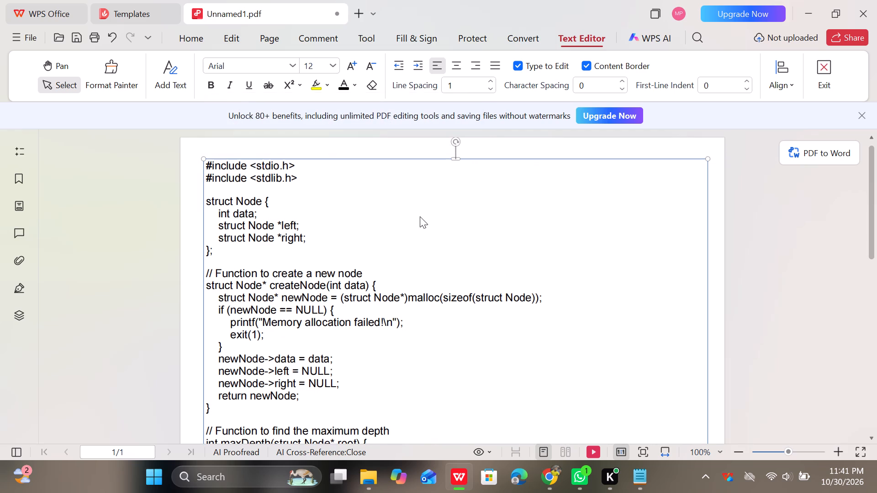
pyautogui.scroll(-9, 420, 216)
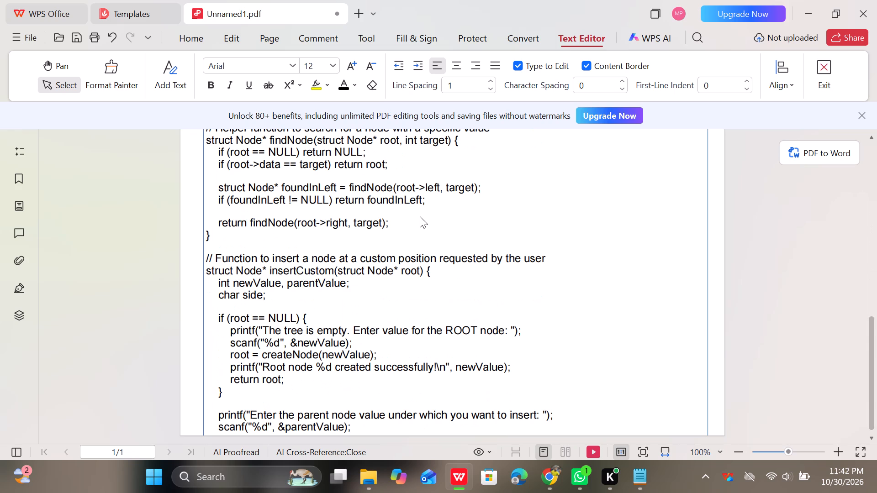
pyautogui.press('Down')
pyautogui.press('Down')
pyautogui.scroll(-2, 420, 216)
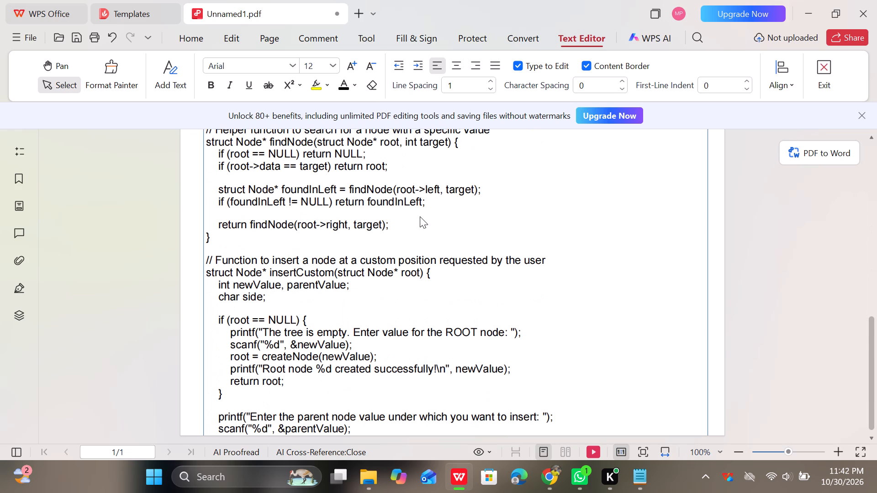
pyautogui.scroll(-1, 420, 216)
pyautogui.click(439, 325)
# Compare the program in the code text file with the code at the bottom of the PDF page.
pyautogui.click(372, 475)
pyautogui.doubleClick(141, 115)
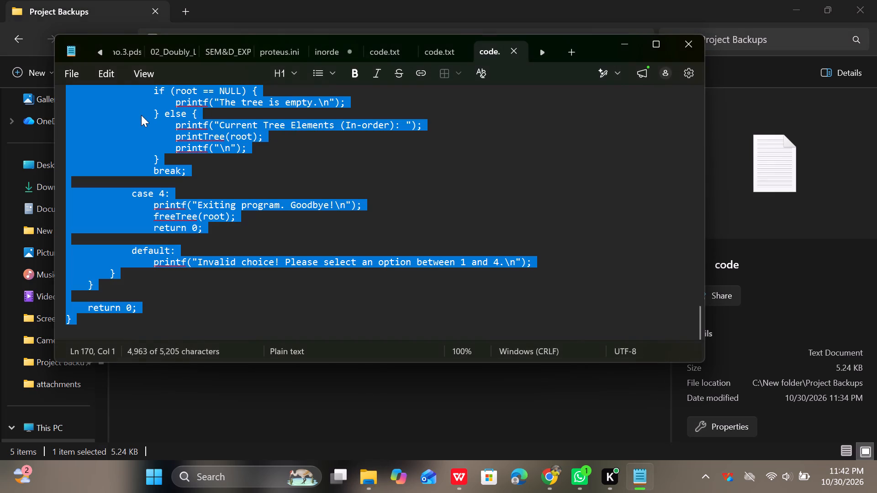
pyautogui.scroll(5, 291, 169)
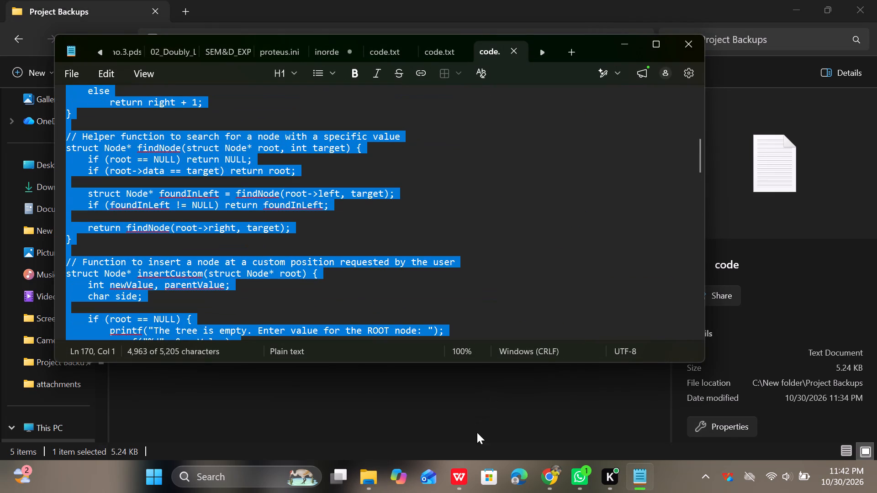
pyautogui.click(468, 492)
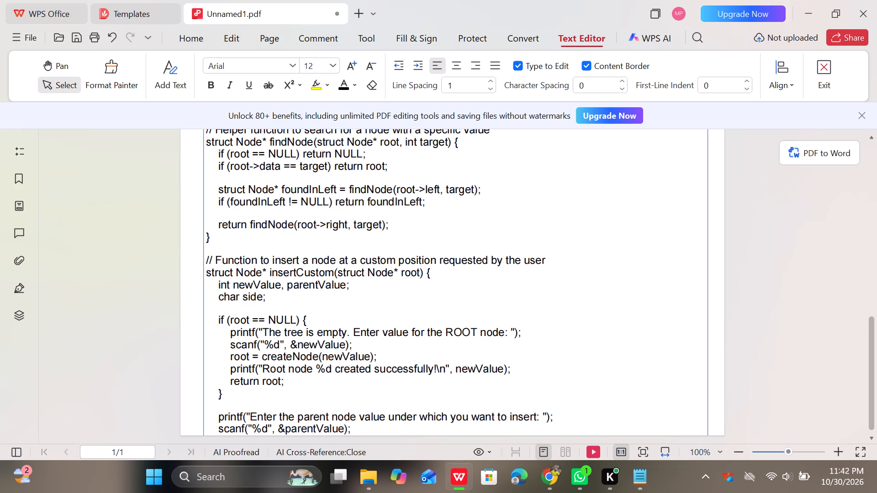
pyautogui.scroll(-10, 549, 236)
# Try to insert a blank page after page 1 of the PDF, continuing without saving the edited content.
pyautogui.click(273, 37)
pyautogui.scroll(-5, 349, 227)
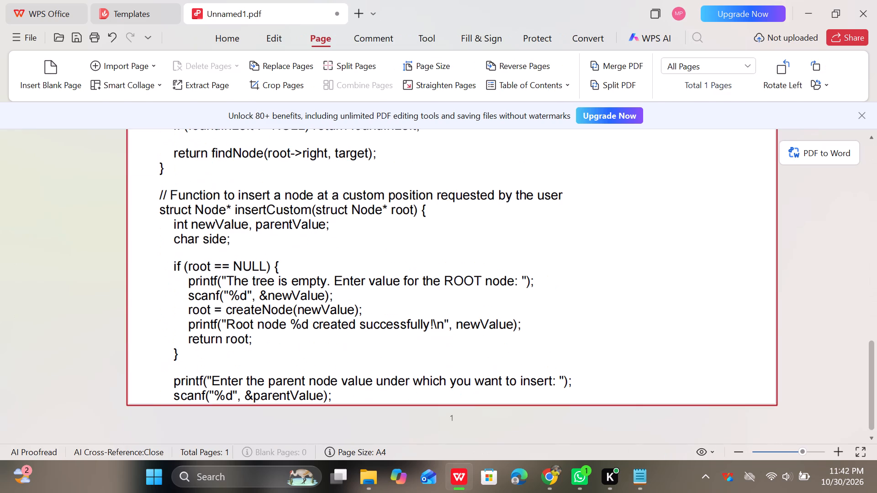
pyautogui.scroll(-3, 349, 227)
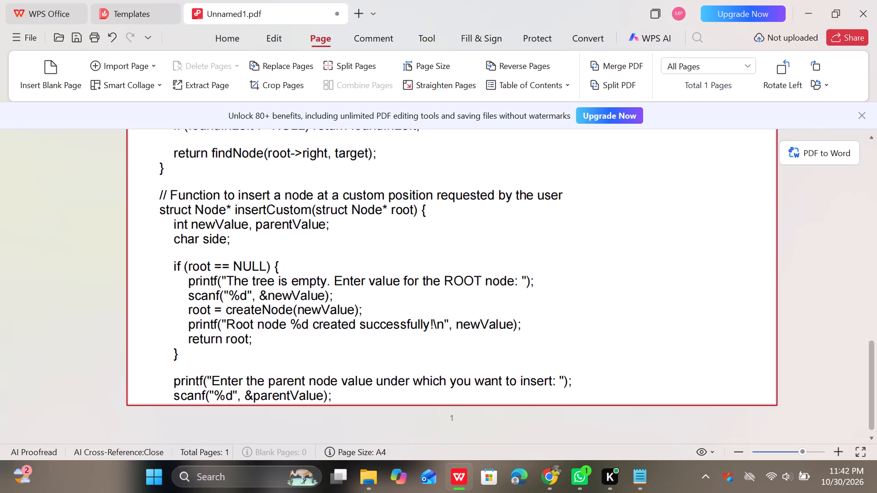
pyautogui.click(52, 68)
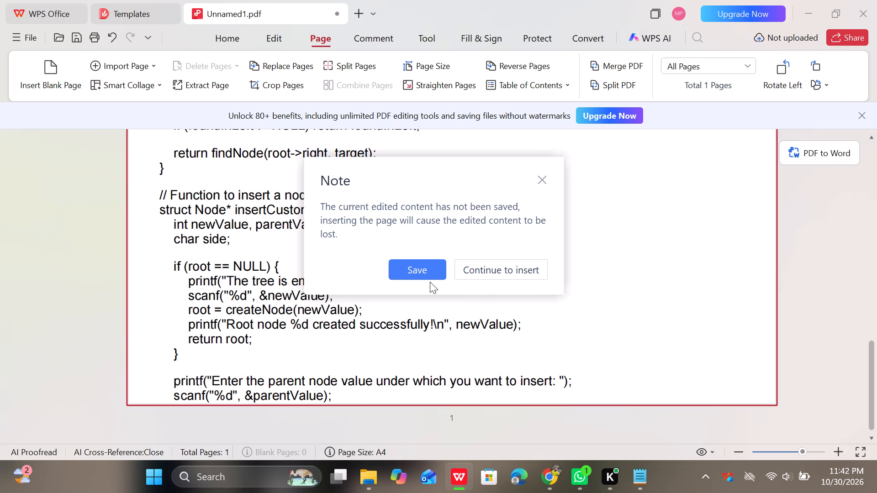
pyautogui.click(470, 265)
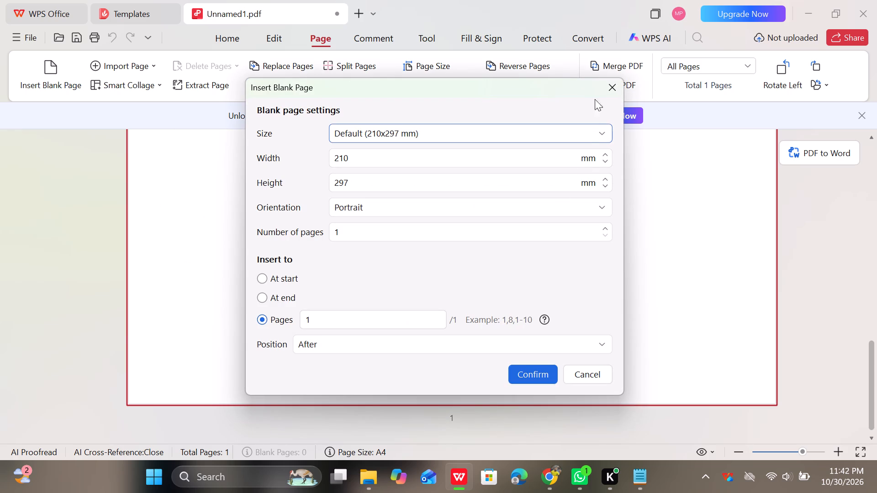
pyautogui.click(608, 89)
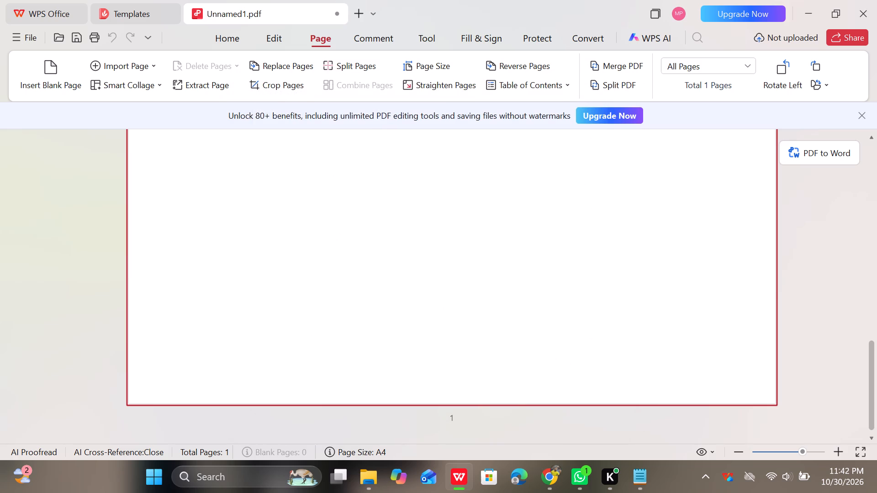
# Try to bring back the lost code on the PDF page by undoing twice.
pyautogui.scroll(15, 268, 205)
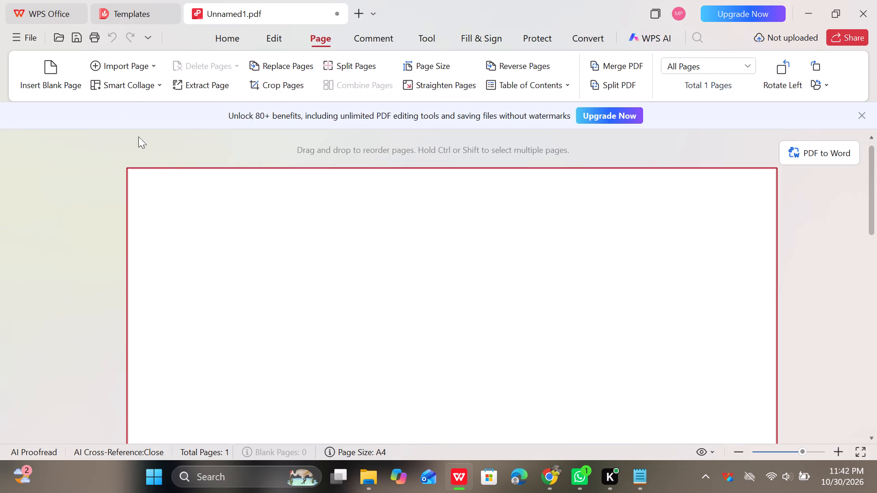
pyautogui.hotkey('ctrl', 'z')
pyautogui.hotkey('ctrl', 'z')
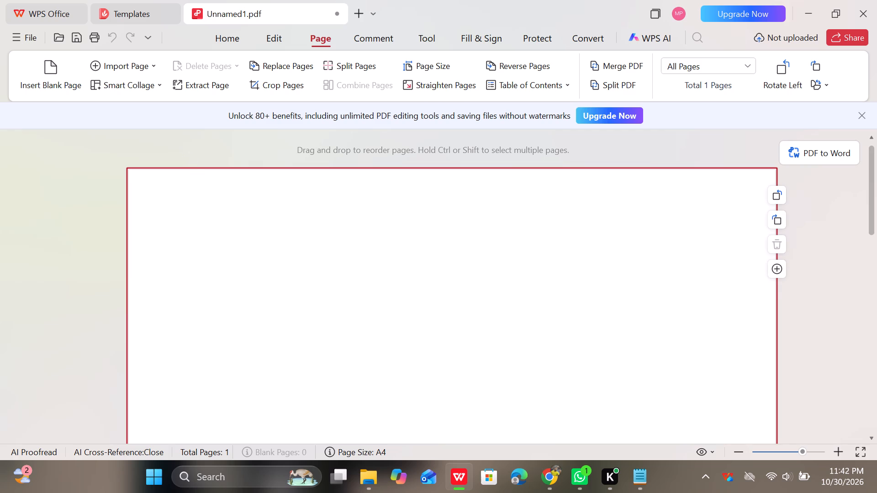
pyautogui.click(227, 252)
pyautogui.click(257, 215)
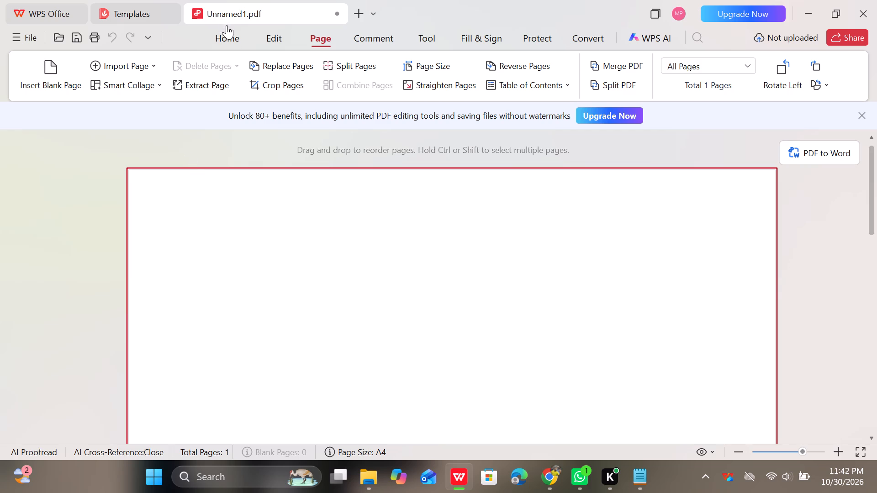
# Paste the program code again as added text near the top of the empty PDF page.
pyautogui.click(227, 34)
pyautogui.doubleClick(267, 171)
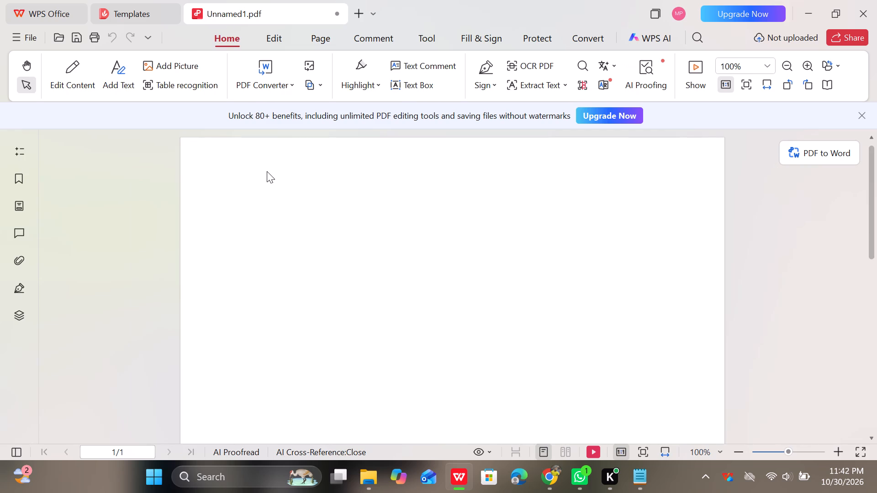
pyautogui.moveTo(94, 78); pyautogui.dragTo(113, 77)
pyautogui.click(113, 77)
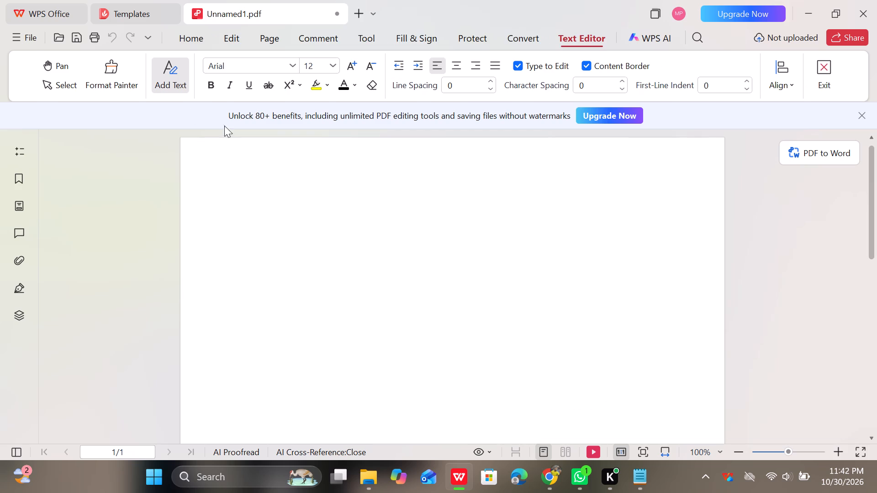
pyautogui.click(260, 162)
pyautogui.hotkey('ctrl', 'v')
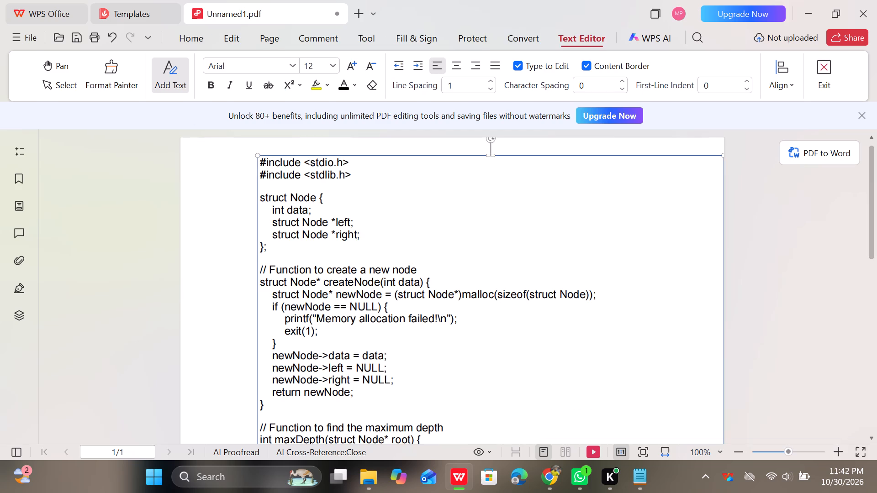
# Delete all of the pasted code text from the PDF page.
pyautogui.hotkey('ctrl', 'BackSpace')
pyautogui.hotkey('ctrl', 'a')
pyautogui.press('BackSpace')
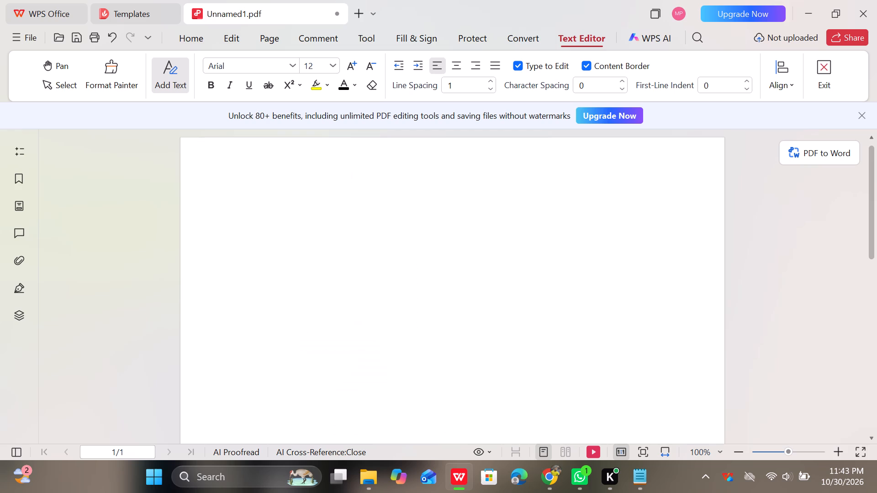
# Close the unnamed PDF without saving it.
pyautogui.scroll(-14, 387, 239)
pyautogui.scroll(8, 387, 239)
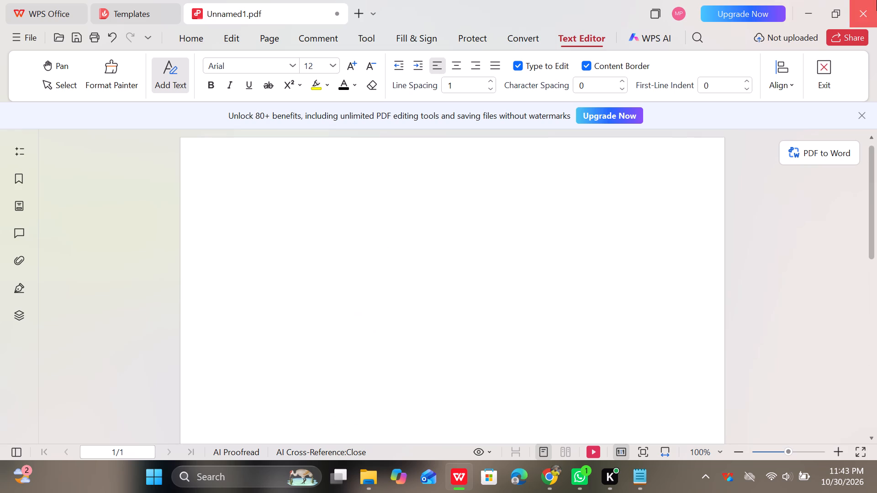
pyautogui.click(876, 0)
pyautogui.click(472, 253)
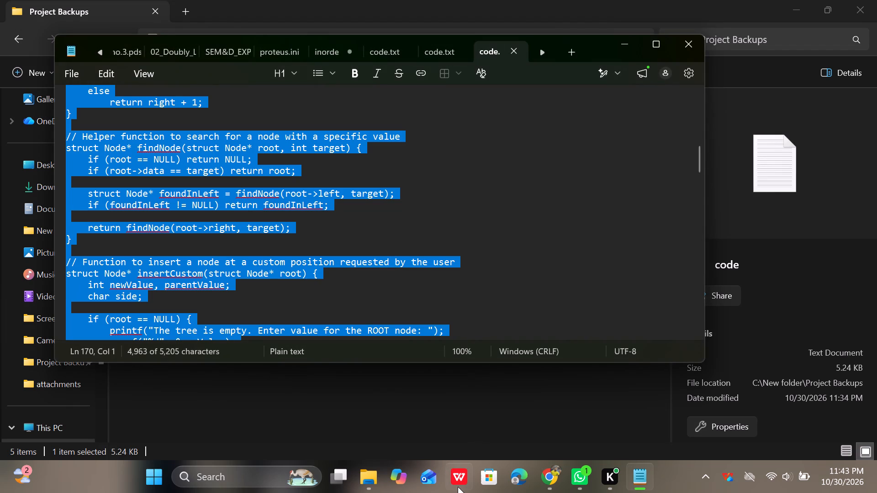
# Reopen WPS Office and create a new blank Slides presentation.
pyautogui.click(458, 487)
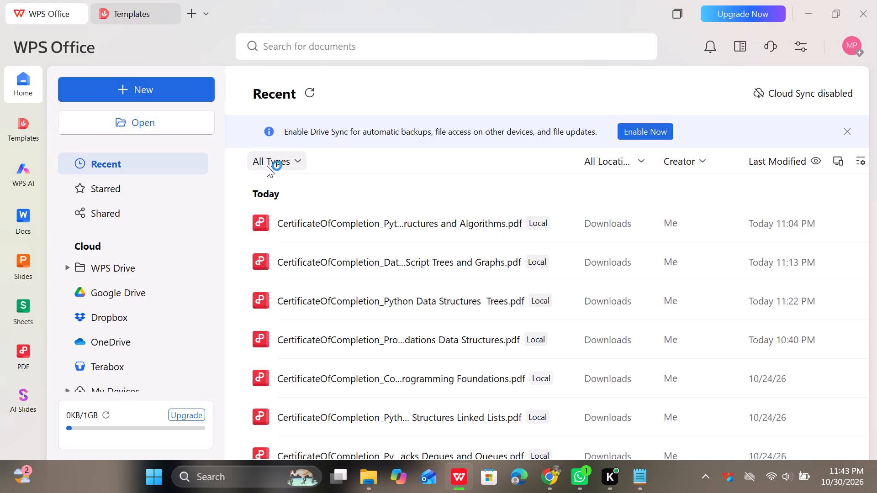
pyautogui.click(667, 61)
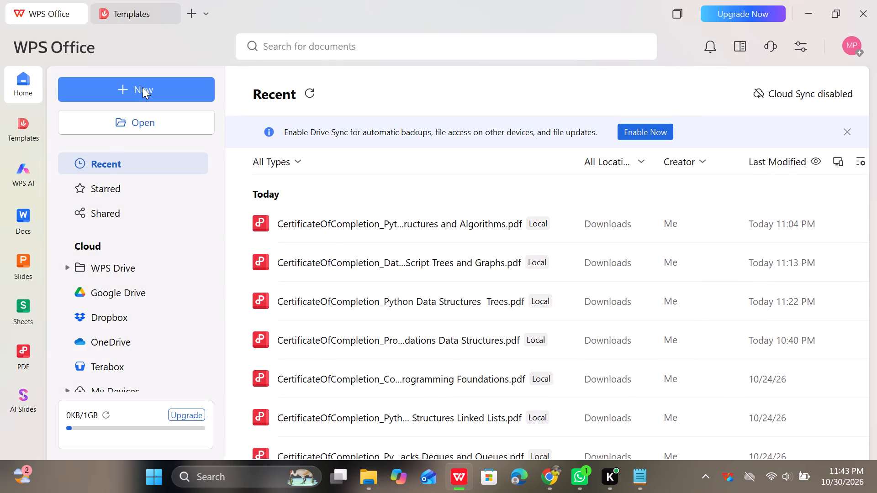
pyautogui.click(143, 87)
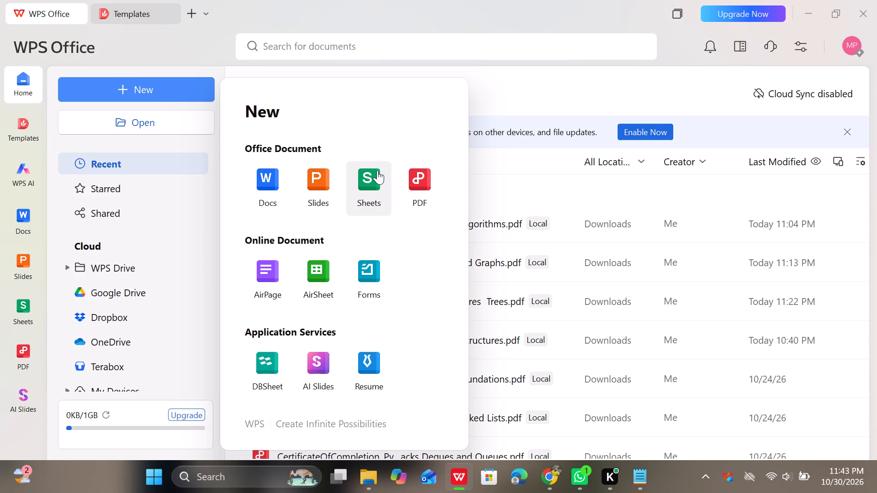
pyautogui.click(328, 180)
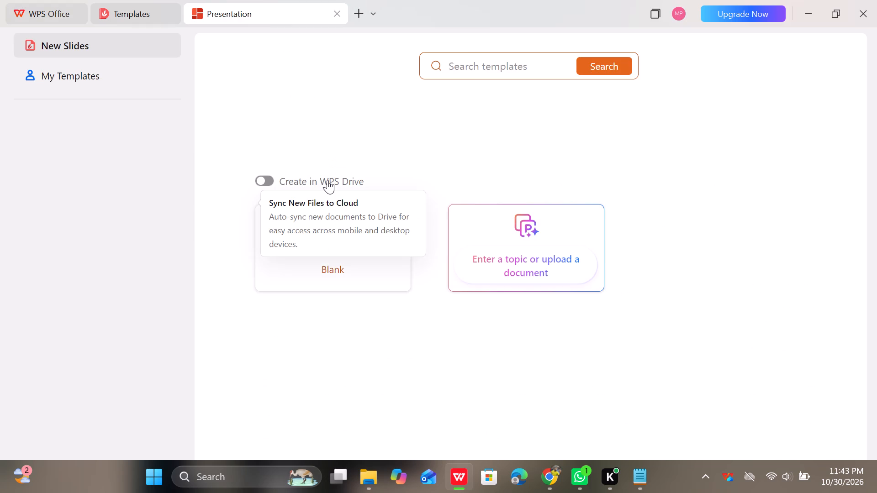
pyautogui.click(350, 264)
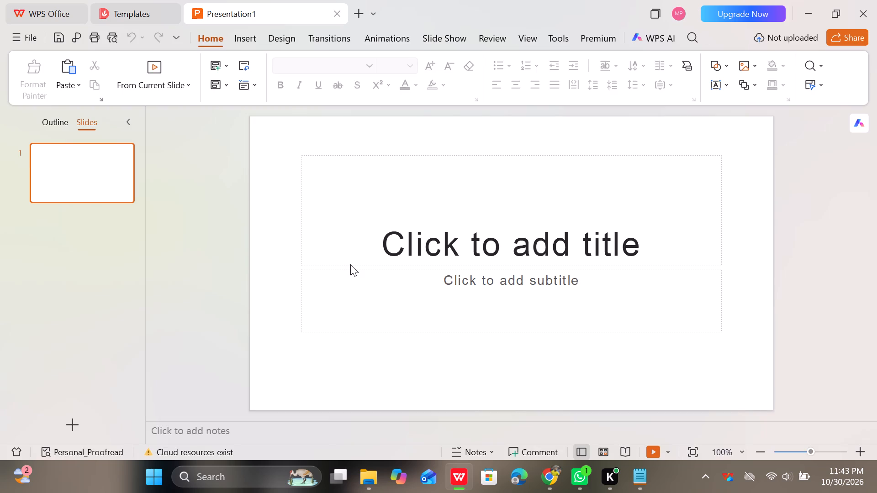
# Delete the title and subtitle placeholders from slide 1.
pyautogui.click(463, 257)
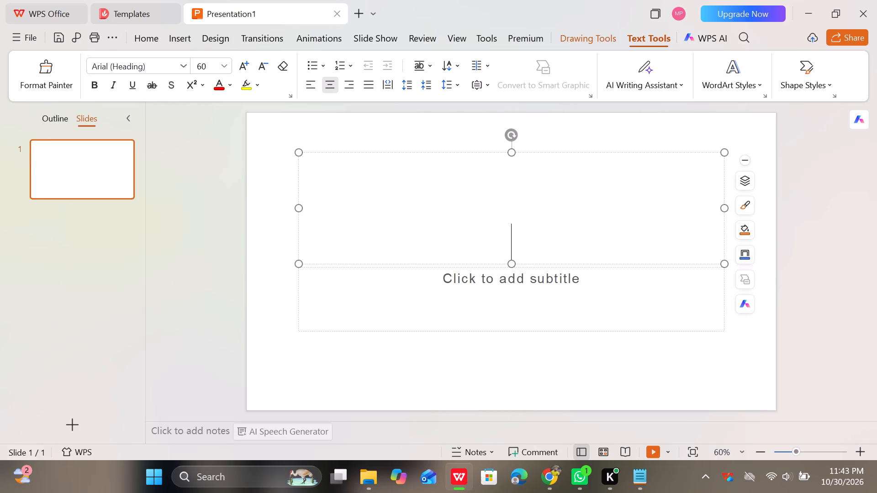
pyautogui.rightClick(512, 263)
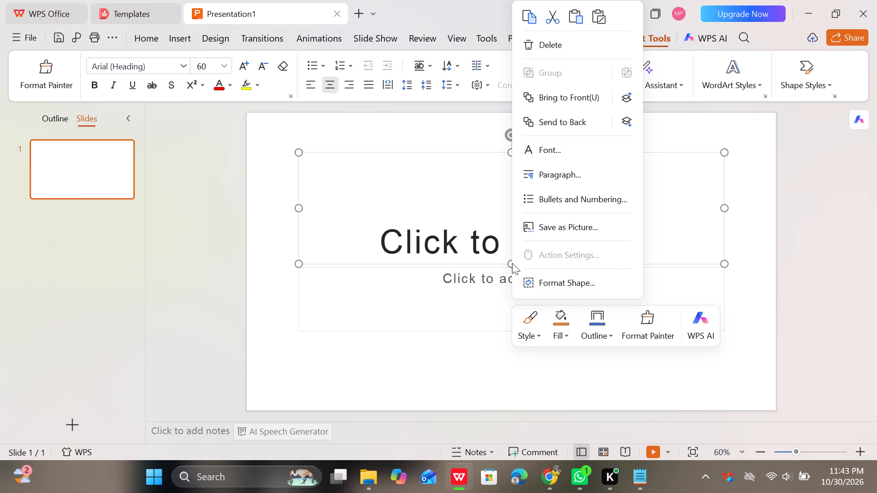
pyautogui.click(549, 42)
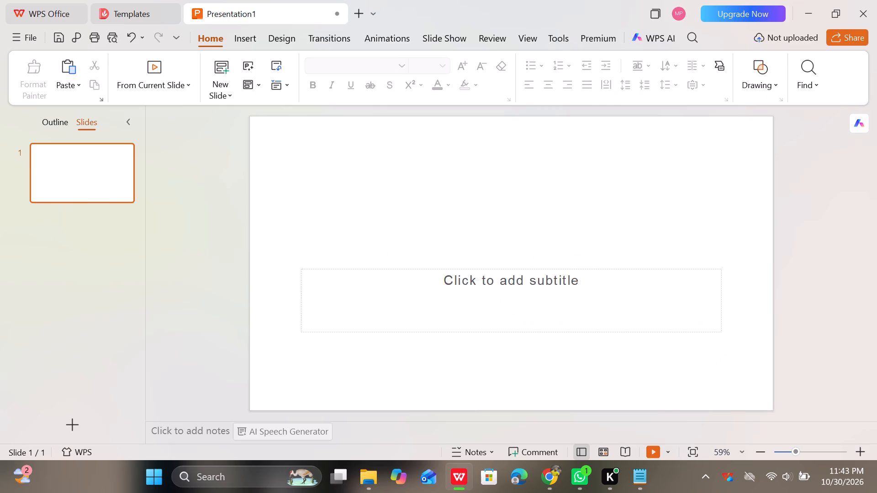
pyautogui.click(506, 277)
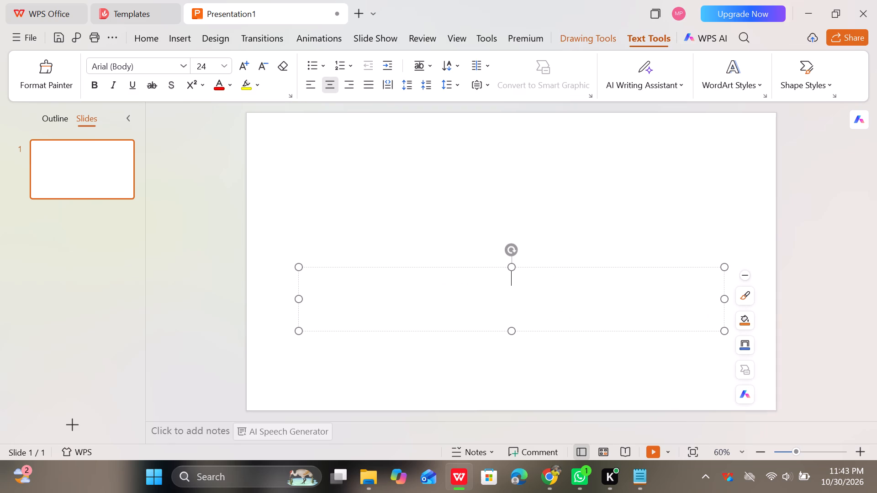
pyautogui.rightClick(514, 331)
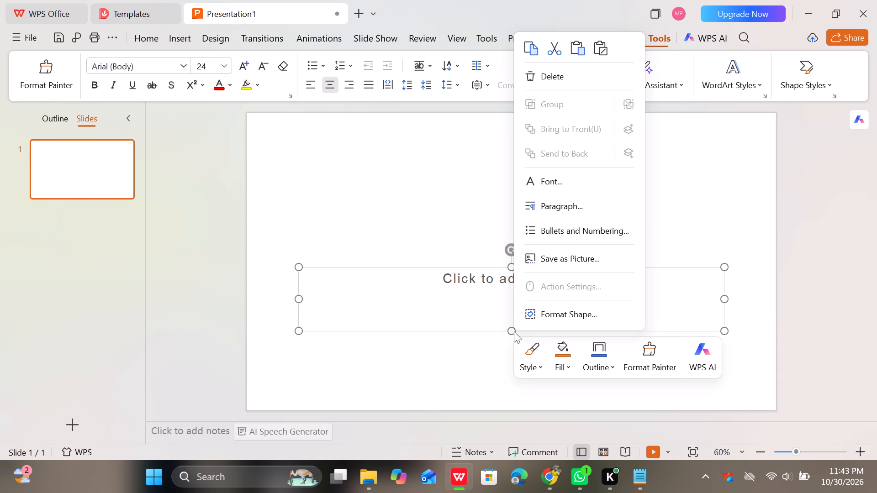
pyautogui.click(555, 86)
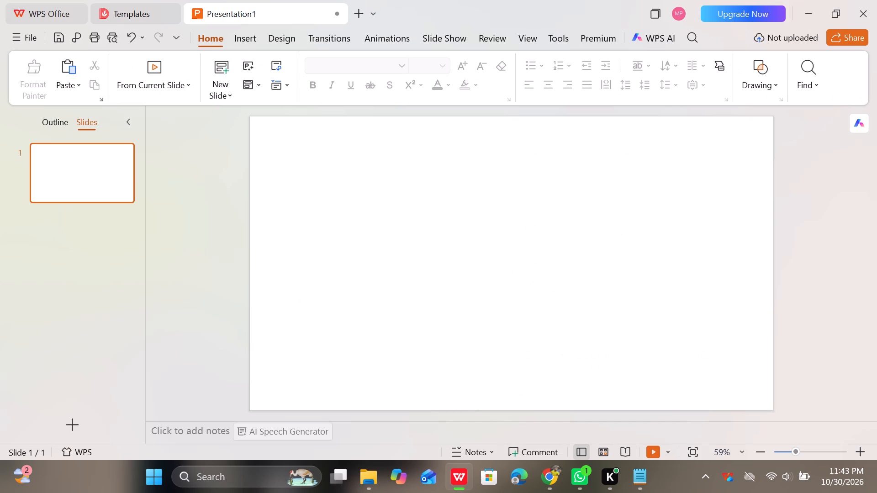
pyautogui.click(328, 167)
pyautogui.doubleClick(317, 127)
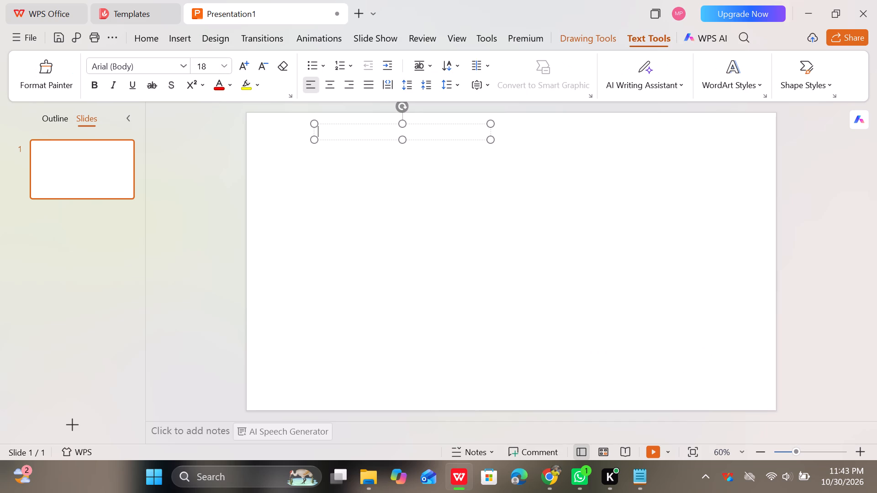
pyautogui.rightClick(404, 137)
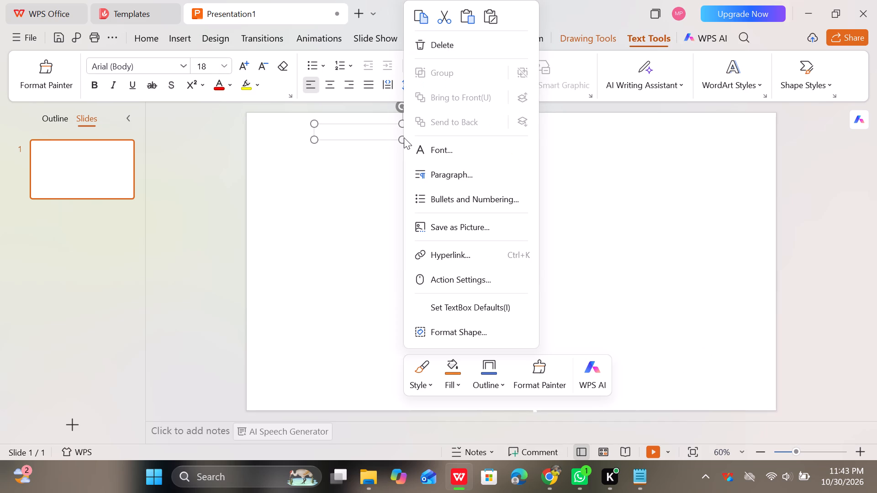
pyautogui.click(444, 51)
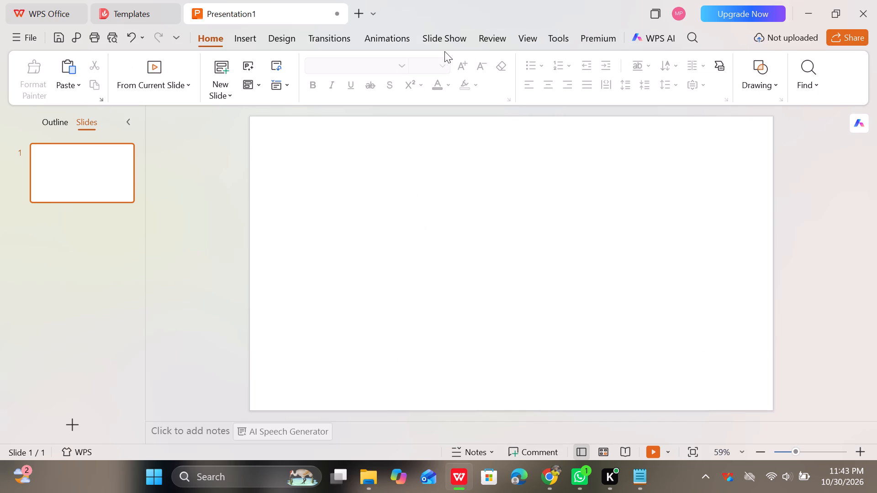
# Paste the binary tree program code as text onto the empty slide 1.
pyautogui.click(310, 149)
pyautogui.hotkey('ctrl', 'v')
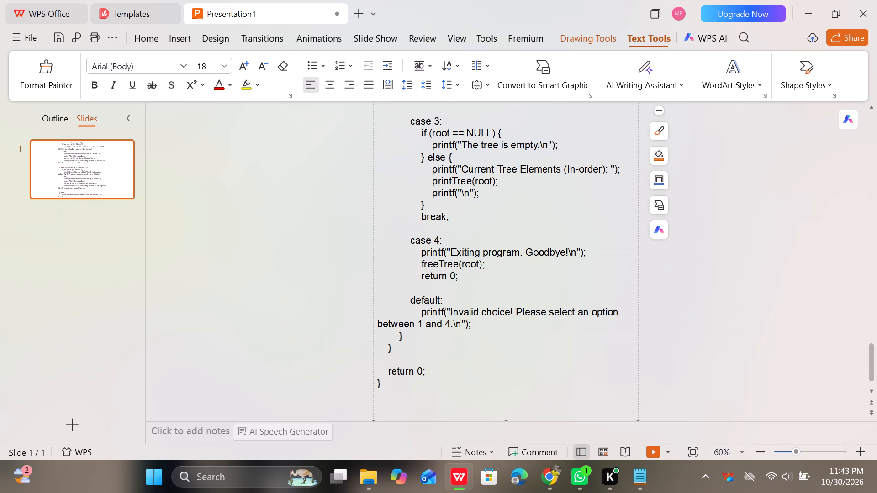
pyautogui.click(481, 195)
pyautogui.scroll(15, 481, 195)
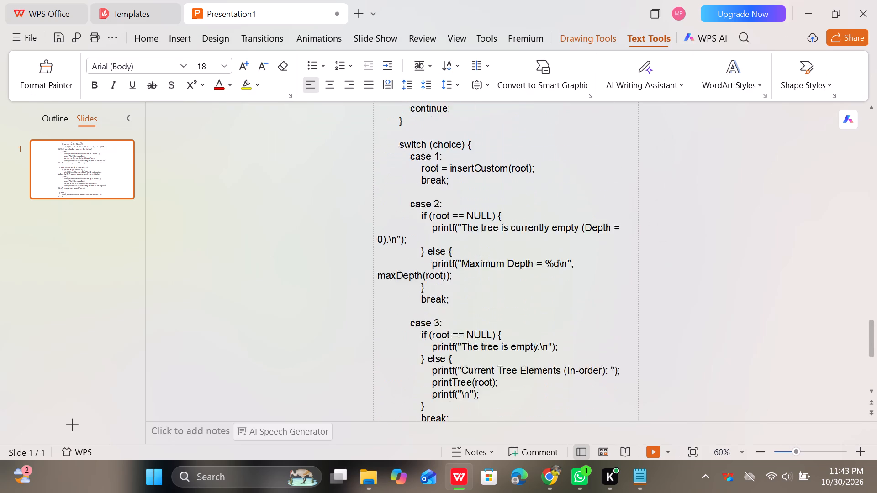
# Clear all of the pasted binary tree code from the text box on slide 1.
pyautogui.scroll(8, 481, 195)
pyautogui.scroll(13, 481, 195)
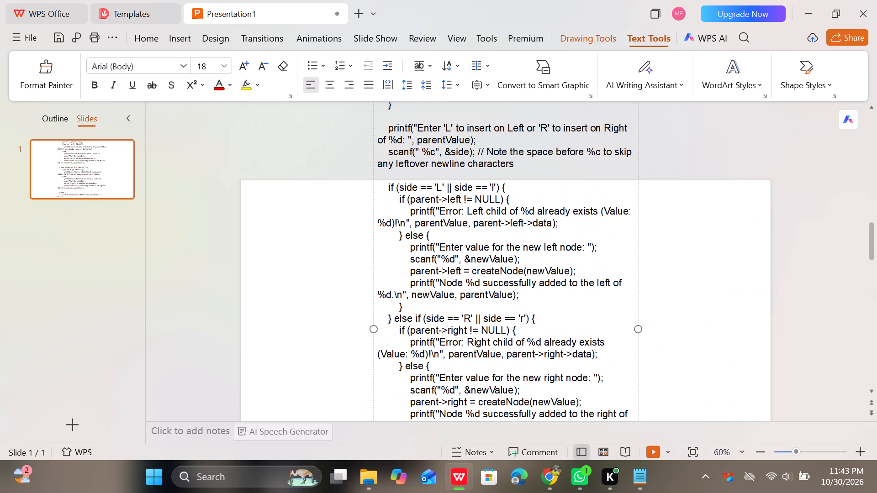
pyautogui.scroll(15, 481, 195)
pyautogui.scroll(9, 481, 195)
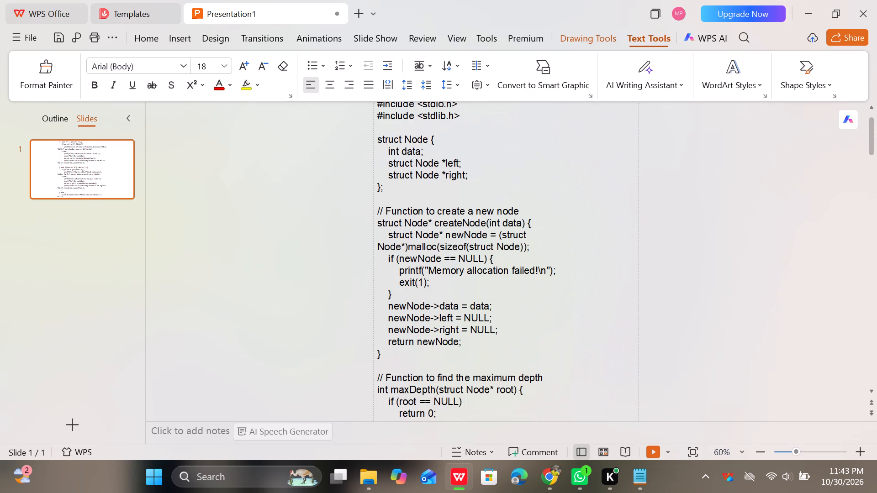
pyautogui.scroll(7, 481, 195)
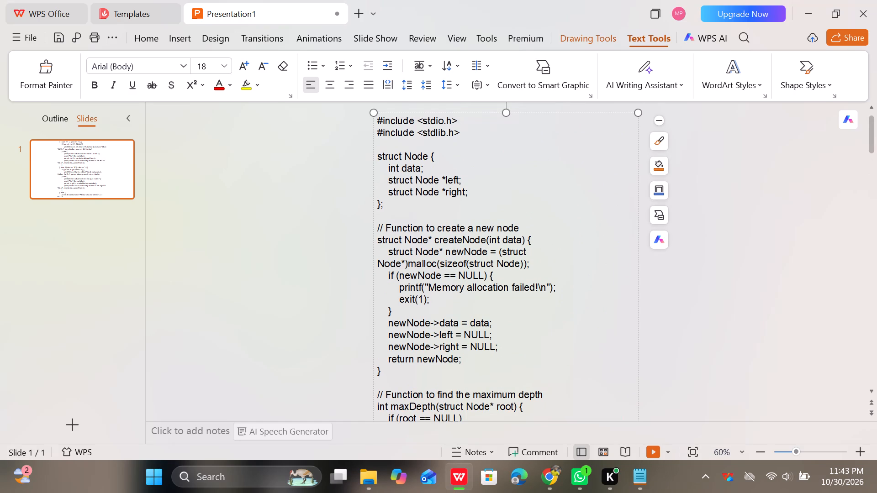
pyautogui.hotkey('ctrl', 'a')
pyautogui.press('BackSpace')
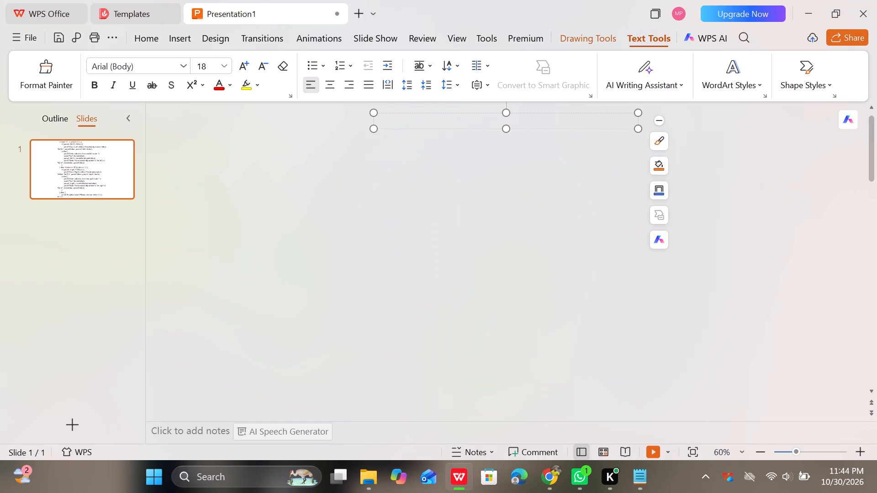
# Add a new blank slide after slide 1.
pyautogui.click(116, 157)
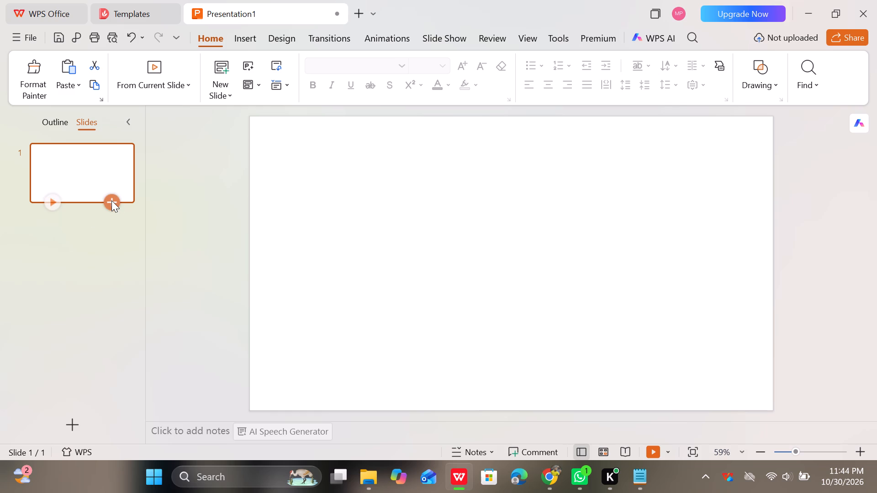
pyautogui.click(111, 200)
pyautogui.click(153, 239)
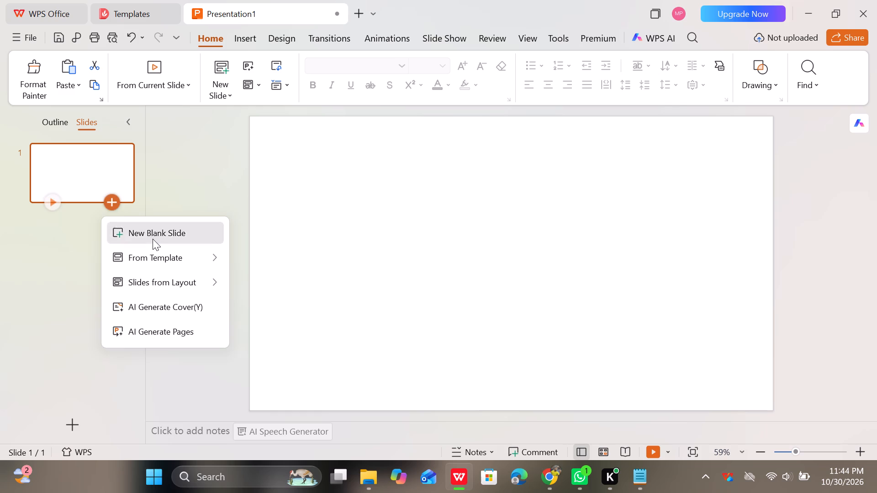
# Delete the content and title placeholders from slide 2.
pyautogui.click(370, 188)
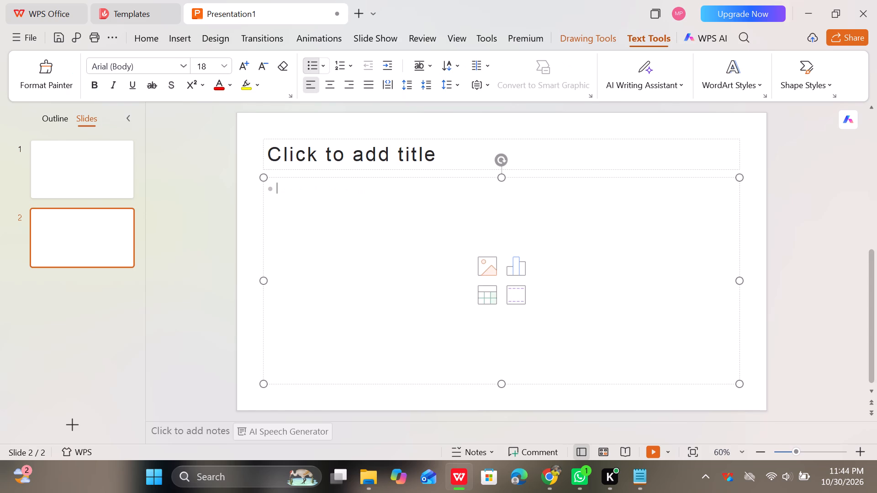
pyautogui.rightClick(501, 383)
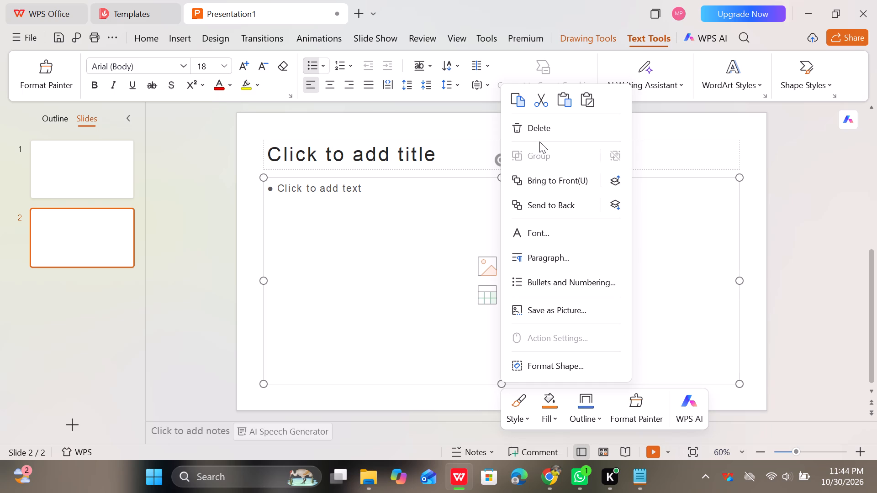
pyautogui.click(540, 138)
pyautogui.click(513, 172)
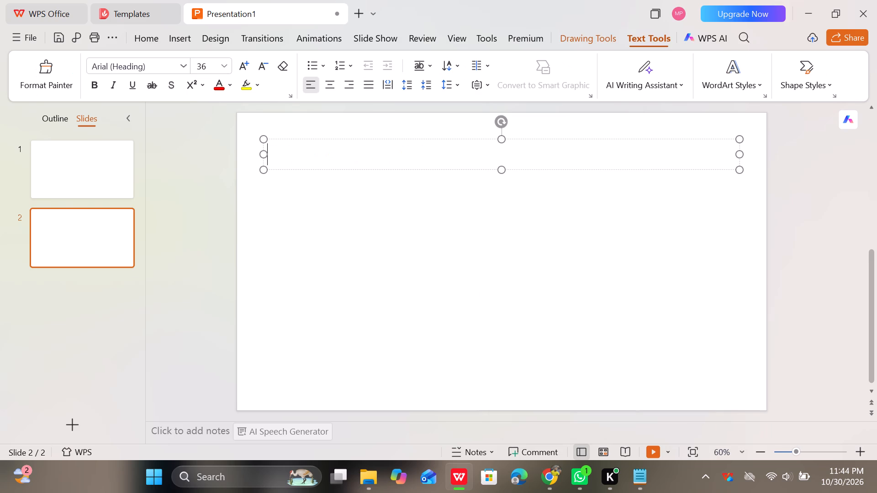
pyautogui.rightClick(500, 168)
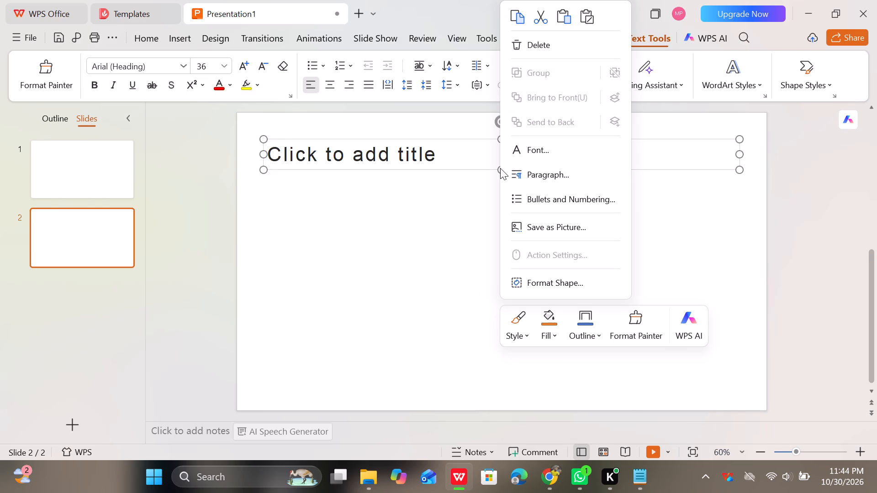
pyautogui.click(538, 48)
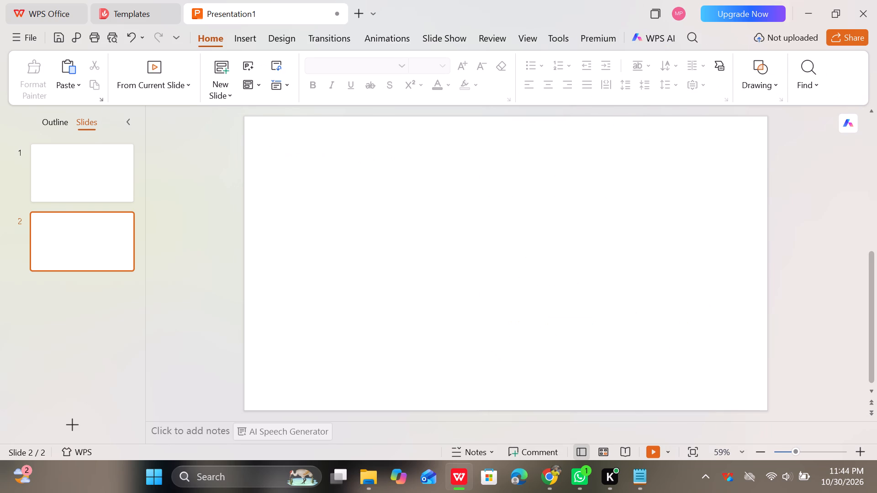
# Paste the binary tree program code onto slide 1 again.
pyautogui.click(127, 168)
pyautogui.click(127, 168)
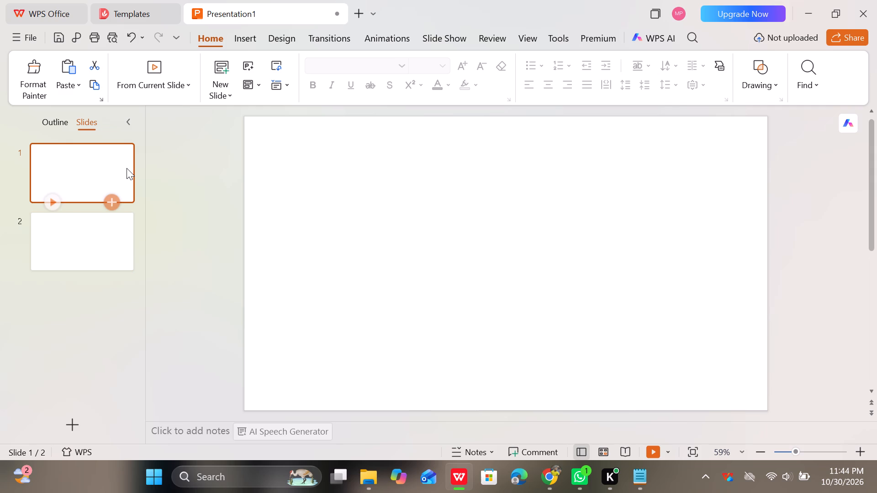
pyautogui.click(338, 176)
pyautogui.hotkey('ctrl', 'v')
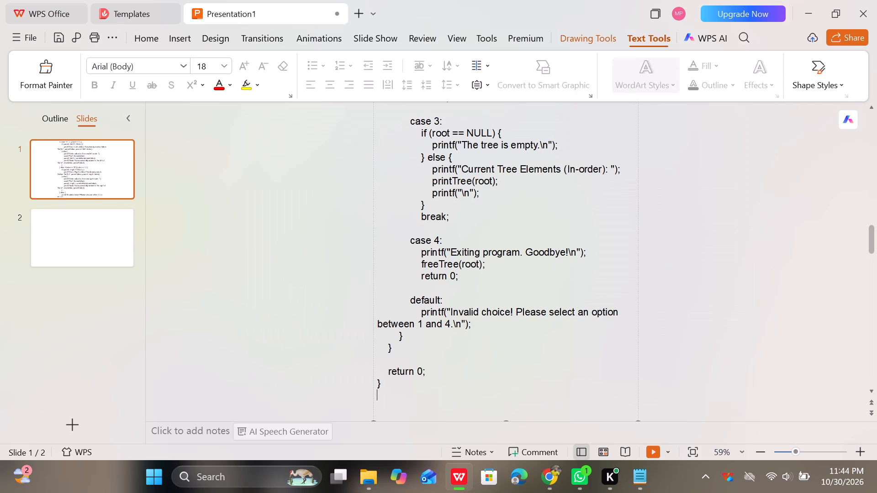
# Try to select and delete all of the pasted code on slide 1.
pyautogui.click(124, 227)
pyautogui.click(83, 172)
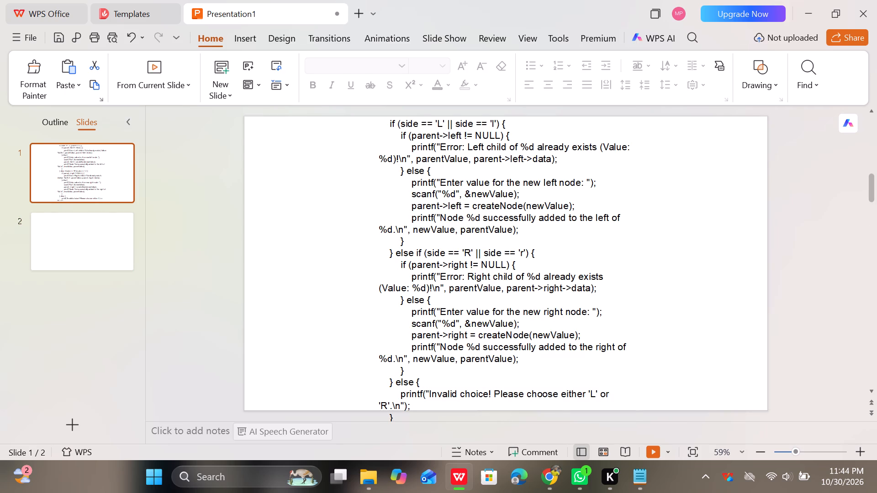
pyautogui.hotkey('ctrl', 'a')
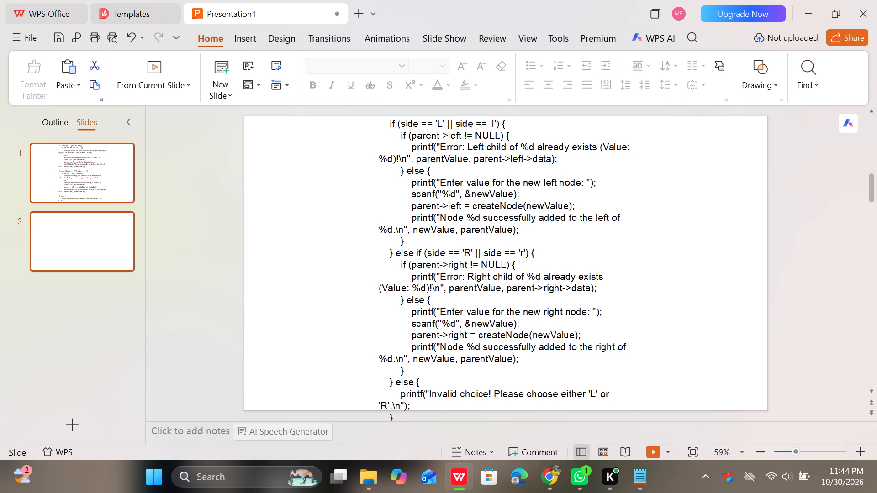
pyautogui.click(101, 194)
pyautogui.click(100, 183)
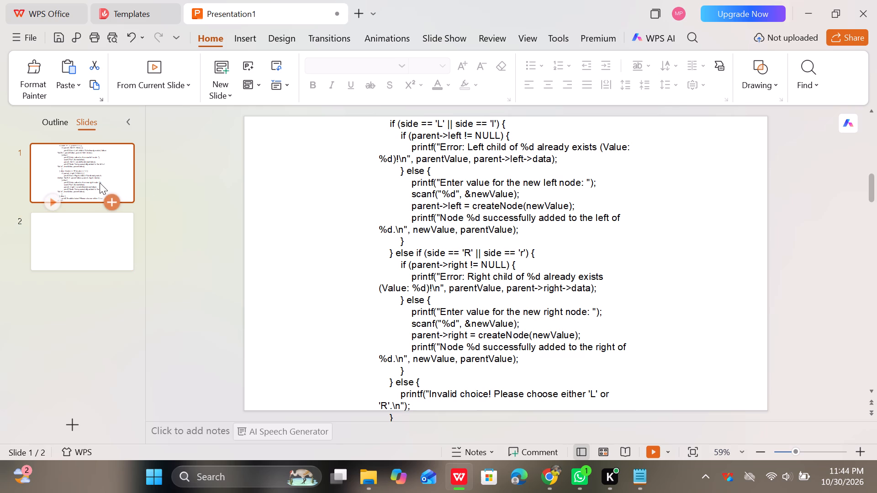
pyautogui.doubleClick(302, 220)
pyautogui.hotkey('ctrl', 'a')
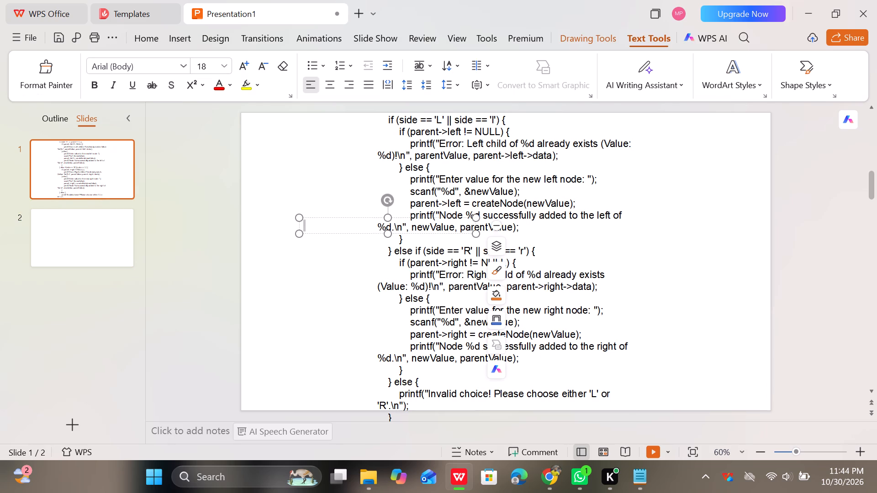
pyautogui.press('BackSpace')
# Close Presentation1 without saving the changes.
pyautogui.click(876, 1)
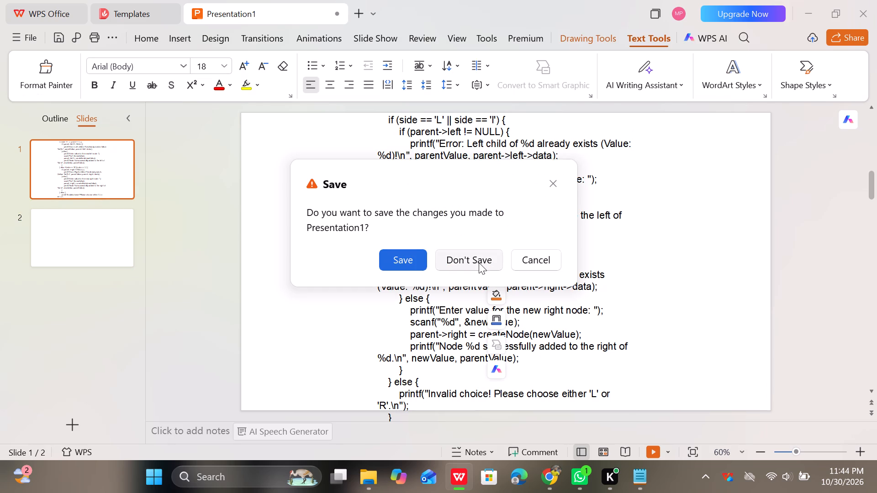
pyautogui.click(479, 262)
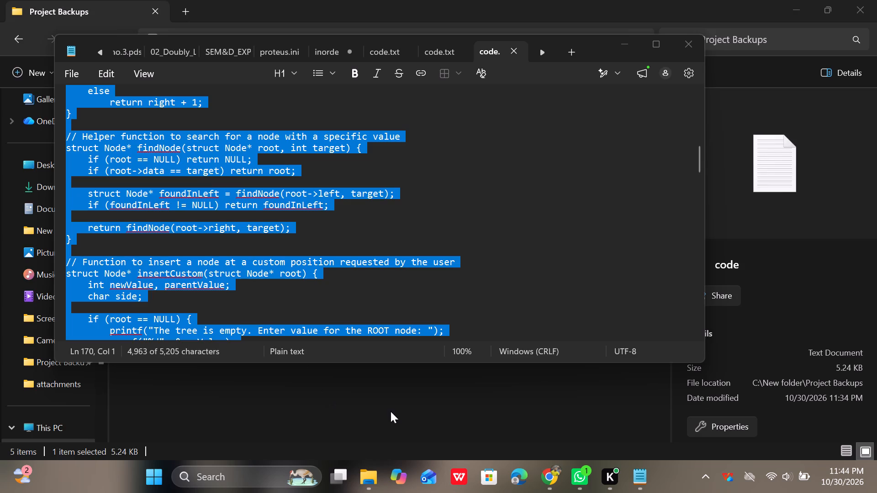
# Reopen WPS Office and create a new blank PDF.
pyautogui.click(469, 479)
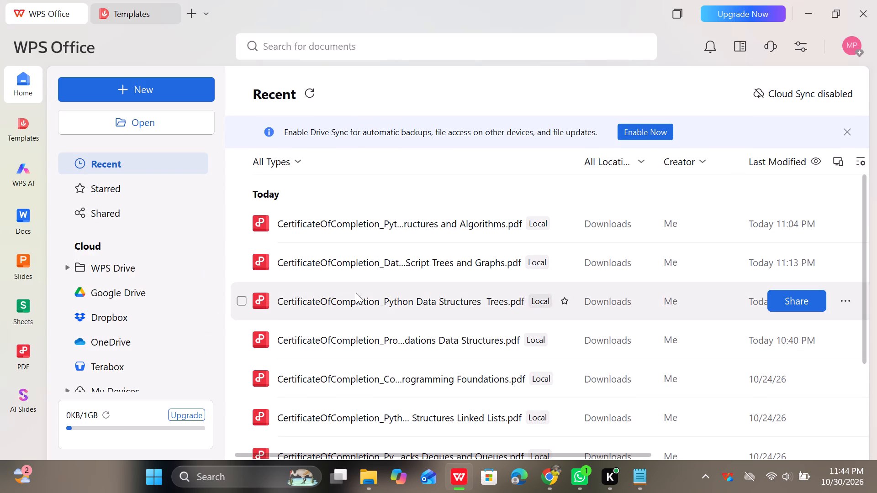
pyautogui.scroll(-5, 356, 293)
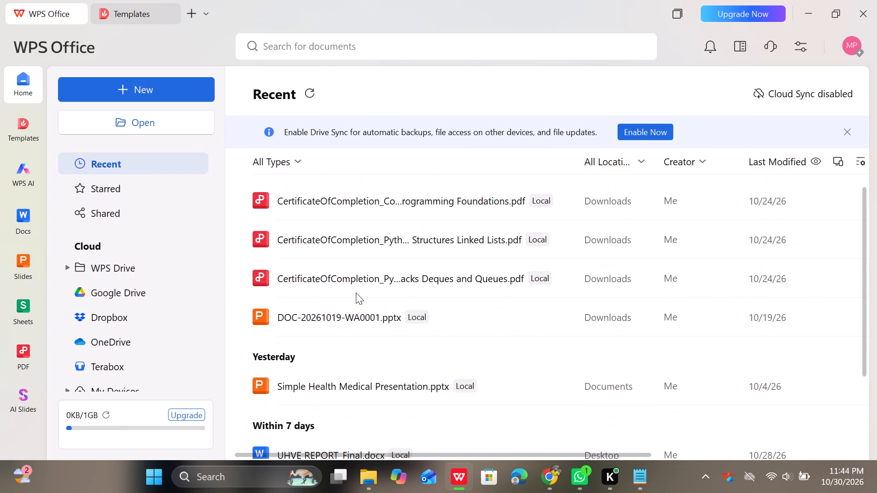
pyautogui.scroll(-1, 356, 293)
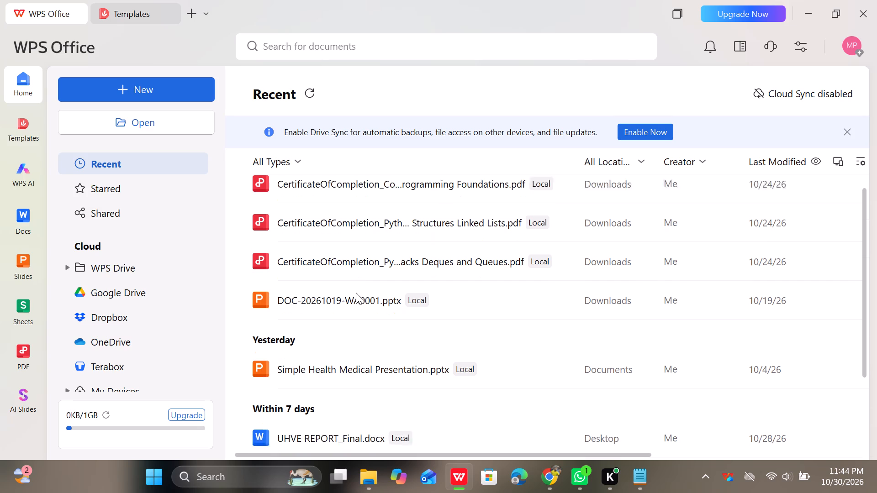
pyautogui.scroll(-1, 356, 293)
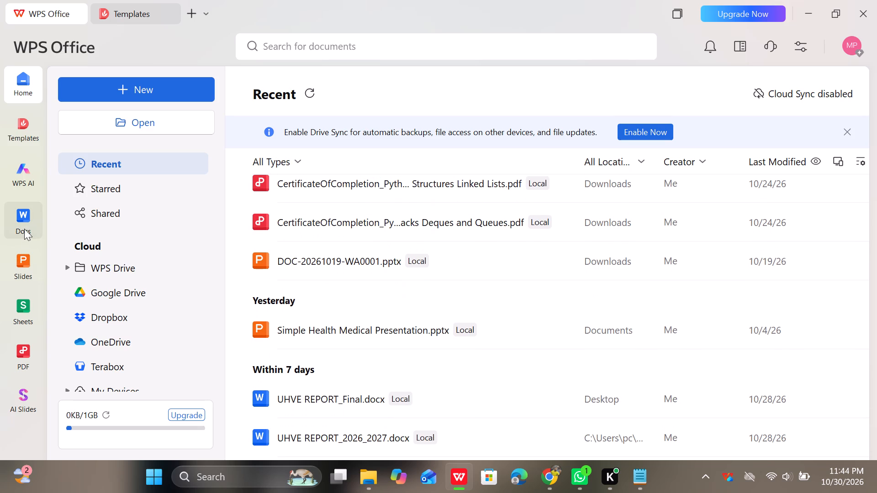
pyautogui.click(17, 361)
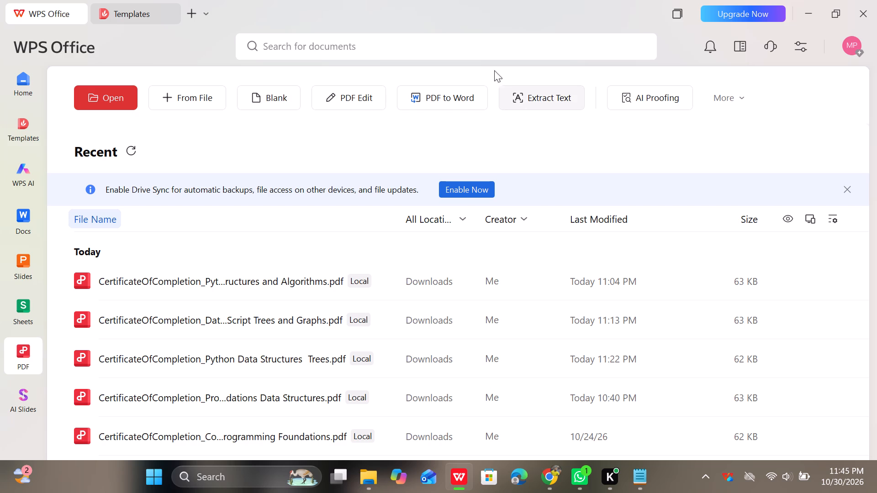
pyautogui.click(285, 97)
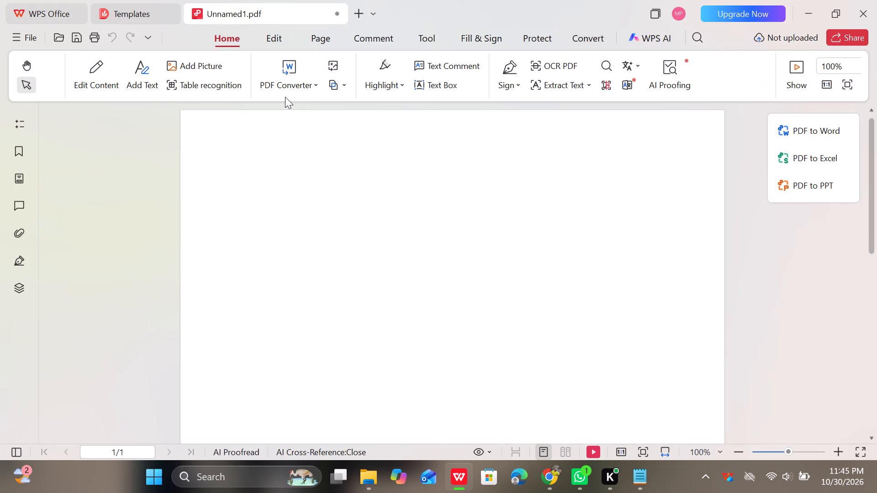
# Paste the binary tree program code as text onto the blank PDF page.
pyautogui.scroll(-11, 443, 185)
pyautogui.scroll(7, 443, 185)
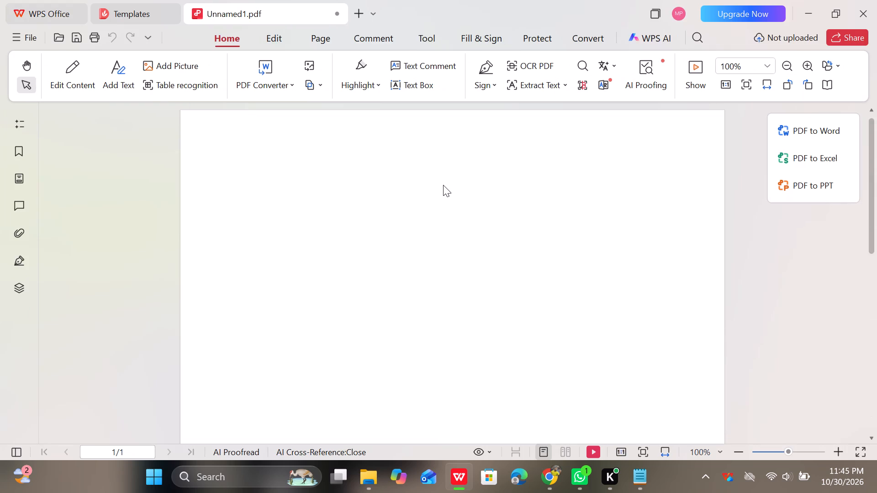
pyautogui.scroll(-11, 443, 185)
pyautogui.scroll(8, 443, 185)
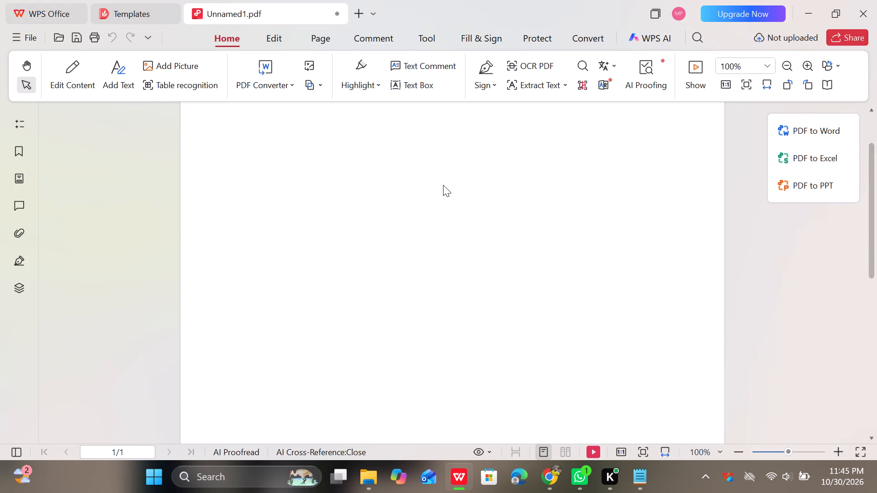
pyautogui.hotkey('ctrl', 'v')
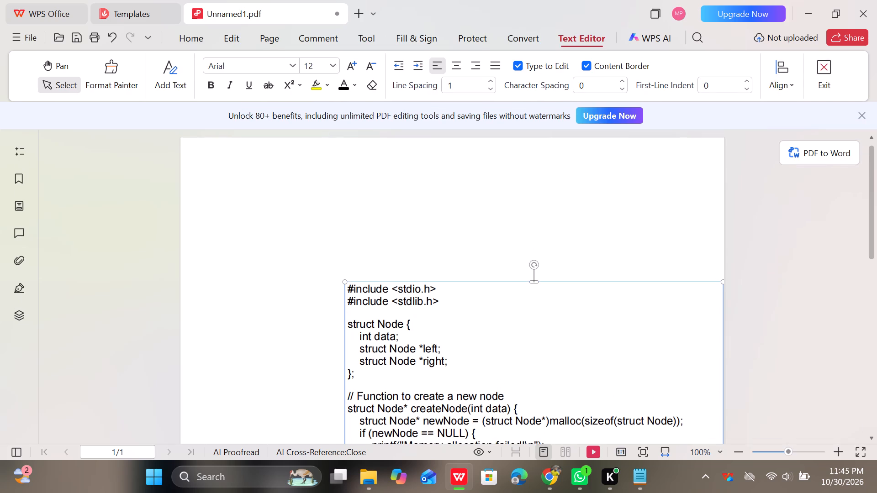
# Enlarge the code text box so that it starts near the top-left corner of the PDF page.
pyautogui.moveTo(344, 282); pyautogui.dragTo(196, 149)
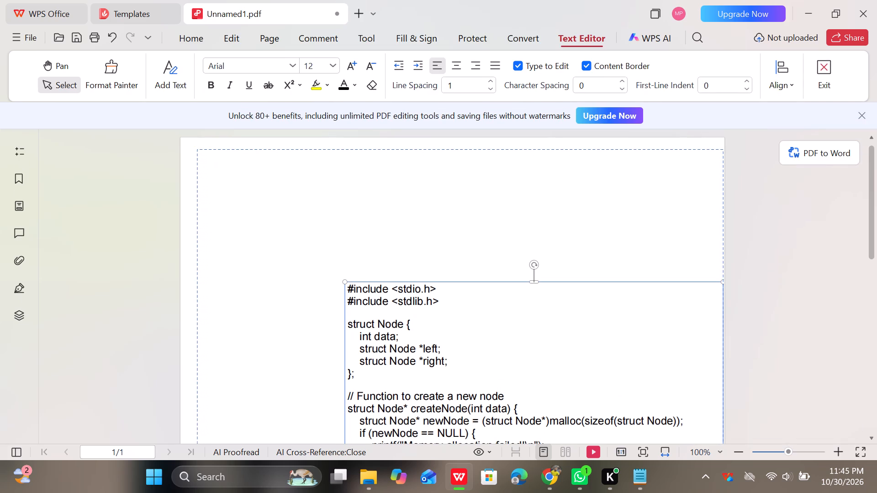
pyautogui.moveTo(196, 149); pyautogui.dragTo(189, 147)
pyautogui.click(189, 147)
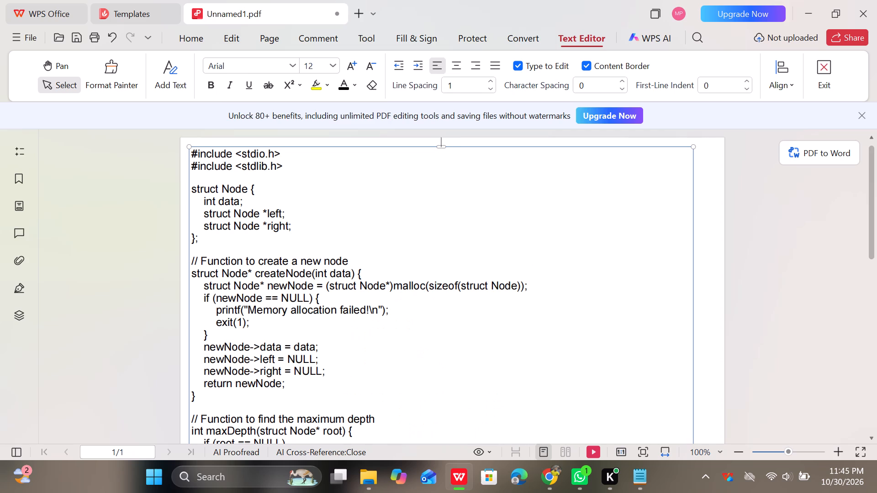
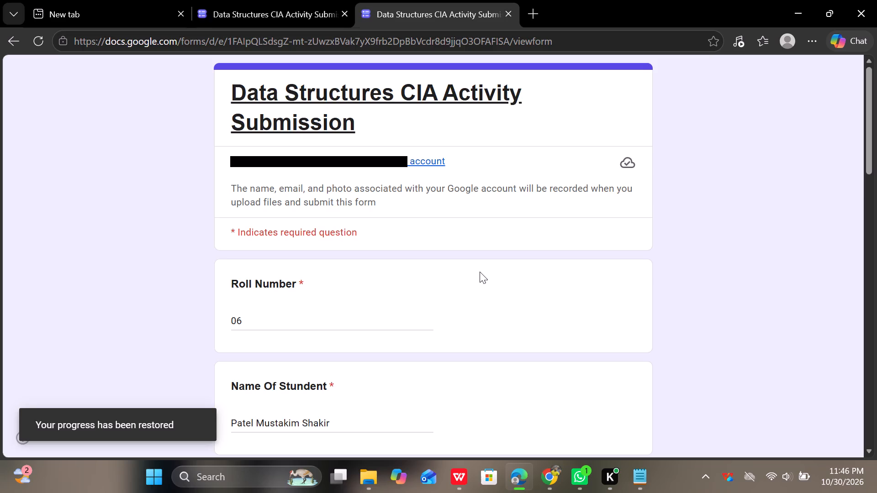
# Check the form's PDF upload requirements, and delete all the pasted code from the PDF page in WPS Office.
pyautogui.scroll(-9, 480, 272)
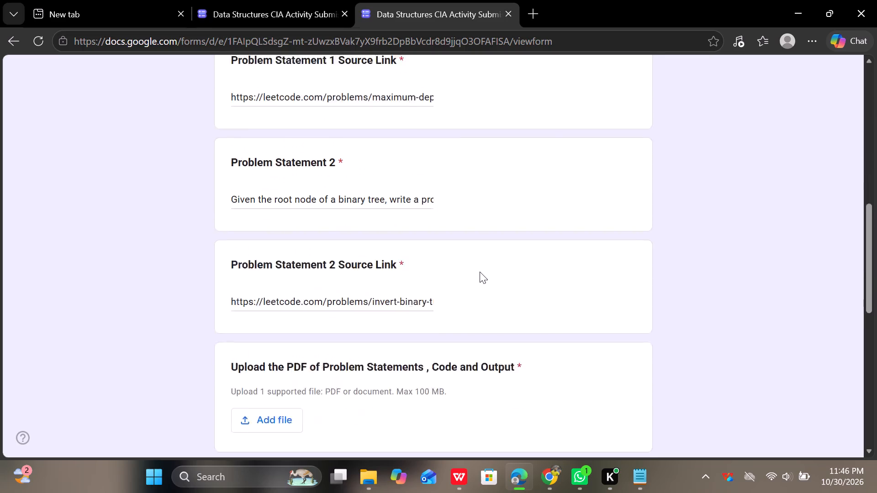
pyautogui.scroll(-1, 480, 272)
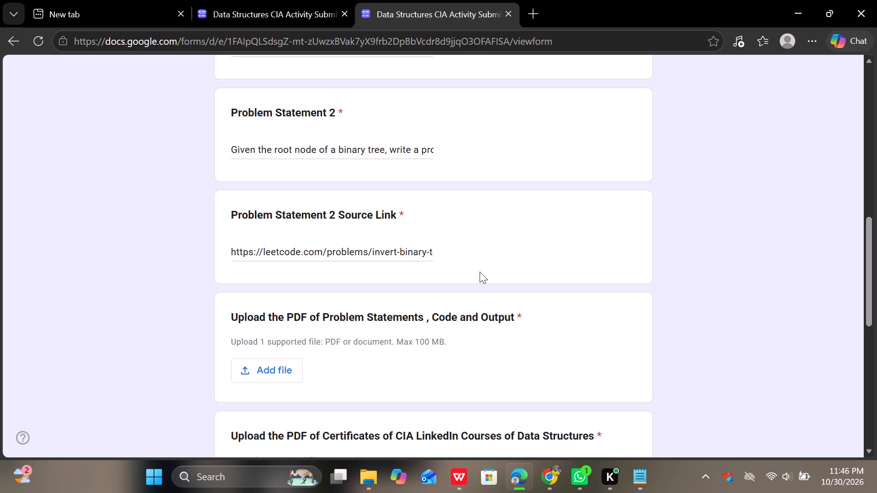
pyautogui.scroll(-3, 480, 272)
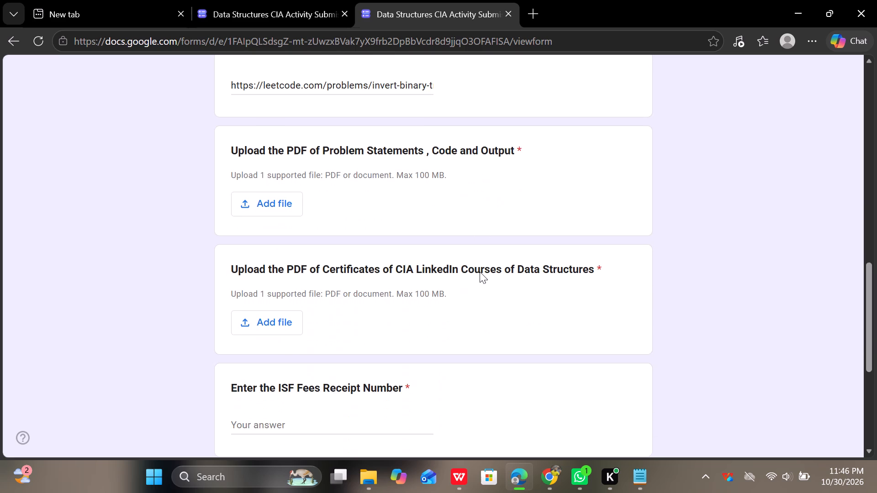
pyautogui.scroll(1, 480, 272)
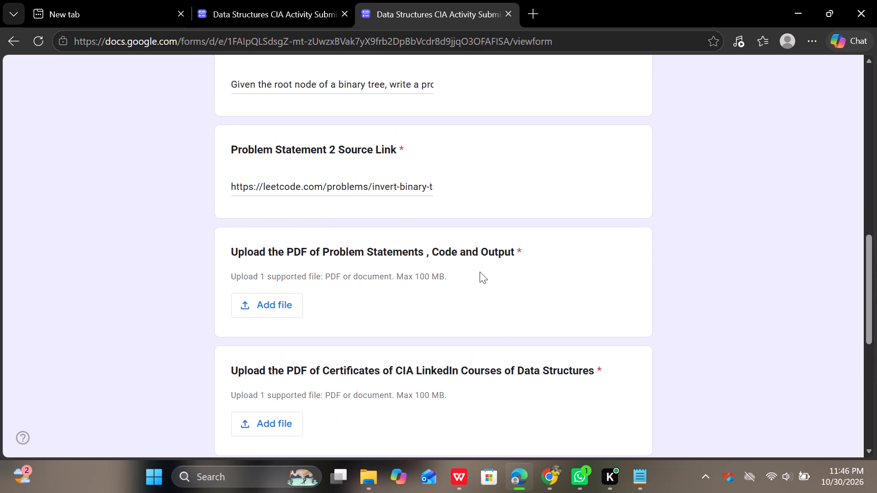
pyautogui.click(465, 473)
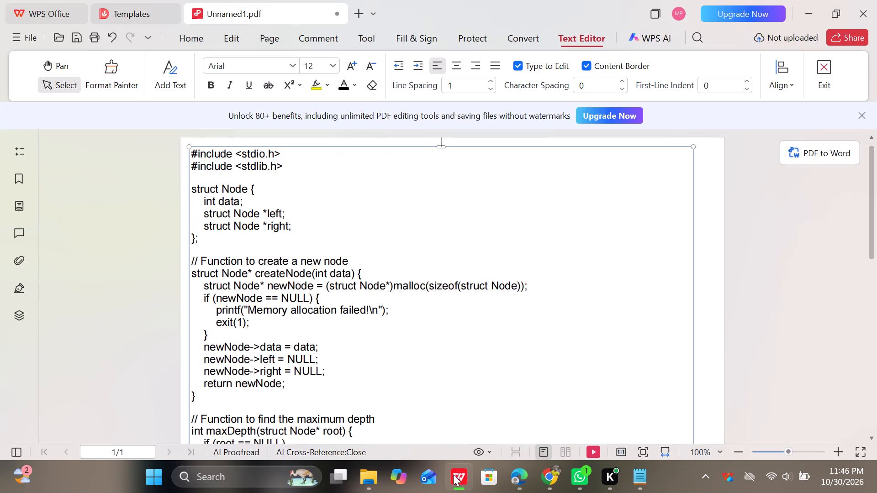
pyautogui.click(357, 371)
pyautogui.hotkey('ctrl', 'a')
pyautogui.press('BackSpace')
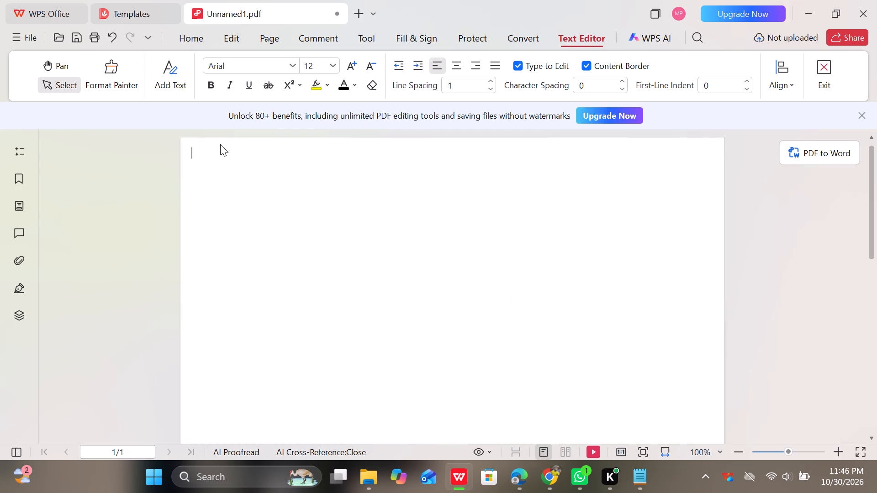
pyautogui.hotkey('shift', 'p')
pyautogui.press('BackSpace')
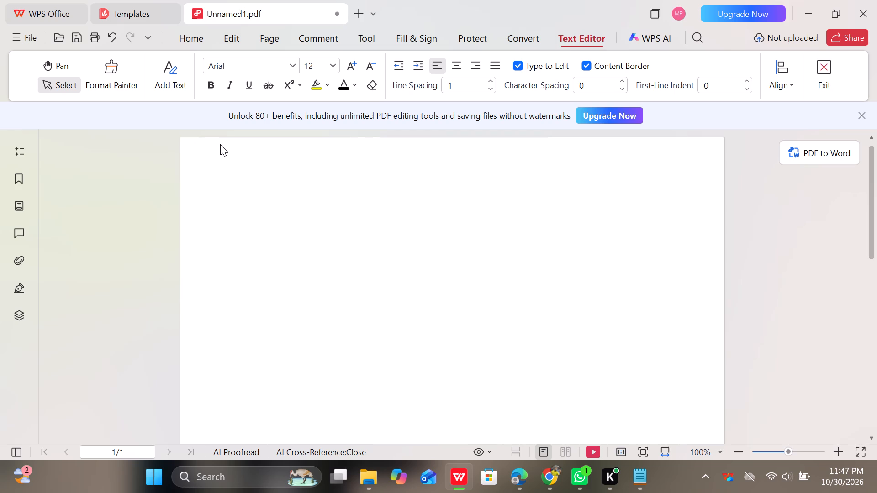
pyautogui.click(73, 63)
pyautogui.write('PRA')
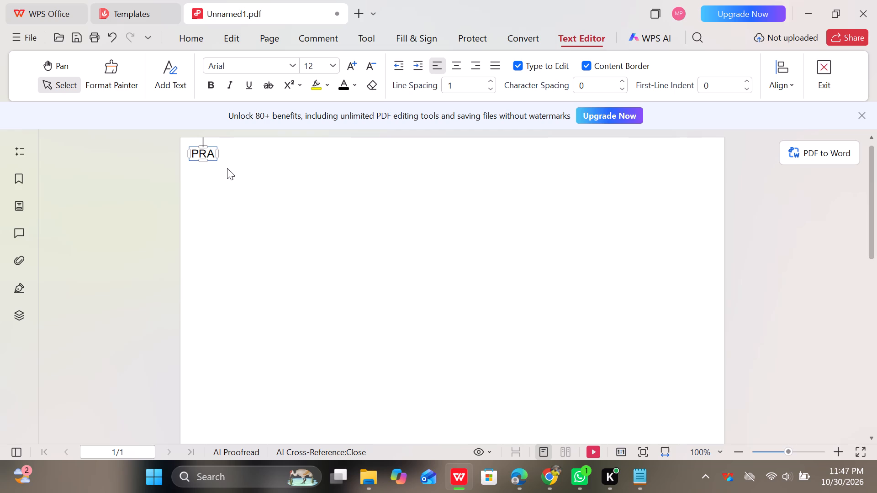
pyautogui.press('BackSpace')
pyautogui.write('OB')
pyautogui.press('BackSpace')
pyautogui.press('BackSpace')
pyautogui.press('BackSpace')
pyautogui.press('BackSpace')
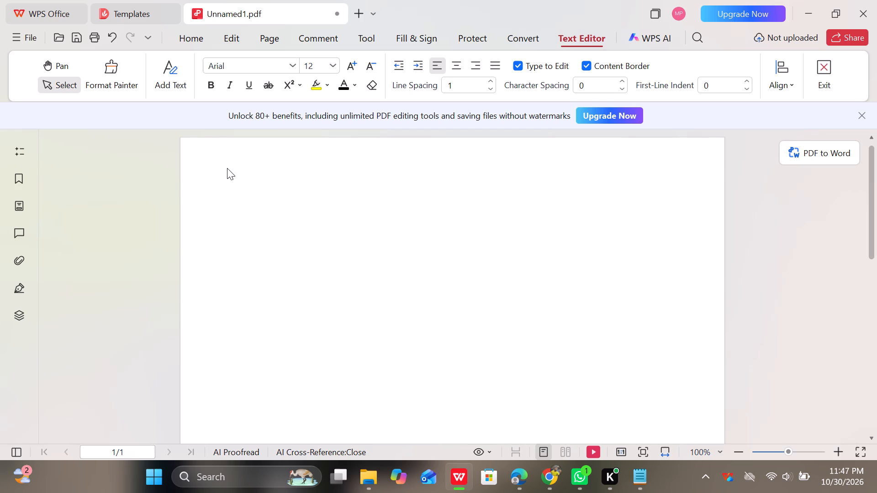
# Enter the heading "Problem Statement 1: " in the text box at the top of the blank PDF page.
pyautogui.hotkey('shift', 'p')
pyautogui.write('ro')
pyautogui.write('blem')
pyautogui.press('space')
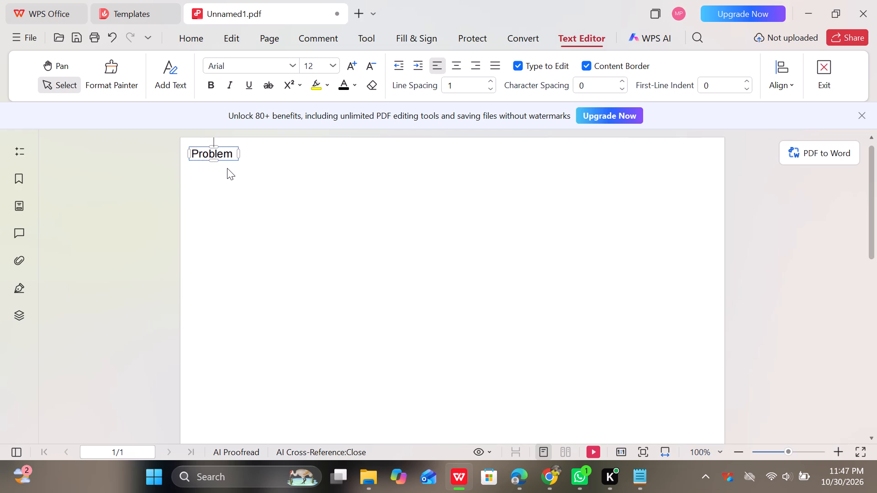
pyautogui.write('Sta')
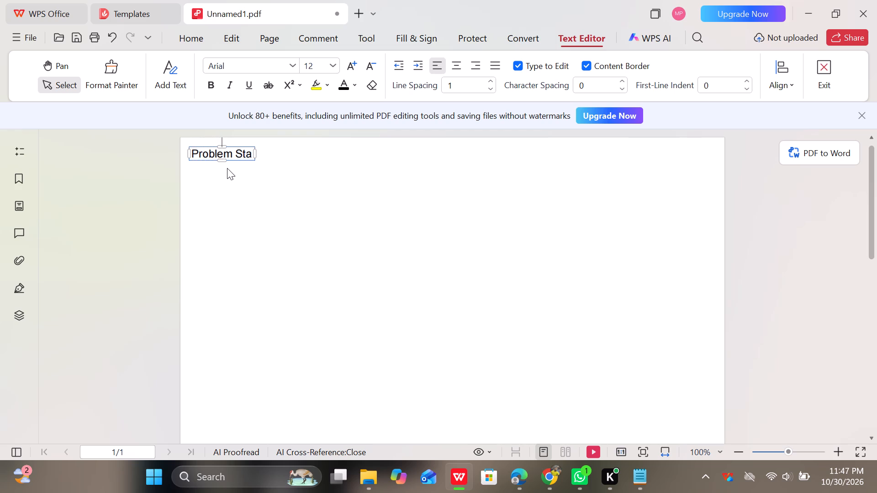
pyautogui.write('te')
pyautogui.write('ment')
pyautogui.press('space')
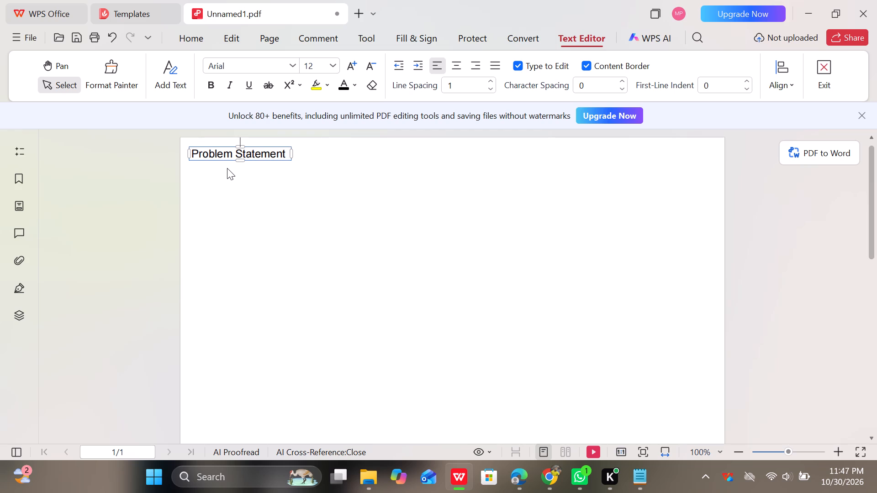
pyautogui.hotkey('shift', '!')
pyautogui.press('BackSpace')
pyautogui.press('1')
pyautogui.write(':')
pyautogui.press('space')
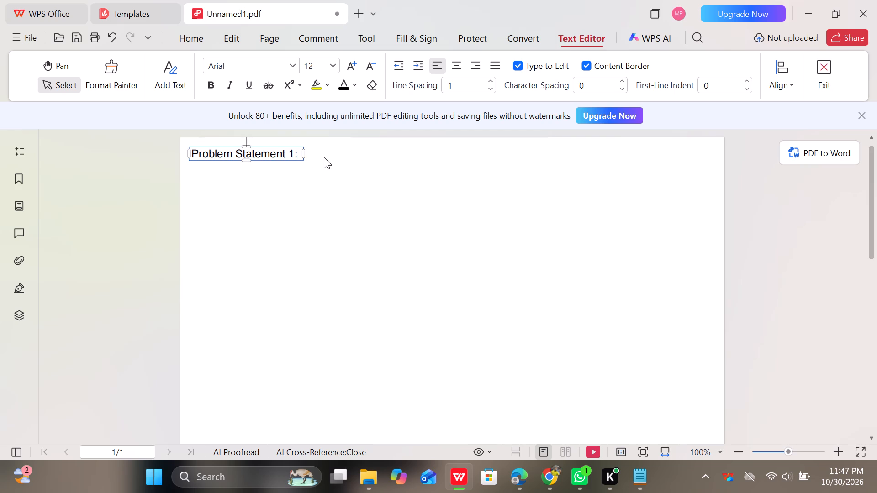
# Set the font size of the Problem Statement 1 heading to 16.
pyautogui.click(246, 158)
pyautogui.moveTo(246, 160); pyautogui.dragTo(247, 176)
pyautogui.moveTo(247, 176); pyautogui.dragTo(248, 176)
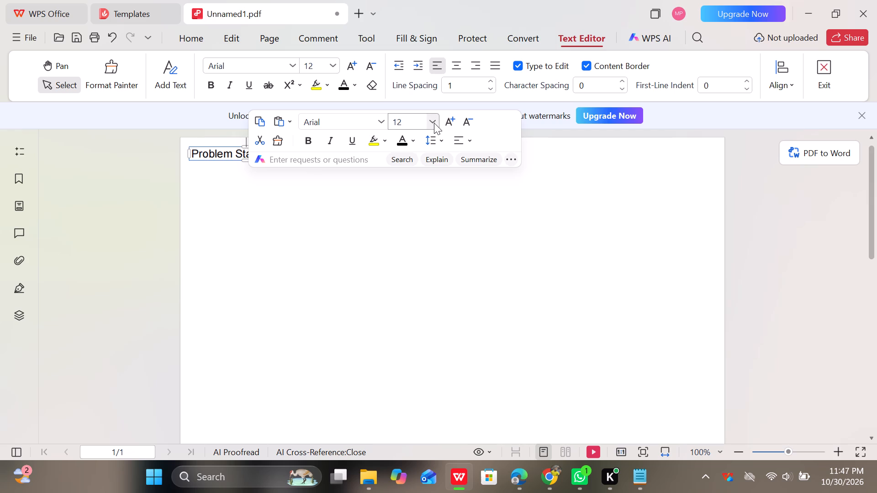
pyautogui.click(437, 124)
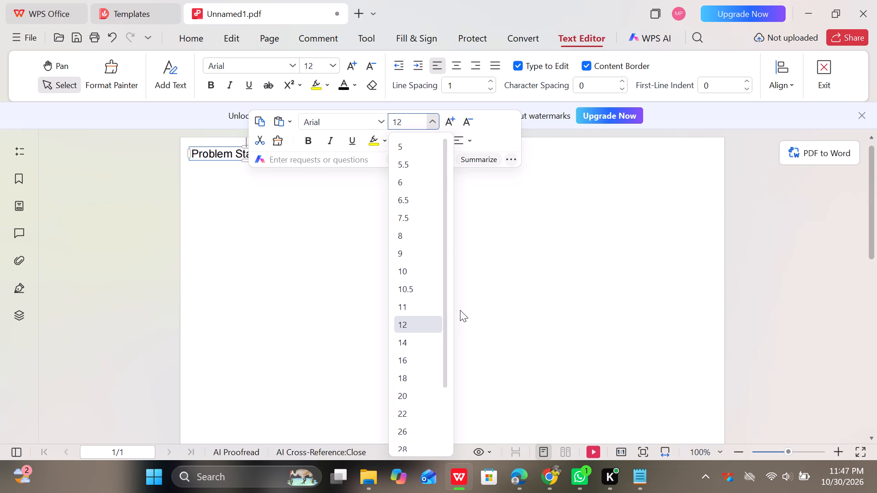
pyautogui.click(407, 359)
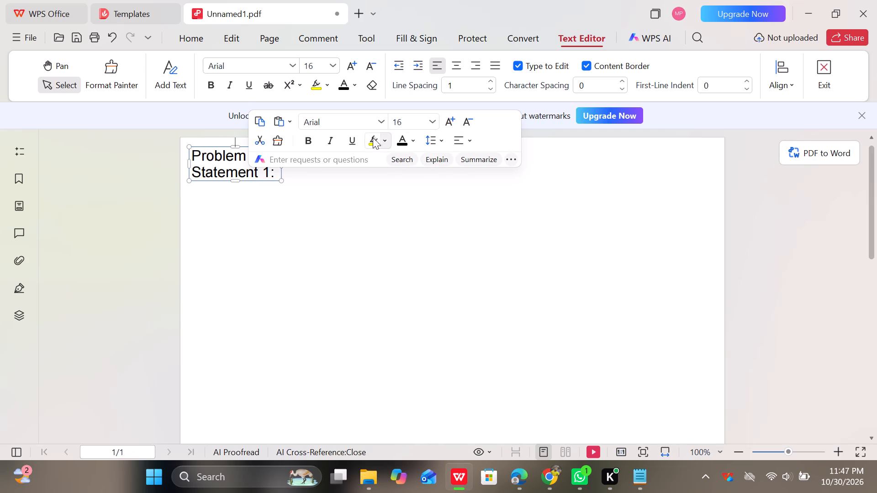
# Widen the heading's text box so that "Problem Statement 1:" fits on one line, and deselect it.
pyautogui.moveTo(281, 178); pyautogui.dragTo(290, 178)
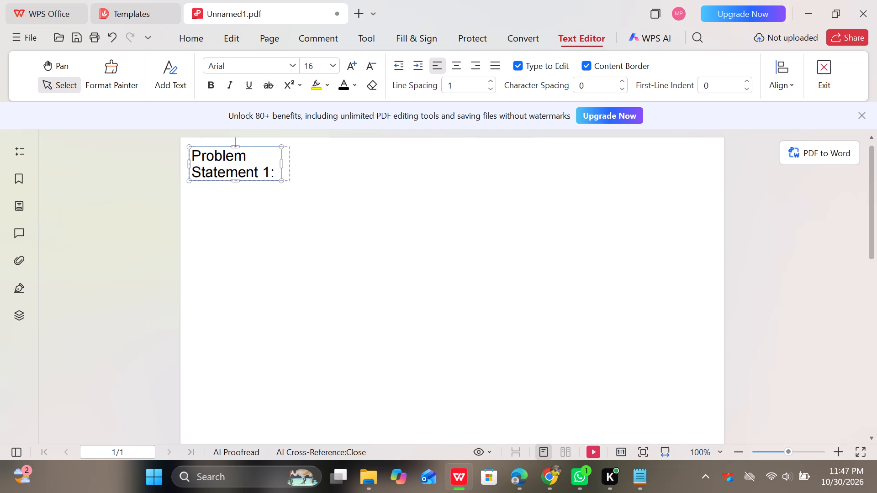
pyautogui.moveTo(290, 178); pyautogui.dragTo(321, 178)
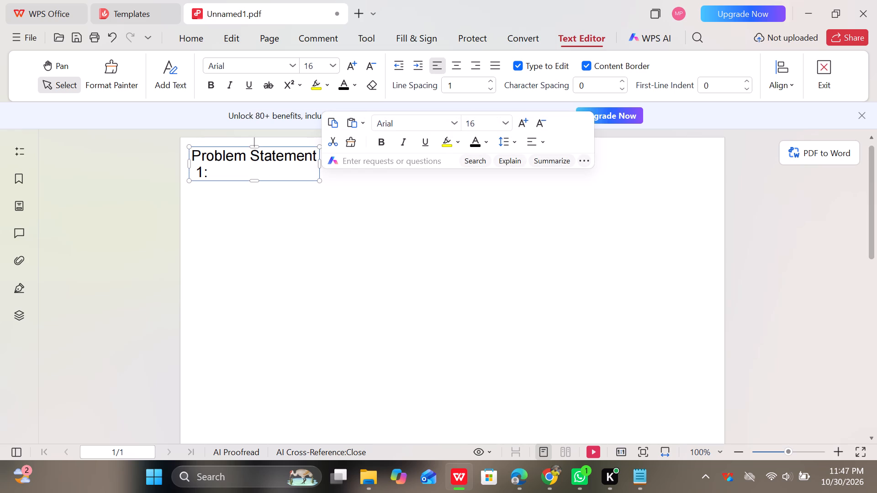
pyautogui.moveTo(320, 164); pyautogui.dragTo(359, 159)
pyautogui.click(134, 212)
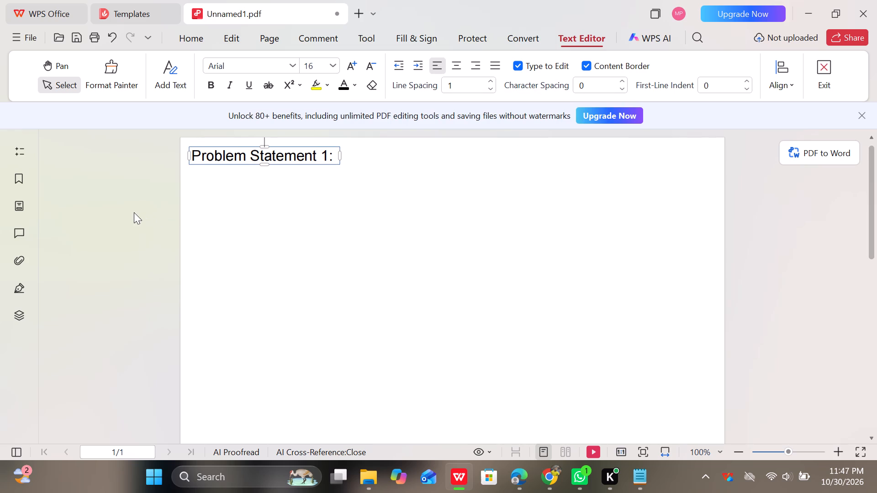
pyautogui.click(134, 212)
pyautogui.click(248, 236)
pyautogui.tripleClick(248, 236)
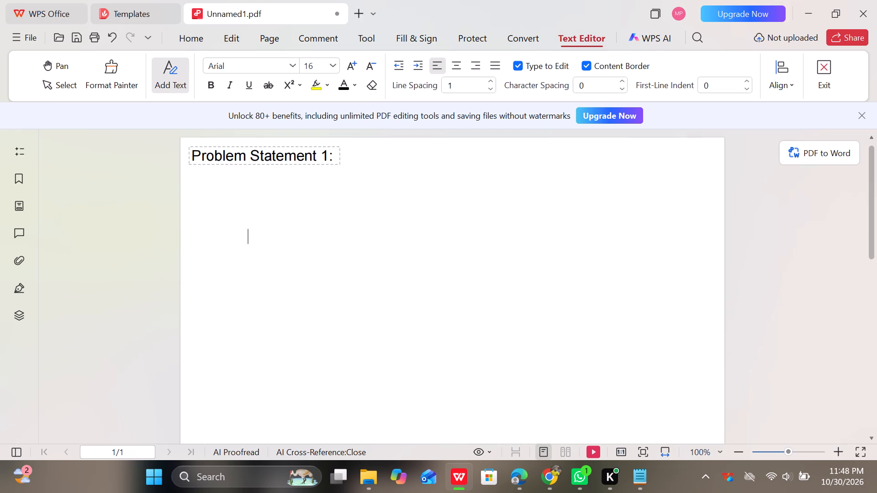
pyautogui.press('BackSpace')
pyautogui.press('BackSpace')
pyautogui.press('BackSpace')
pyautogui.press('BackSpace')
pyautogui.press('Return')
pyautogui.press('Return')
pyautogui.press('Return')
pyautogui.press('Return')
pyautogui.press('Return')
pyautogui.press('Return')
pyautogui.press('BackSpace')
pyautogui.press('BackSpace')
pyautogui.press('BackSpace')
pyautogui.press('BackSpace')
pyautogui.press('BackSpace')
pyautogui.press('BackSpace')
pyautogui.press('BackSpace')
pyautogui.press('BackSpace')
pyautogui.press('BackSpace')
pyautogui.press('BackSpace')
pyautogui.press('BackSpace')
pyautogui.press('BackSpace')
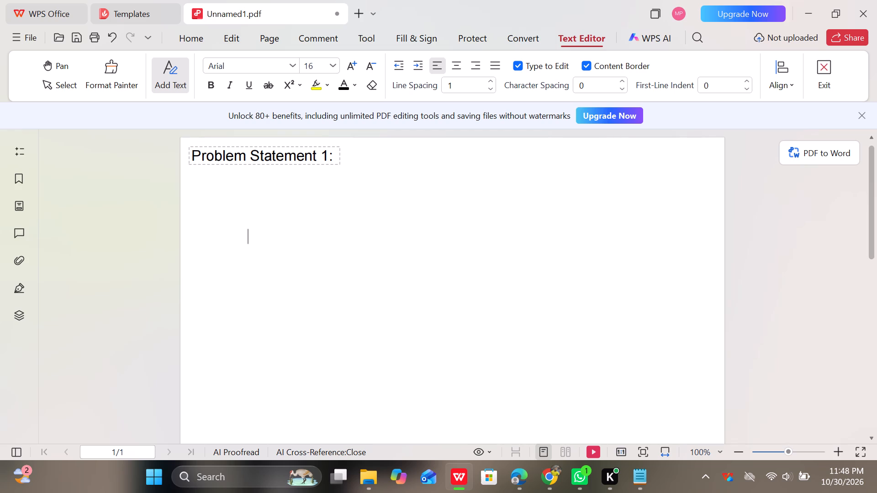
# Copy the full Problem Statement 1 answer from the form in Microsoft Edge and paste it beside the "Problem Statement 1:" heading in the WPS Office PDF.
pyautogui.click(349, 153)
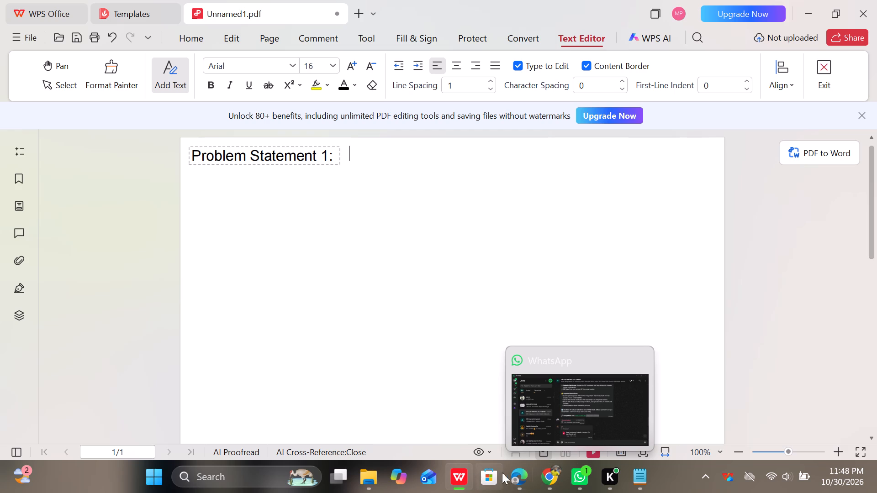
pyautogui.click(520, 475)
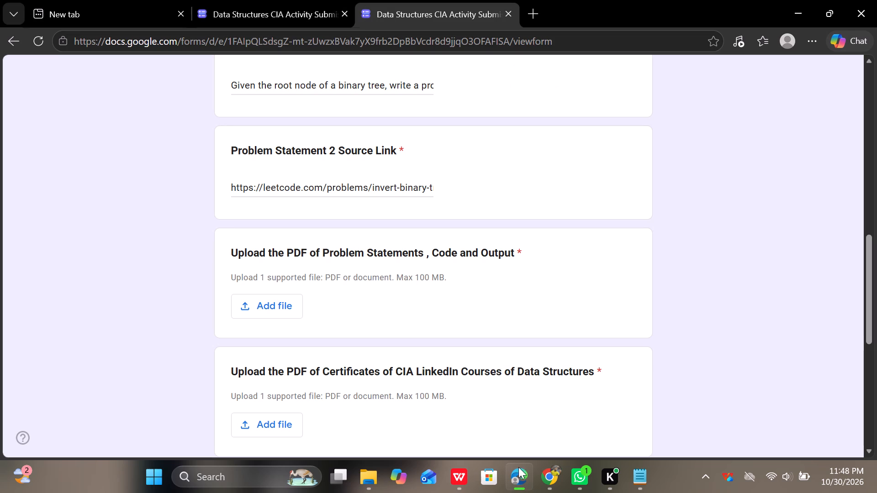
pyautogui.scroll(6, 481, 303)
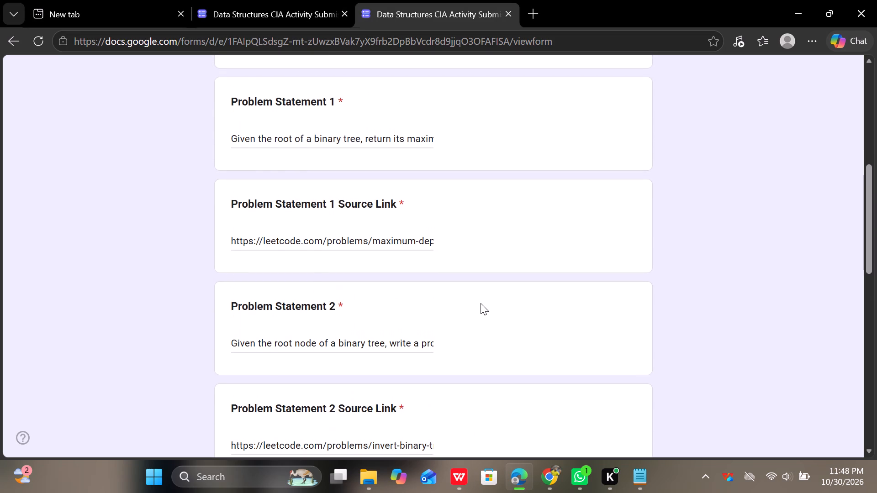
pyautogui.scroll(3, 481, 303)
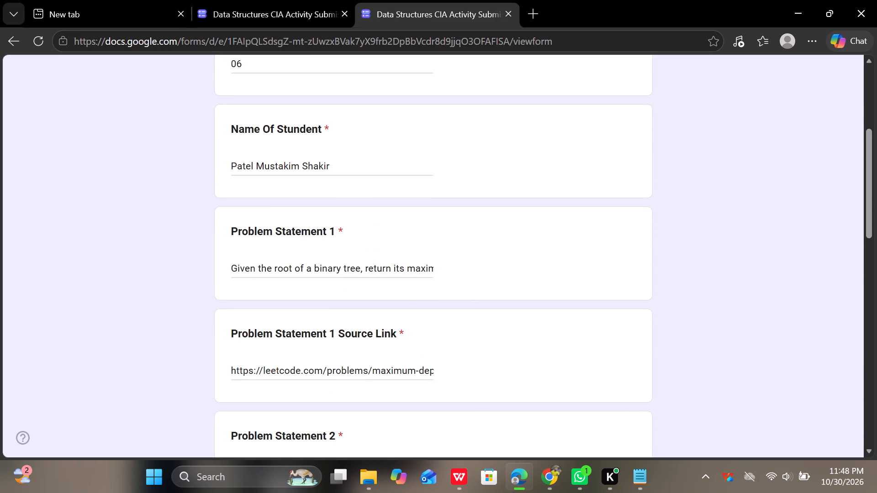
pyautogui.moveTo(232, 266); pyautogui.dragTo(407, 270)
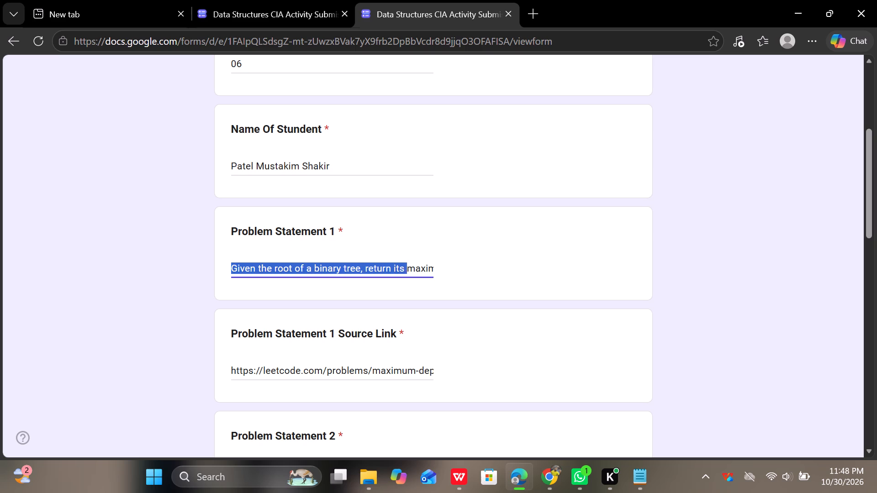
pyautogui.moveTo(407, 270); pyautogui.dragTo(434, 267)
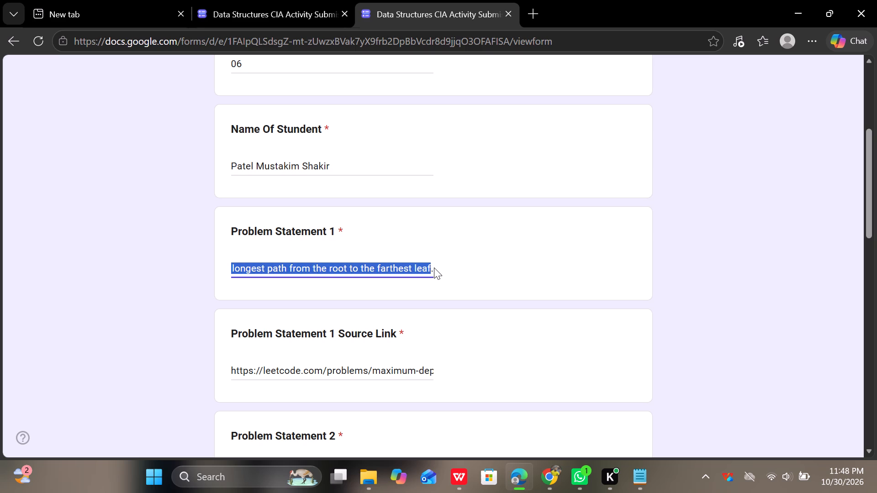
pyautogui.hotkey('ctrl', 'c')
pyautogui.click(459, 470)
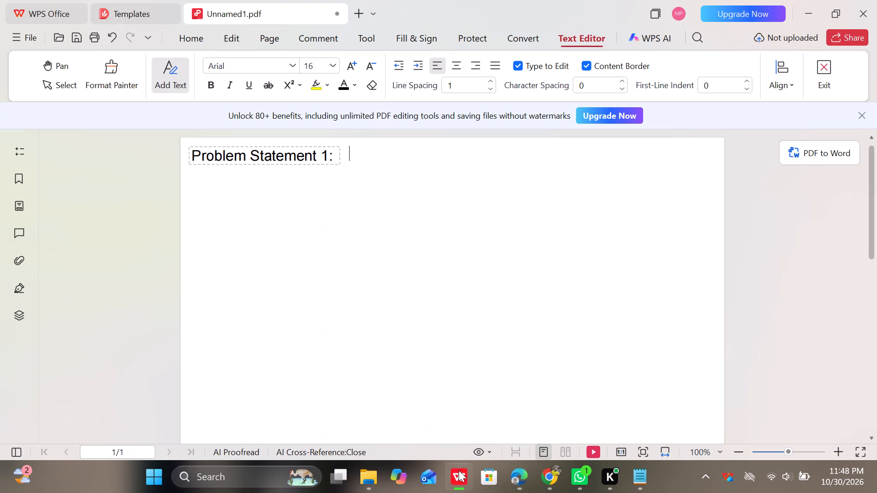
pyautogui.click(368, 154)
pyautogui.hotkey('ctrl', 'v')
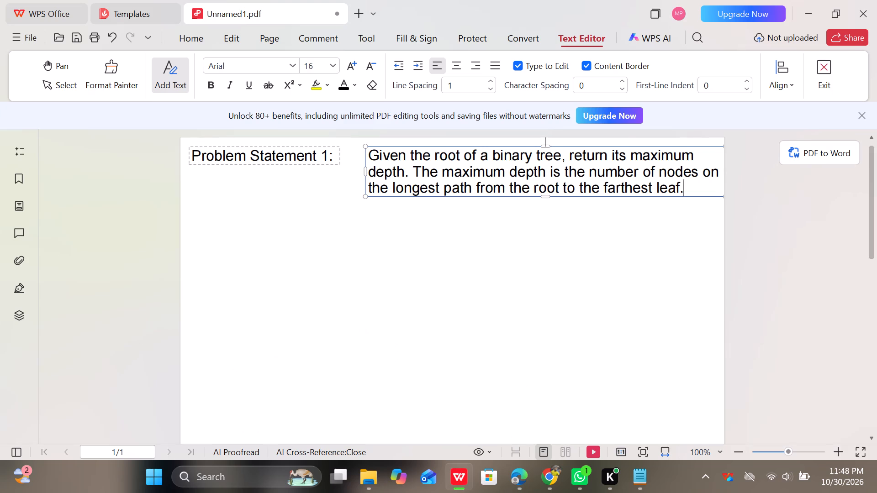
# Move the pasted problem statement's text box below the "Problem Statement 1:" heading, aligned with the heading's left edge.
pyautogui.click(547, 195)
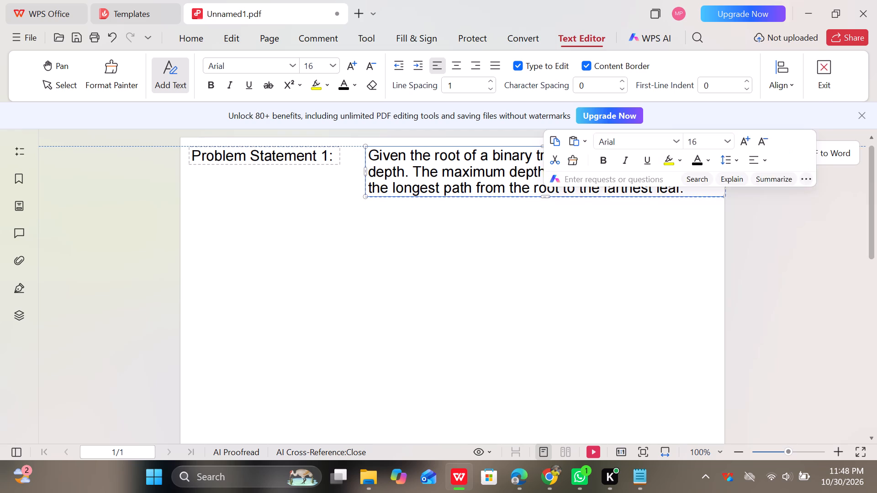
pyautogui.click(367, 197)
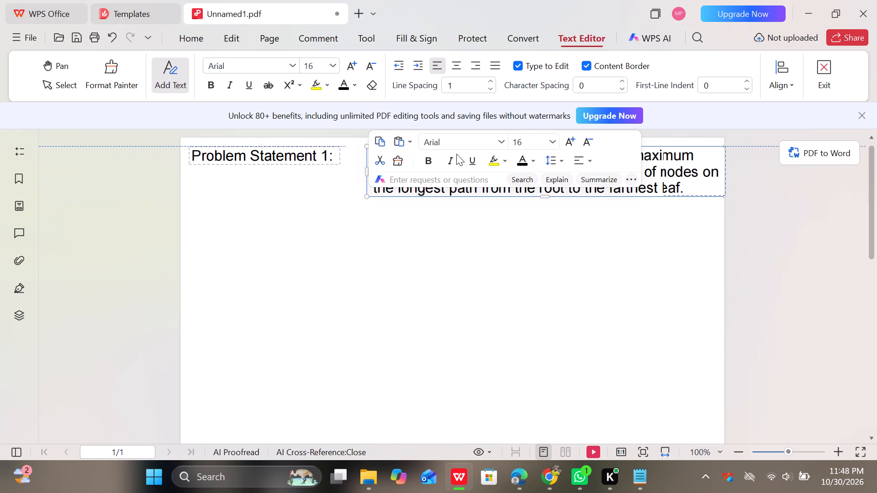
pyautogui.click(601, 248)
pyautogui.click(561, 180)
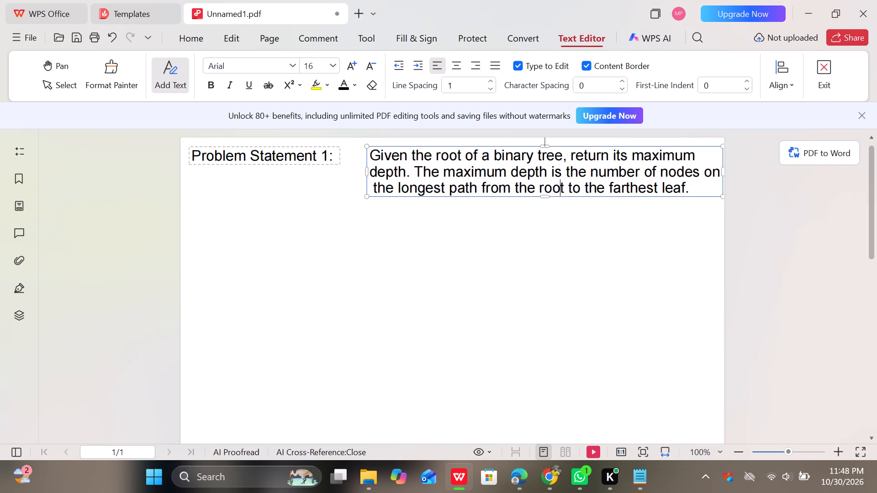
pyautogui.moveTo(547, 145); pyautogui.dragTo(500, 180)
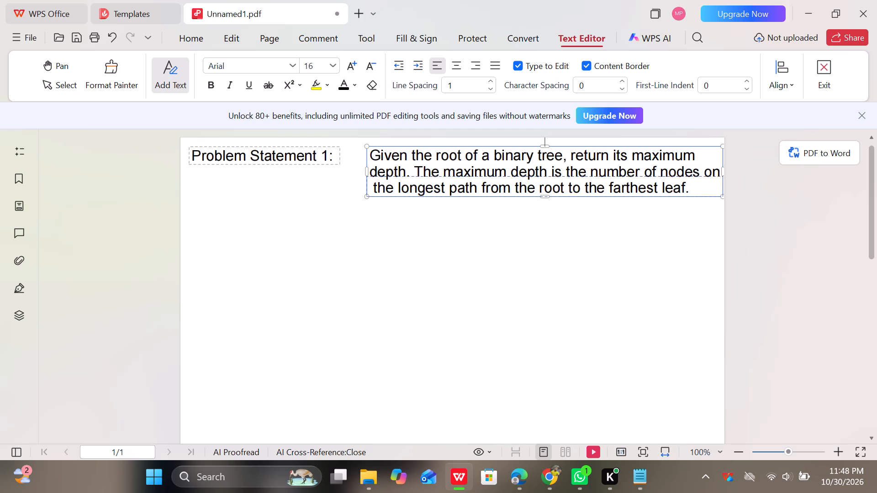
pyautogui.moveTo(500, 180); pyautogui.dragTo(438, 221)
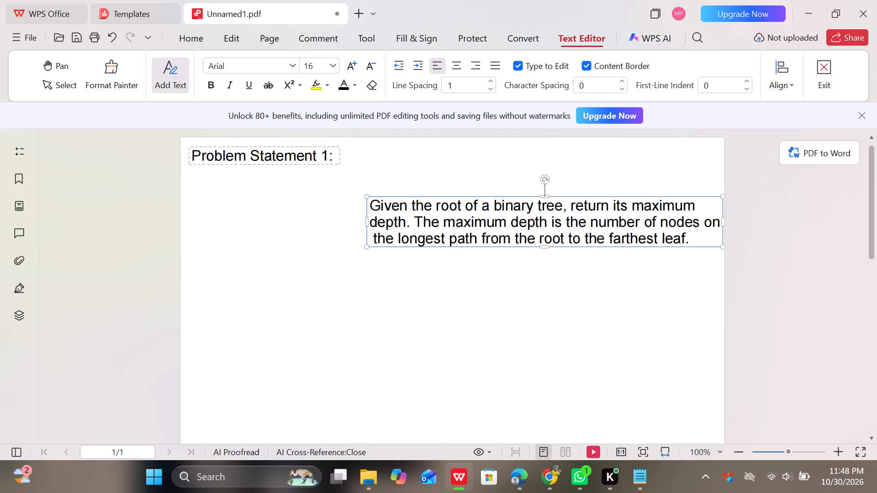
pyautogui.moveTo(369, 224); pyautogui.dragTo(312, 208)
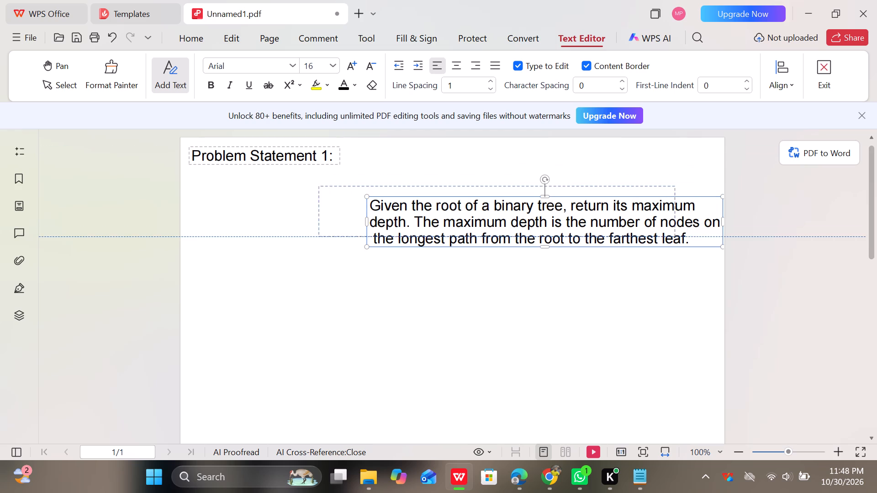
pyautogui.moveTo(312, 208); pyautogui.dragTo(196, 203)
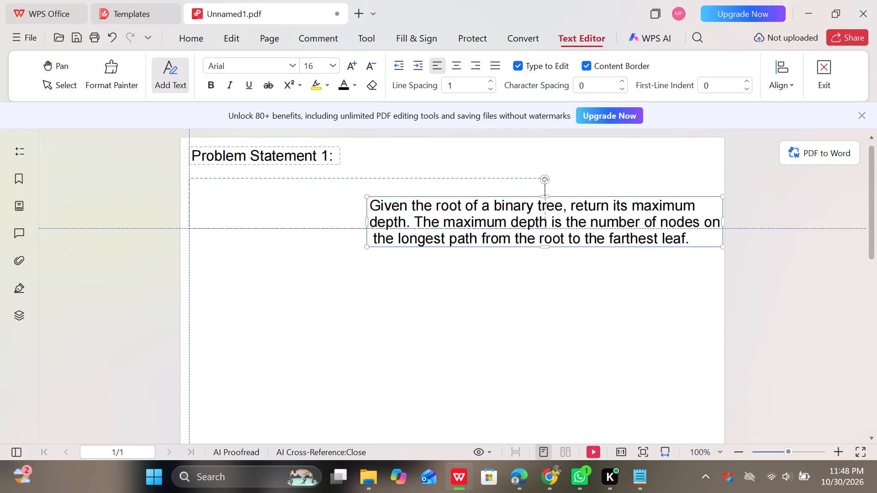
pyautogui.click(360, 269)
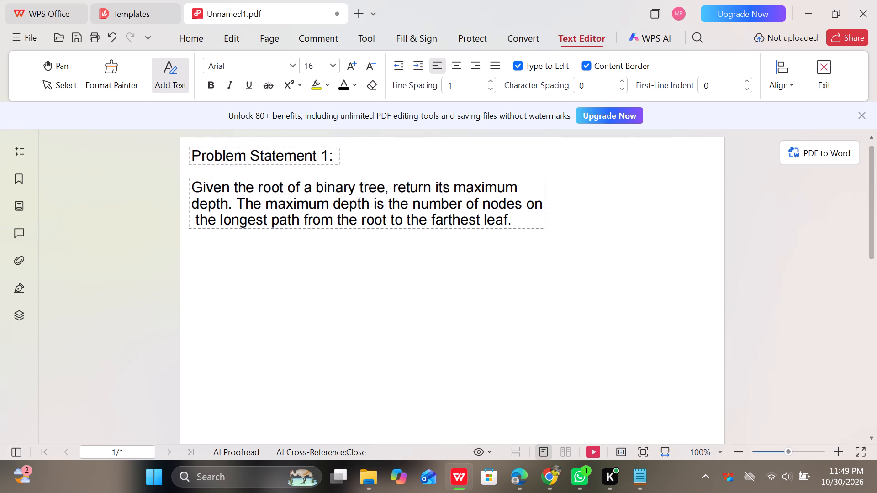
# Widen the problem statement's text box so that its first line ends with "maximum depth.".
pyautogui.click(466, 178)
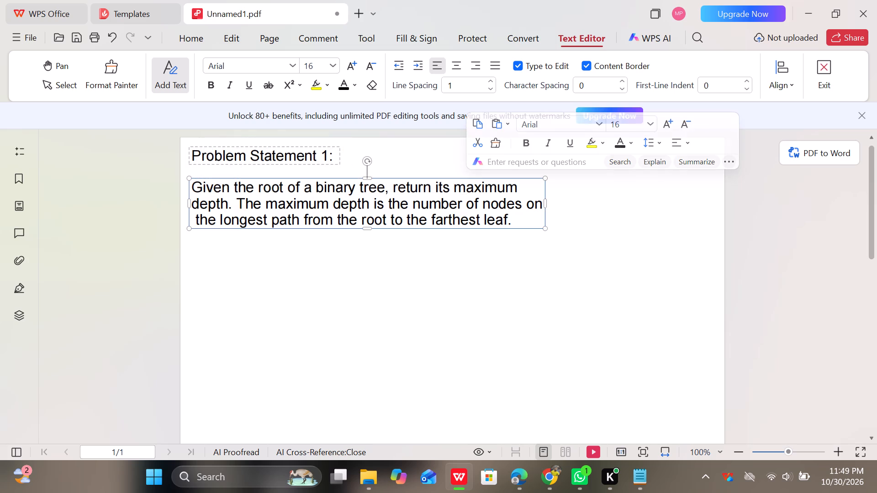
pyautogui.moveTo(546, 205); pyautogui.dragTo(587, 199)
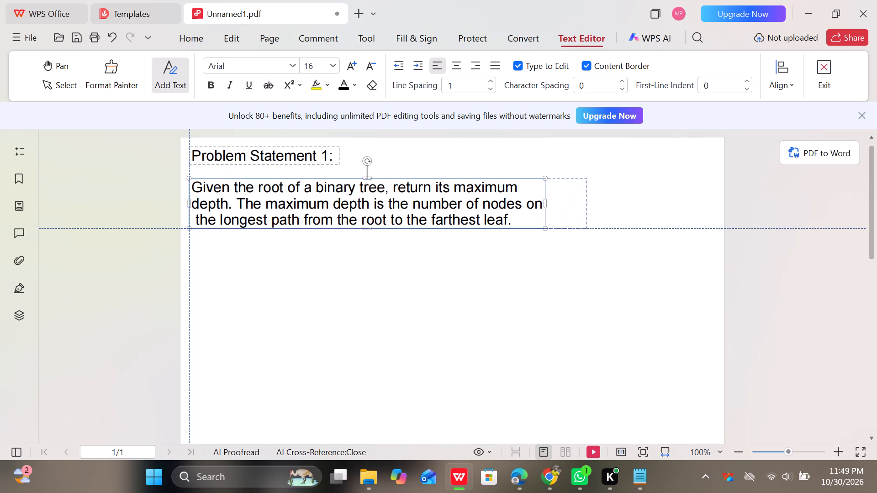
pyautogui.moveTo(587, 199); pyautogui.dragTo(588, 199)
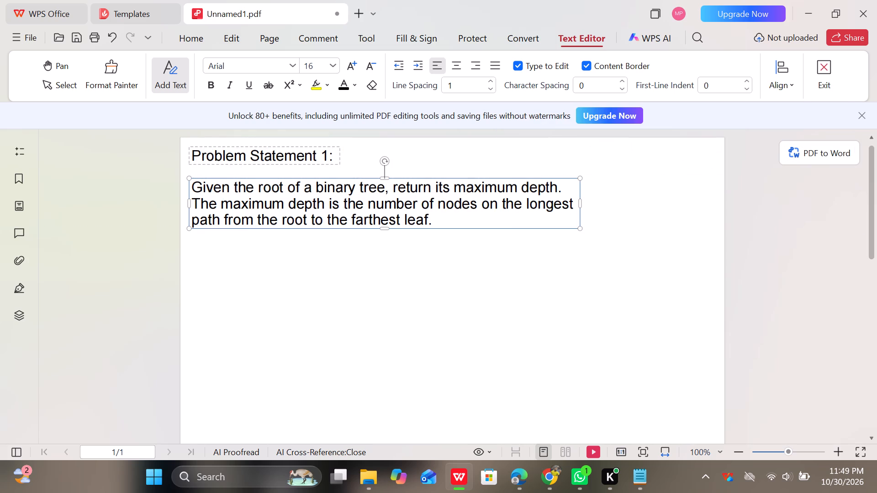
# Move the problem statement's text box up slightly, closer beneath the heading, and deselect it.
pyautogui.moveTo(386, 178); pyautogui.dragTo(406, 173)
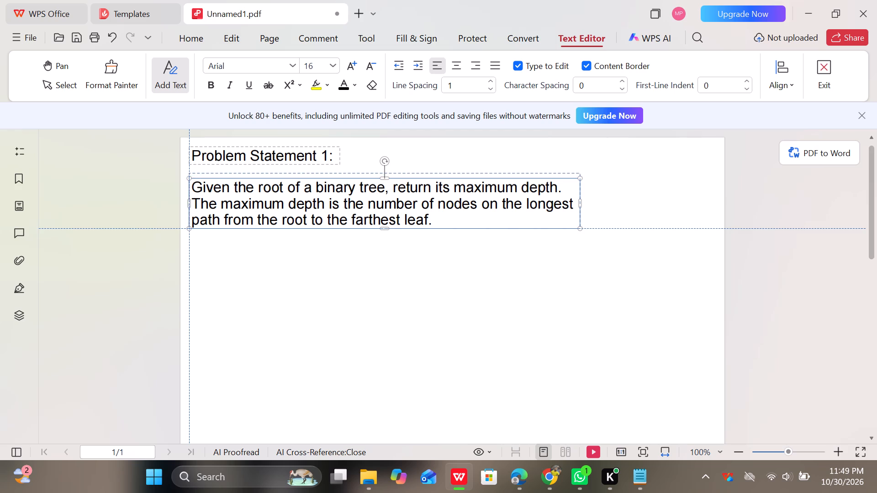
pyautogui.moveTo(406, 173); pyautogui.dragTo(422, 171)
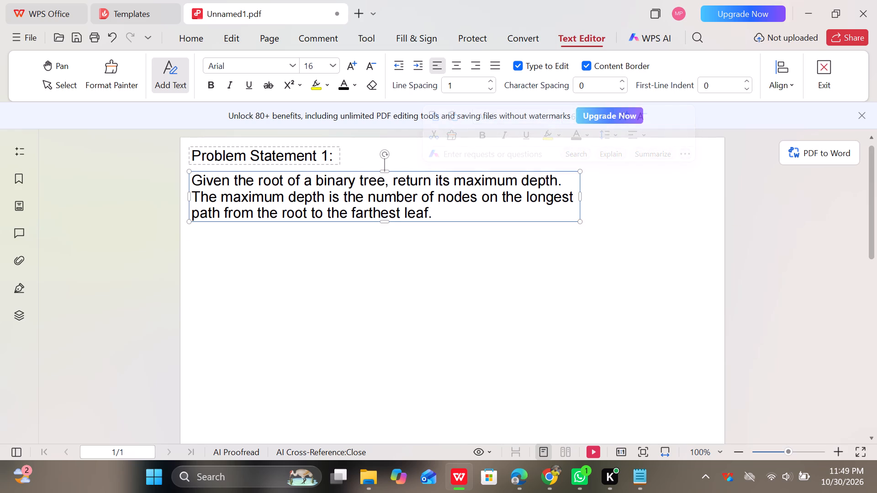
pyautogui.click(419, 242)
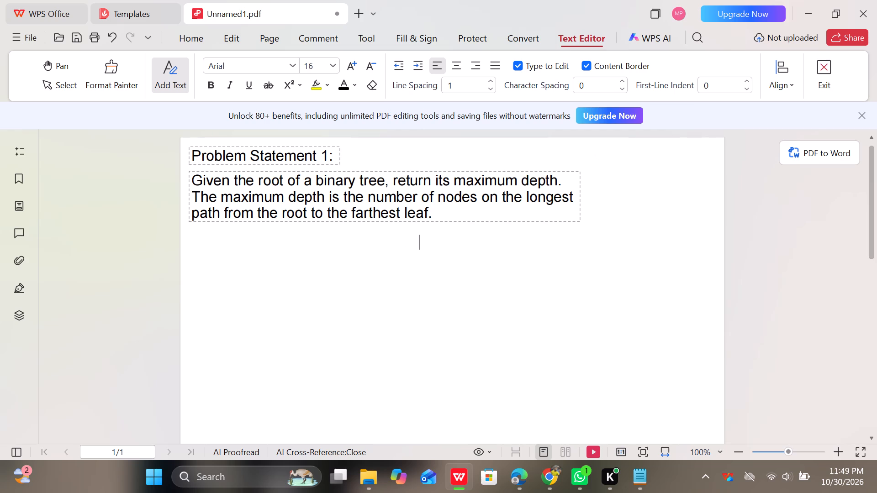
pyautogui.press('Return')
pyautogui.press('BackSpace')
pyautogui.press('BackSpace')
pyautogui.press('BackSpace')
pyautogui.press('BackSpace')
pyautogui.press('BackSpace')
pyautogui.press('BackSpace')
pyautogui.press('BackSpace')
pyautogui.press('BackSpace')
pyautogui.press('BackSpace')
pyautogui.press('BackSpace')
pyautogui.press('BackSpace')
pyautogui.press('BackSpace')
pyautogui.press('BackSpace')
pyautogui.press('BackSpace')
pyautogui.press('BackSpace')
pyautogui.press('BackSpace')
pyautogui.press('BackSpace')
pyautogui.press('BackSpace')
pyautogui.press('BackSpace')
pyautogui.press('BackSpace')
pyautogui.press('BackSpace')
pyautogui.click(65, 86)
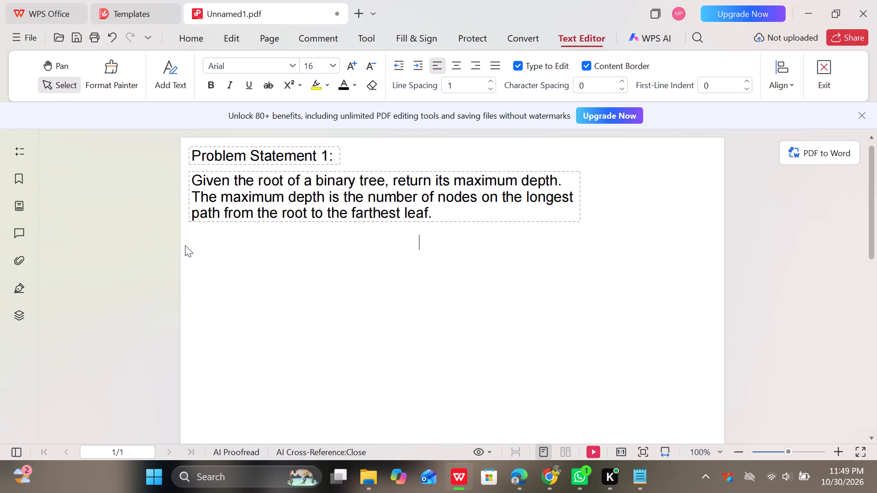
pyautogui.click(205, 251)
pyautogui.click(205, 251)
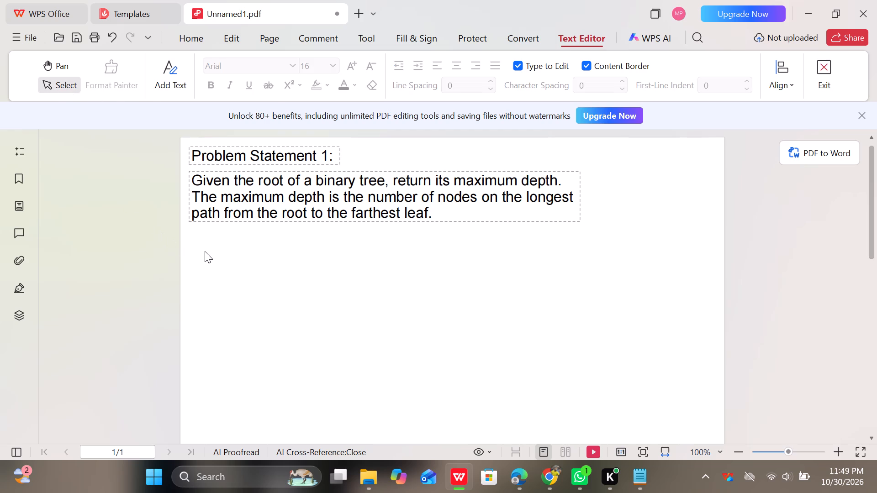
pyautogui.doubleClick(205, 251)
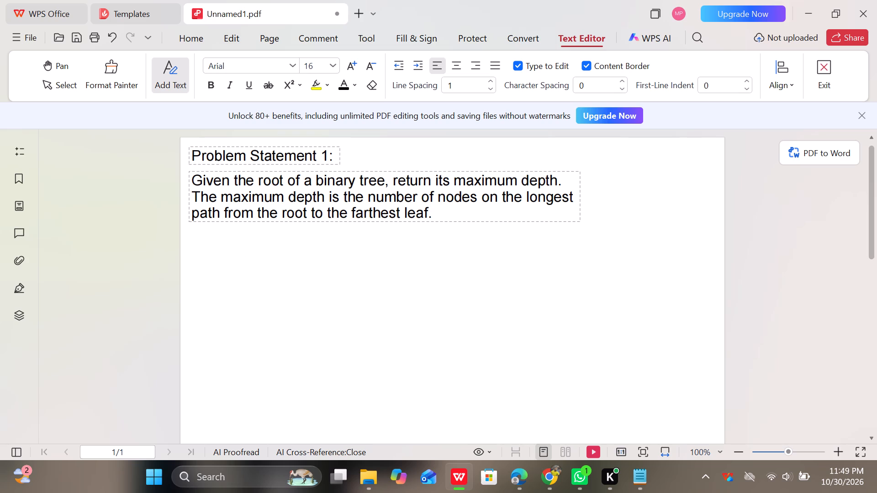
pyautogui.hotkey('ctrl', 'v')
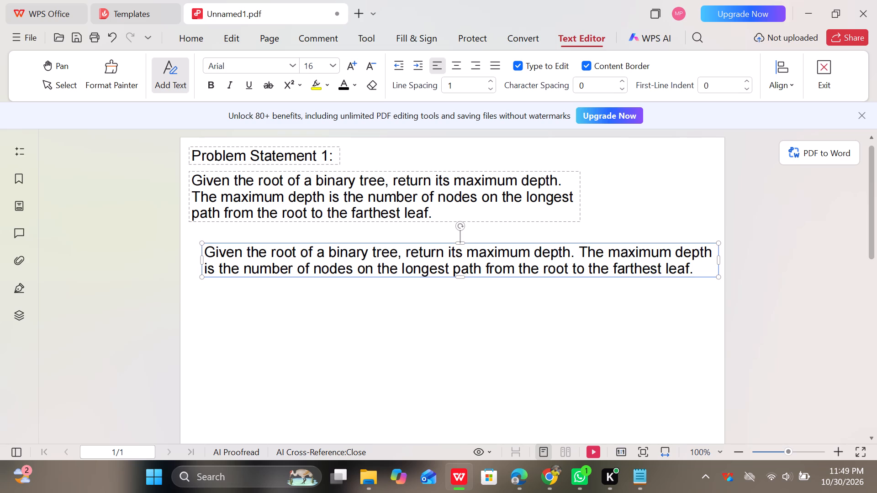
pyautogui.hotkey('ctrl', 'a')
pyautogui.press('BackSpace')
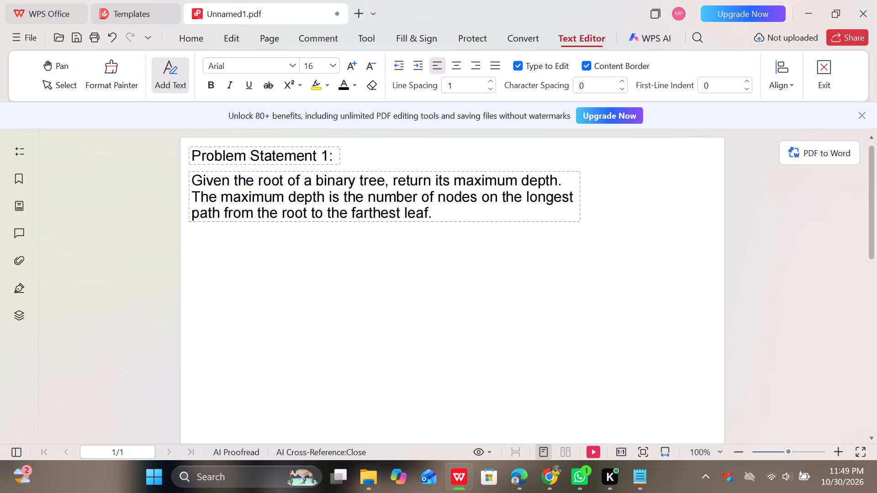
# Switch to Notepad and copy the selected binary tree code from the open code file.
pyautogui.scroll(-10, 440, 277)
pyautogui.scroll(2, 440, 277)
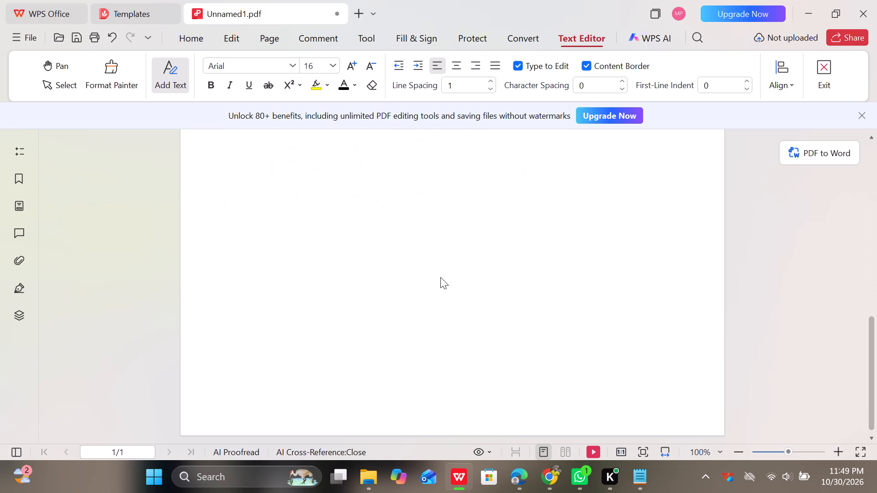
pyautogui.scroll(4, 440, 277)
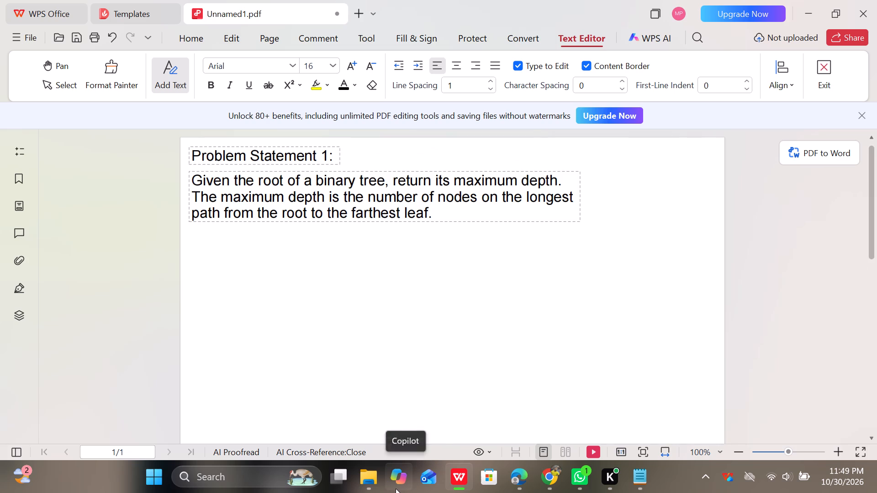
pyautogui.click(649, 484)
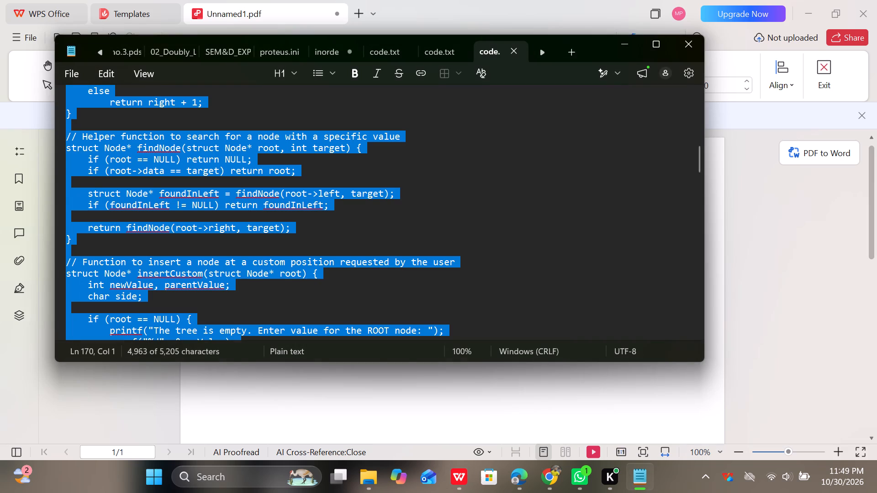
pyautogui.hotkey('ctrl', 'c')
pyautogui.hotkey('ctrl', 'c')
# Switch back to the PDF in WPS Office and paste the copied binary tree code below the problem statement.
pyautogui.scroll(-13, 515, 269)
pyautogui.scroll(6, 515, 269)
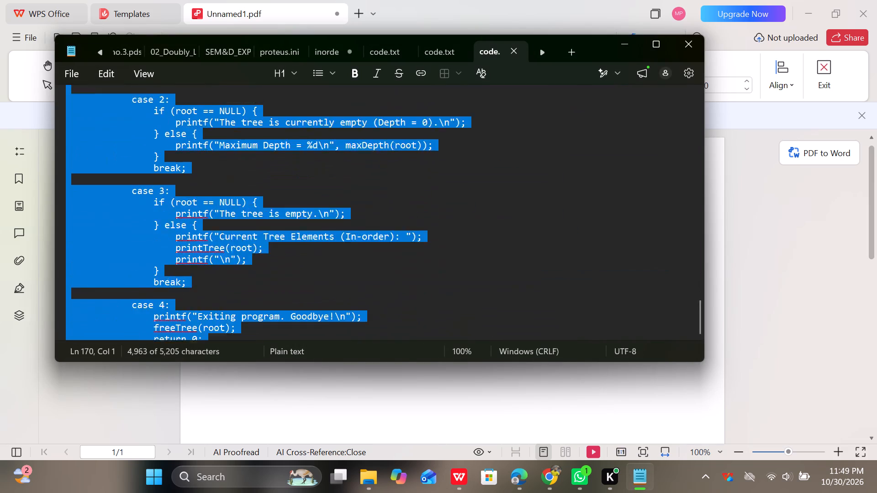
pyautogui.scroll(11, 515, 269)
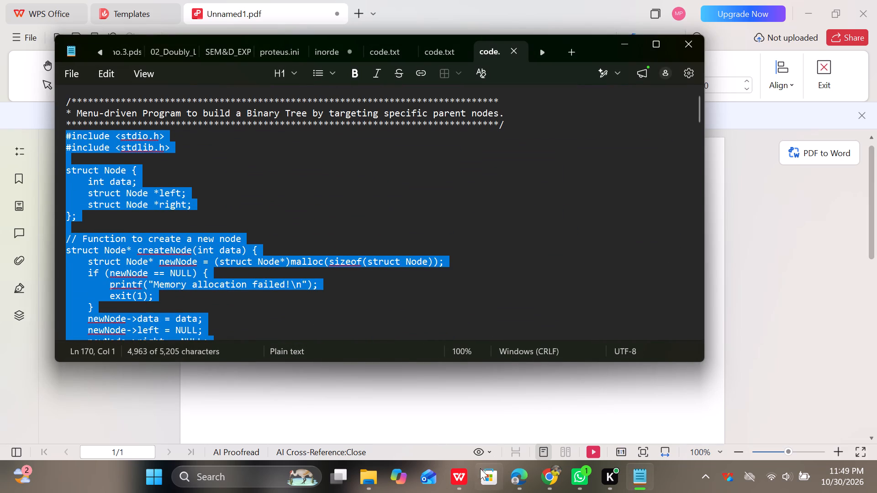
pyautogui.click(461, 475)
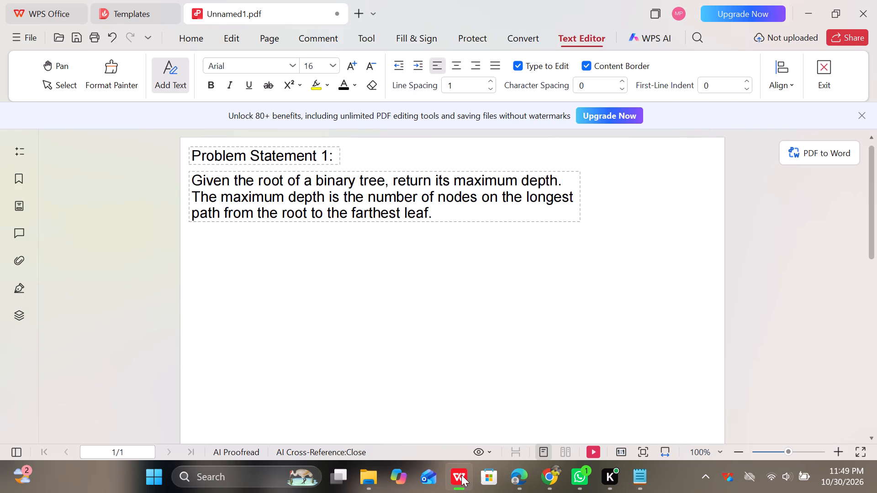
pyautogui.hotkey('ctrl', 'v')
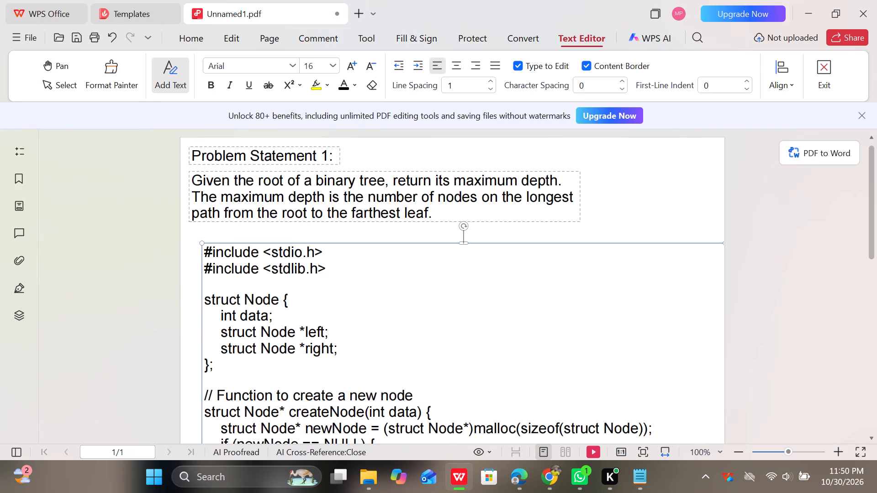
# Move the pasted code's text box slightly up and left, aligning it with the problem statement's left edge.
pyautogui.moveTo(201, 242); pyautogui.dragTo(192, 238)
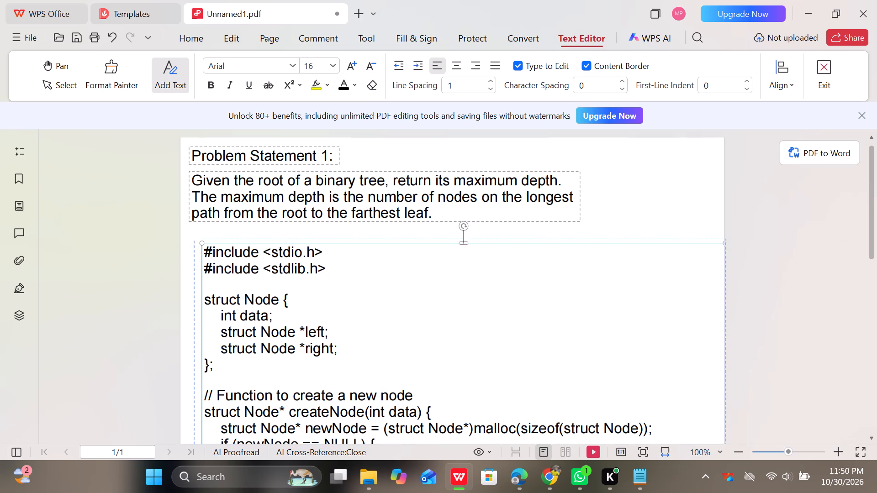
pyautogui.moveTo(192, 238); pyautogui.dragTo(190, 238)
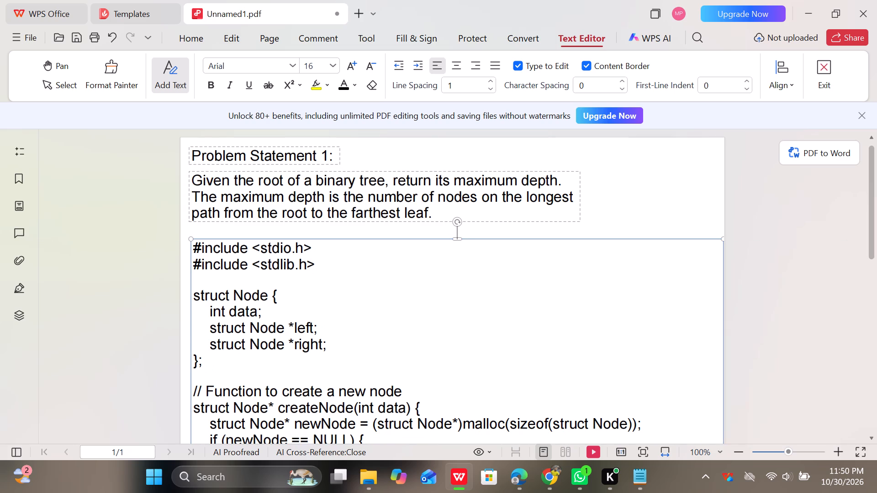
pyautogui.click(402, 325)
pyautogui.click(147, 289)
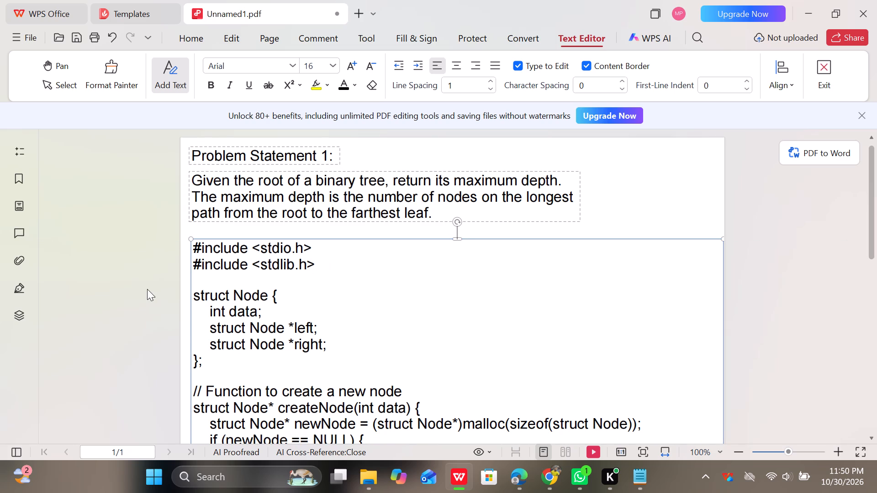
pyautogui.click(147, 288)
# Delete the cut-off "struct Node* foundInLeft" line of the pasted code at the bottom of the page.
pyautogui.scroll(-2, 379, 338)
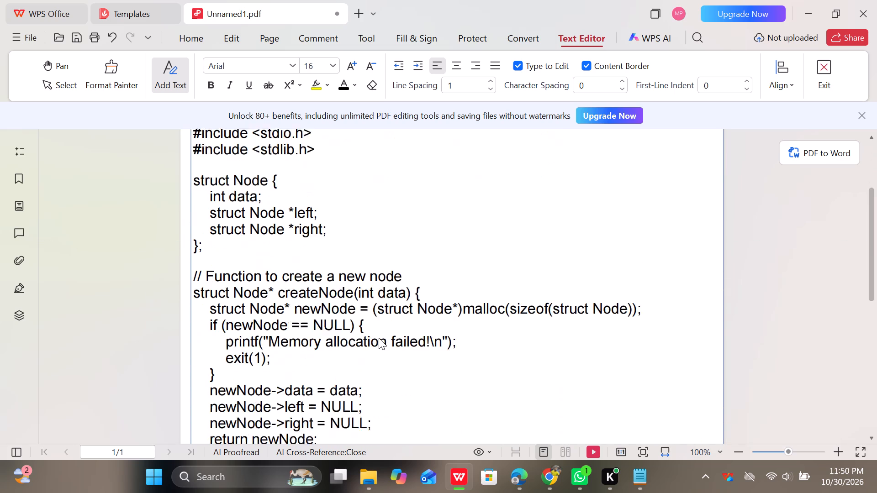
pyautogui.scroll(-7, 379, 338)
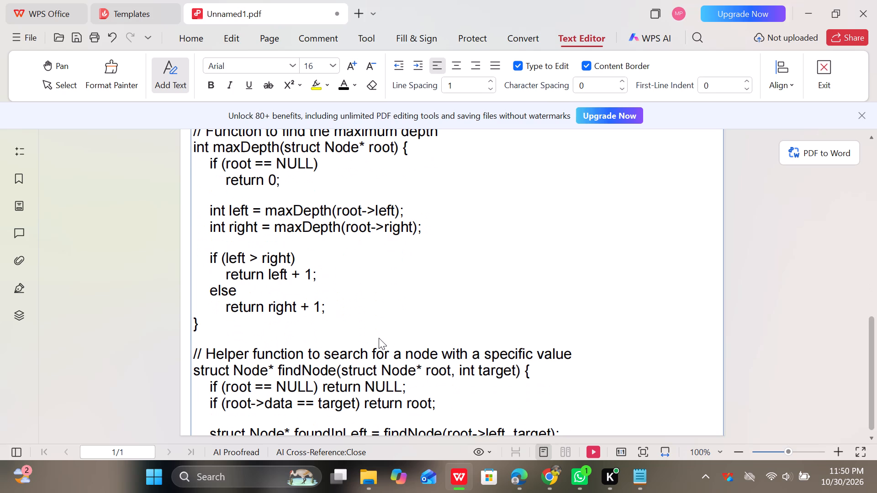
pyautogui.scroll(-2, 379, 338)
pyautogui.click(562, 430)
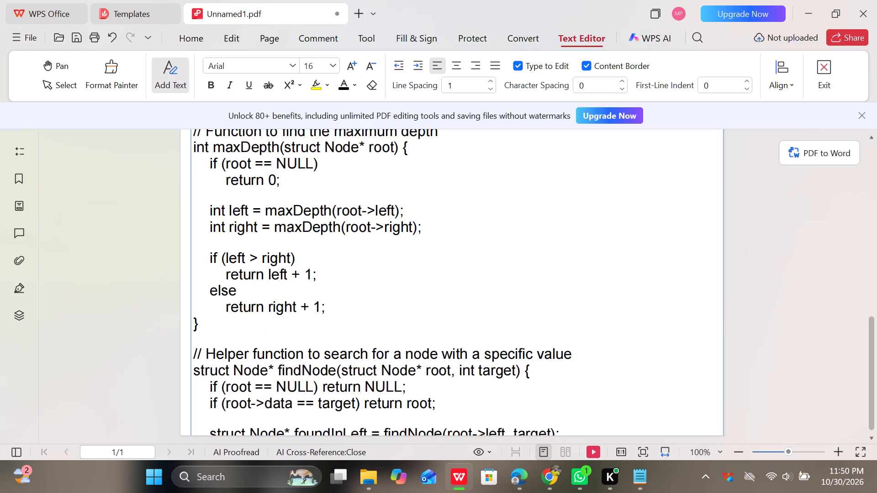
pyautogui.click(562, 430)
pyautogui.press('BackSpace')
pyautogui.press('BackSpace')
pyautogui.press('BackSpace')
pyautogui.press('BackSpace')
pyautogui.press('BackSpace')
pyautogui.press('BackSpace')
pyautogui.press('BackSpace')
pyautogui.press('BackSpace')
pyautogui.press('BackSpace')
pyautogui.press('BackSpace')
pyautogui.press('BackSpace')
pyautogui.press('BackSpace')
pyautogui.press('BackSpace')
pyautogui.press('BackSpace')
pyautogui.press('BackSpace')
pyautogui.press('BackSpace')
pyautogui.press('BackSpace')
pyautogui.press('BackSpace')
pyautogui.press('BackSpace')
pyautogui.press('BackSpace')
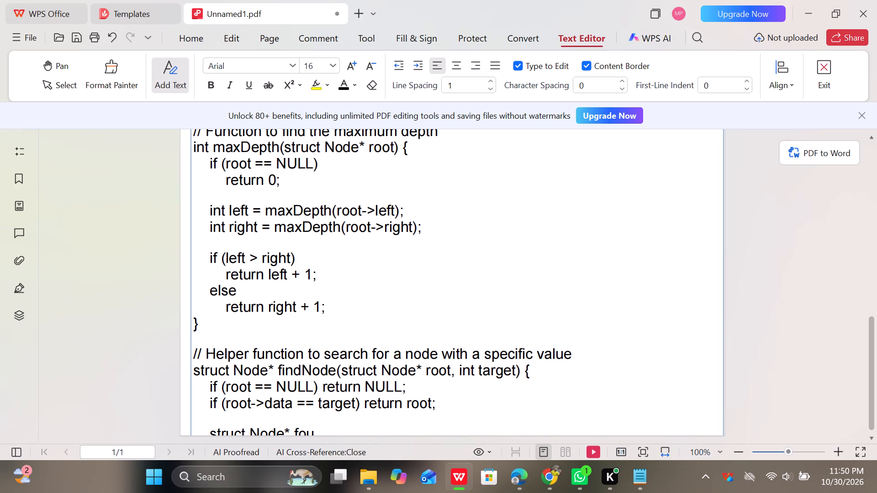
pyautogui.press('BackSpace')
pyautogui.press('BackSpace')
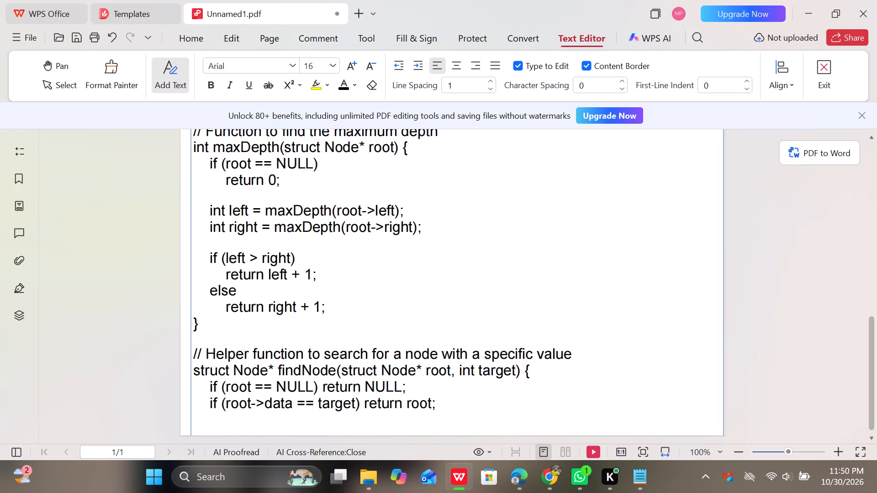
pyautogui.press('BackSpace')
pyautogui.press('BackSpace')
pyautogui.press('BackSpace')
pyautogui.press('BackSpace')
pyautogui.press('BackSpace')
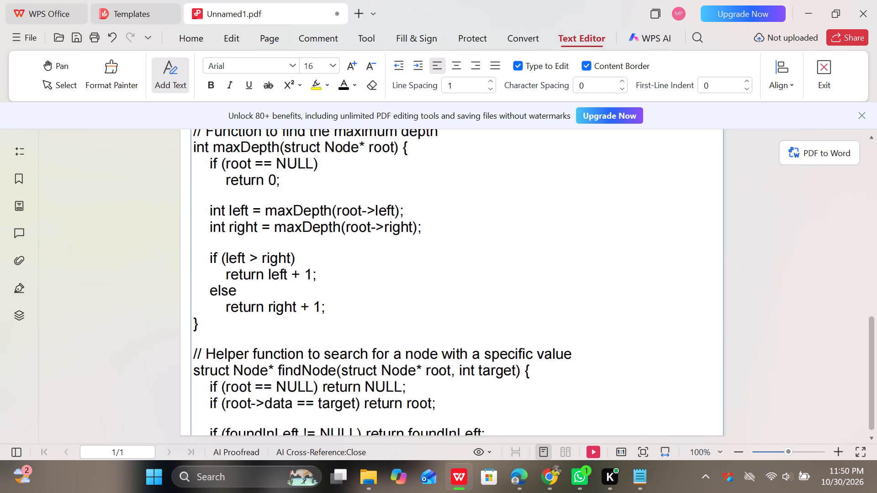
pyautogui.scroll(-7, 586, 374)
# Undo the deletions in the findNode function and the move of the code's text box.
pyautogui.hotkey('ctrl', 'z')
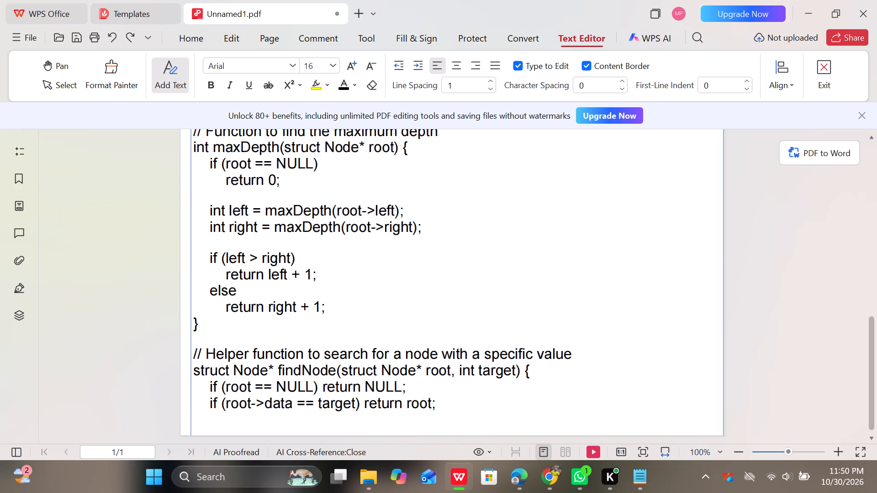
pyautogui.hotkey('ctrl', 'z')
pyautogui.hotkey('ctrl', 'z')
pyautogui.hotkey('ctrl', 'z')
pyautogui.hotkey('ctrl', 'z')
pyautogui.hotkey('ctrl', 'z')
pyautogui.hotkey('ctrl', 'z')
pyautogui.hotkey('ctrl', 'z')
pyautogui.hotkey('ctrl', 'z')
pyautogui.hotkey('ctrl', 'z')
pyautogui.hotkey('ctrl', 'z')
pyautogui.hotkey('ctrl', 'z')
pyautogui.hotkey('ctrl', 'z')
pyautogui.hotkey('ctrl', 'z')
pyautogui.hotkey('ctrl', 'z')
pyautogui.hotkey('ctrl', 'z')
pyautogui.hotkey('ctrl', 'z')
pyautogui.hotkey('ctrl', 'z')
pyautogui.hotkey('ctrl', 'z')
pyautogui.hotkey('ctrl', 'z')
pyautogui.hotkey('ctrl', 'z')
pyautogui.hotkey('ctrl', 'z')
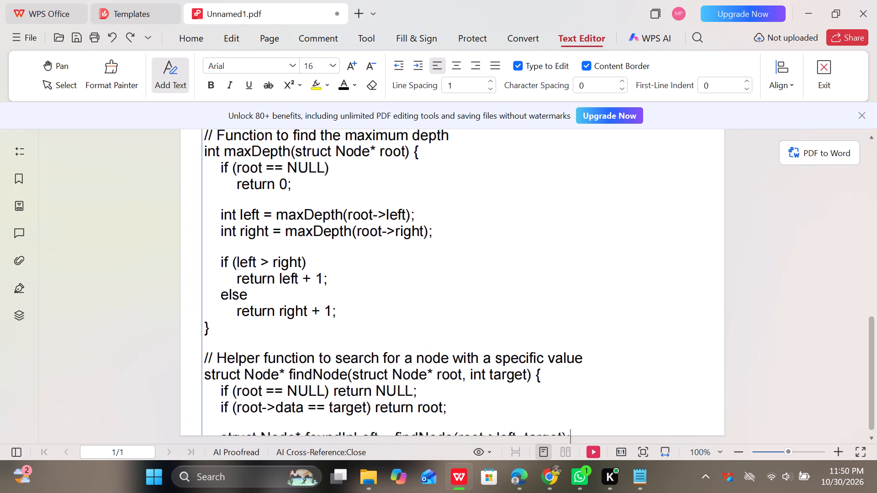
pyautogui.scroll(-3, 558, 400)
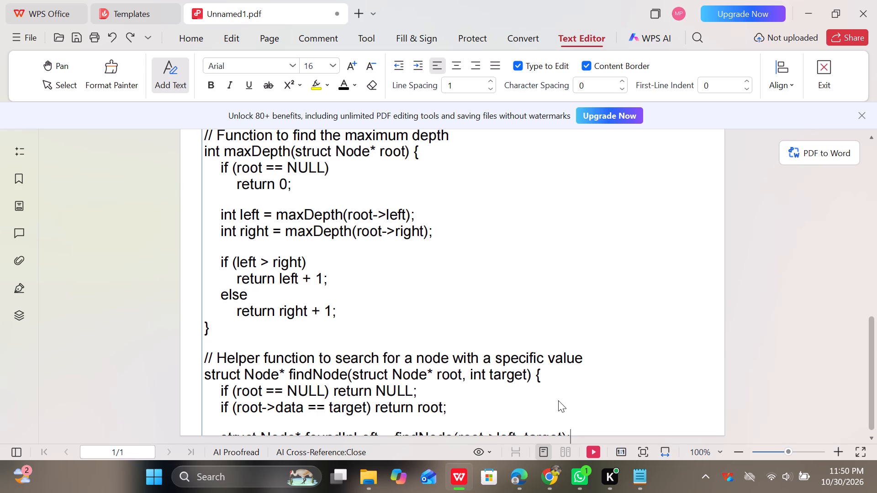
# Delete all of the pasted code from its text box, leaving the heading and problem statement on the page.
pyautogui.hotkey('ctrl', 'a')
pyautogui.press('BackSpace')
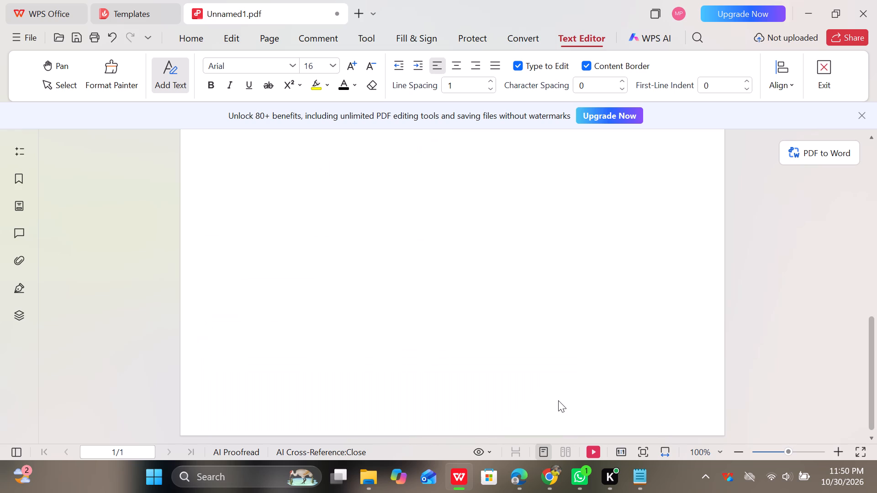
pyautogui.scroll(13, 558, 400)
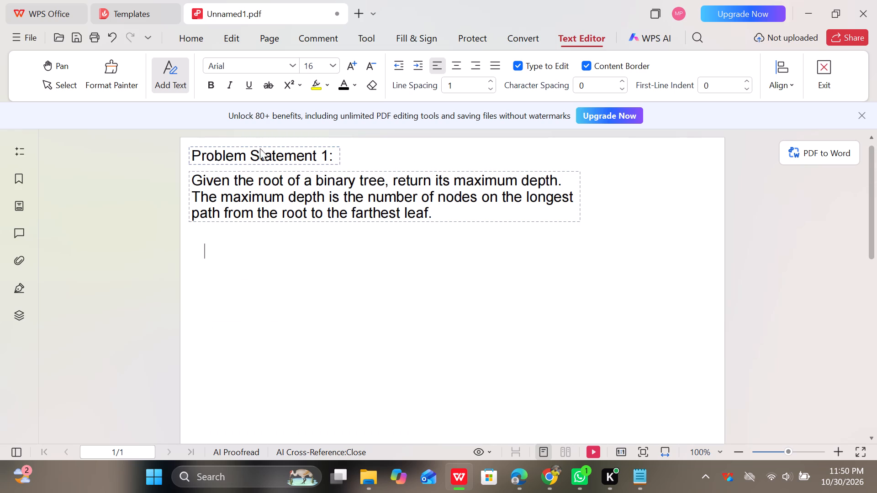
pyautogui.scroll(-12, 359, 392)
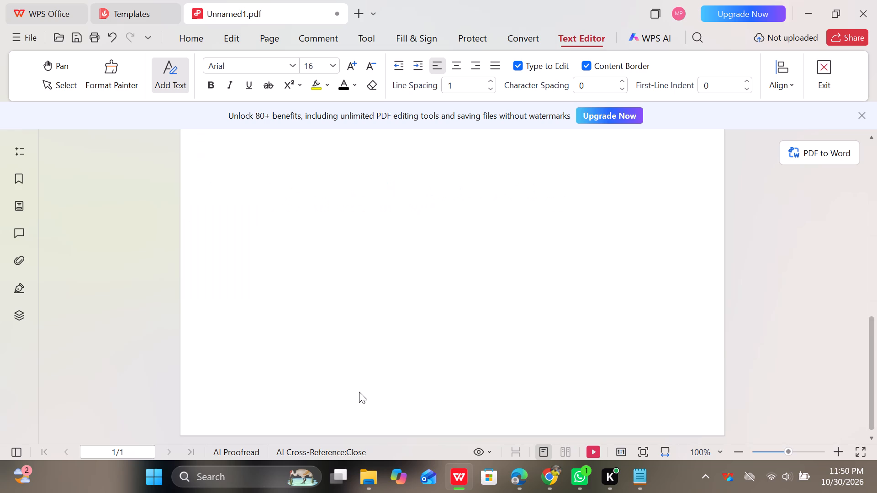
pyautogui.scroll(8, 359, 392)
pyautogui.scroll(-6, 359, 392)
# Switch to Notepad and select a smaller first portion of the binary tree code, starting from "#include <stdio.h>".
pyautogui.click(629, 478)
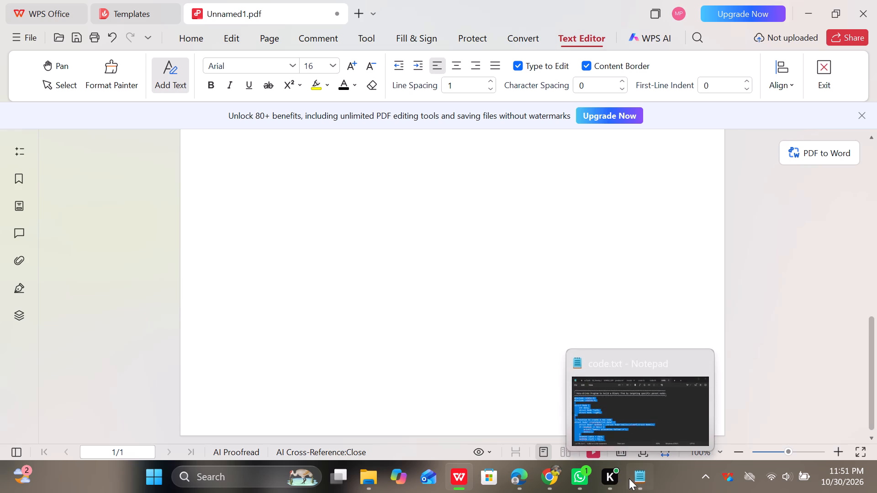
pyautogui.scroll(4, 212, 143)
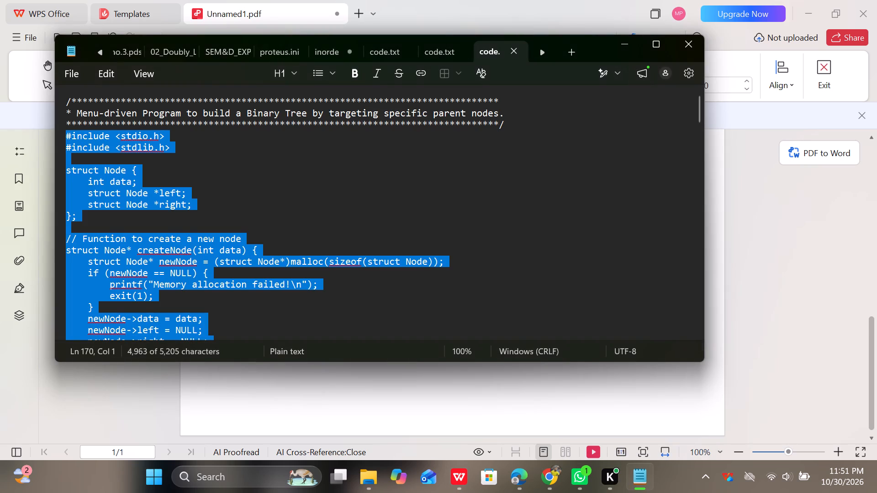
pyautogui.scroll(-1, 212, 143)
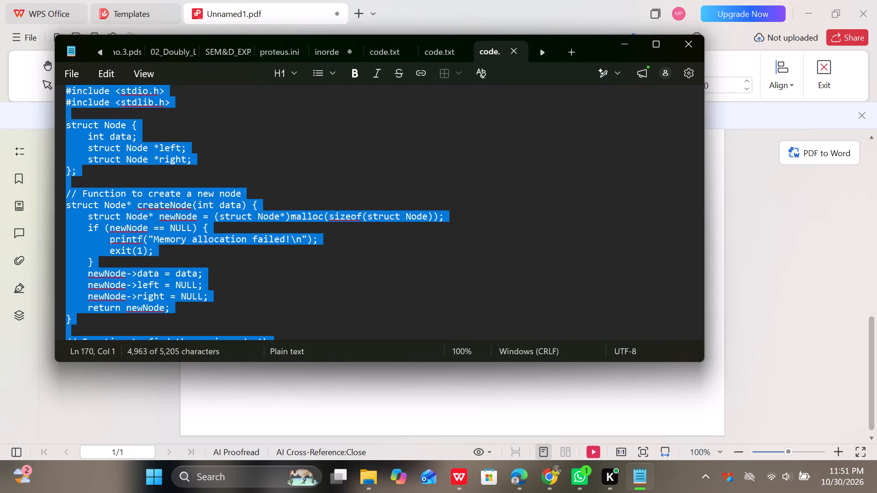
pyautogui.click(310, 202)
pyautogui.scroll(4, 274, 192)
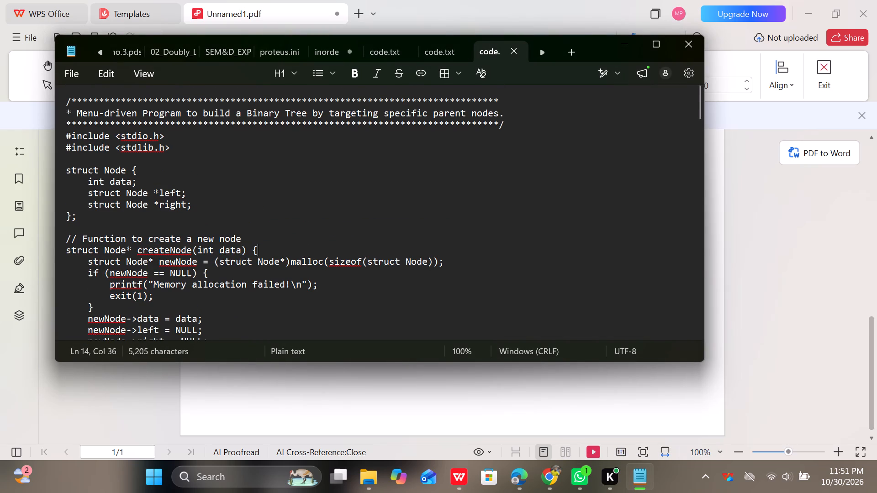
pyautogui.click(66, 134)
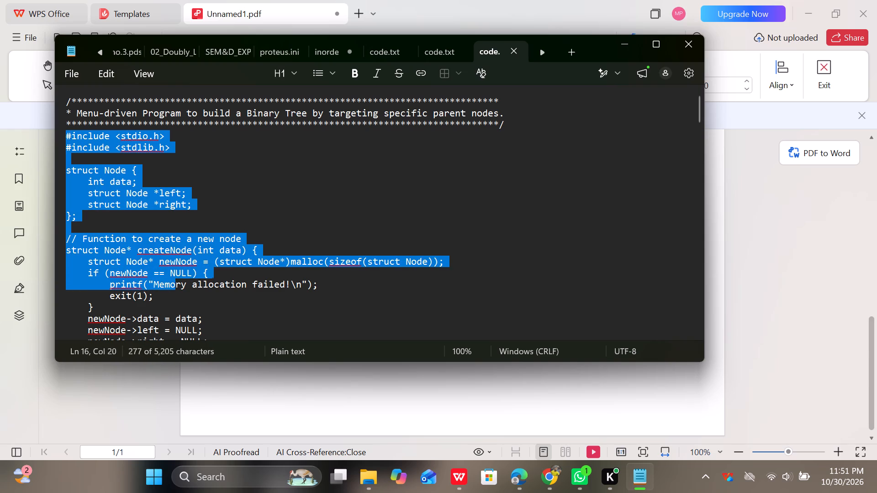
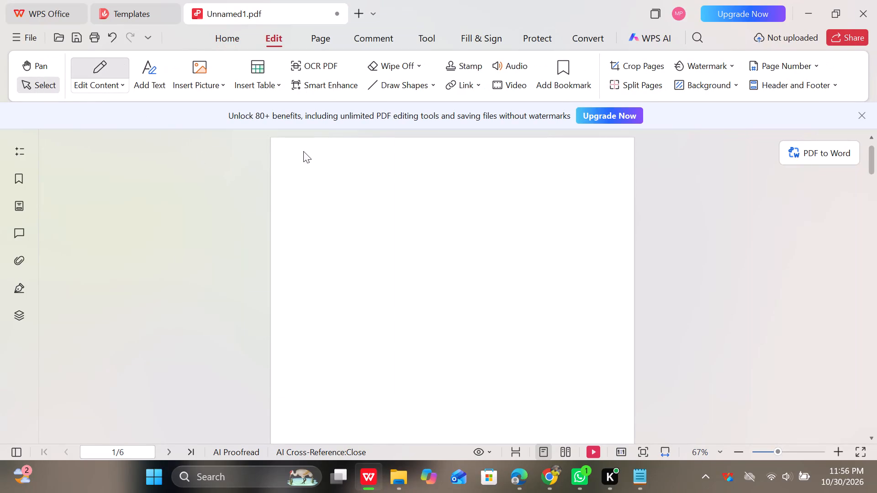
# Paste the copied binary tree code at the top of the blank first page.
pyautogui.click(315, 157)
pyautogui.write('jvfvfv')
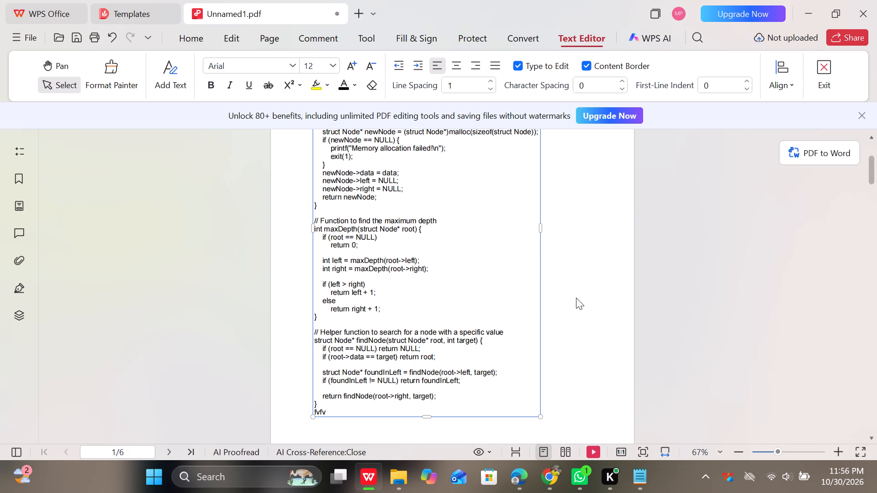
# Look over the pasted code and the following pages to check how it is laid out.
pyautogui.scroll(2, 576, 298)
pyautogui.scroll(-6, 576, 298)
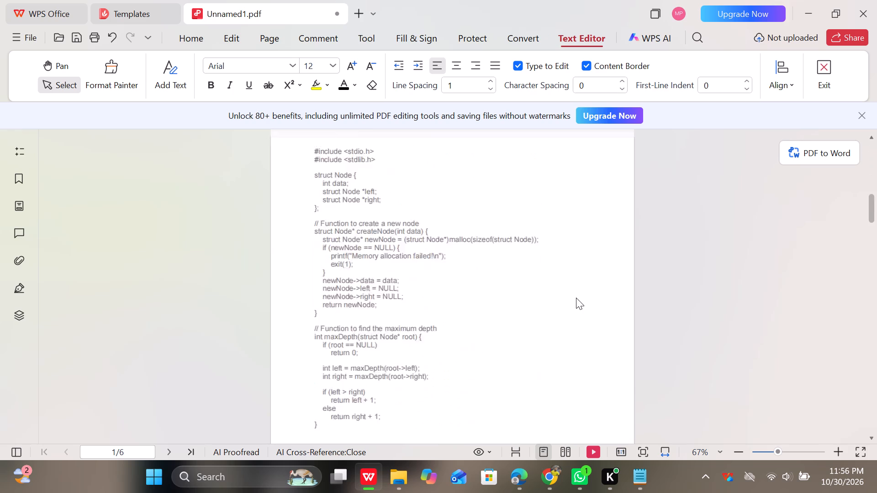
pyautogui.scroll(6, 576, 298)
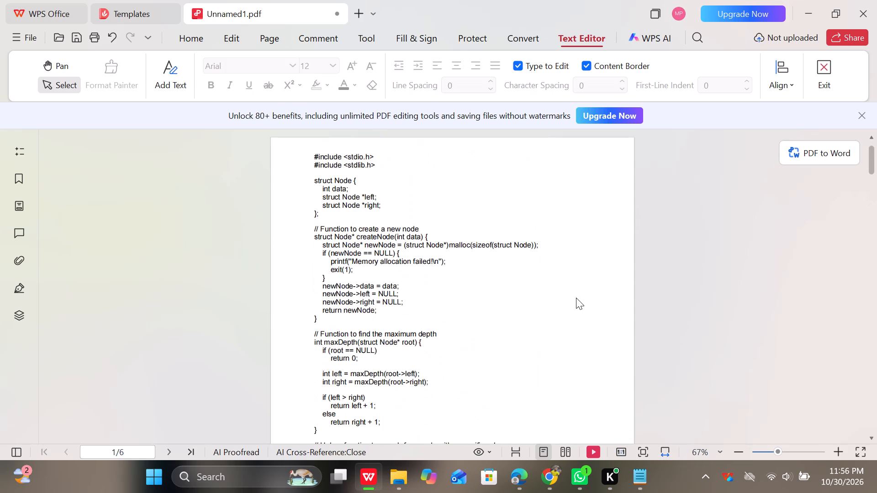
pyautogui.scroll(7, 576, 298)
pyautogui.scroll(-7, 576, 298)
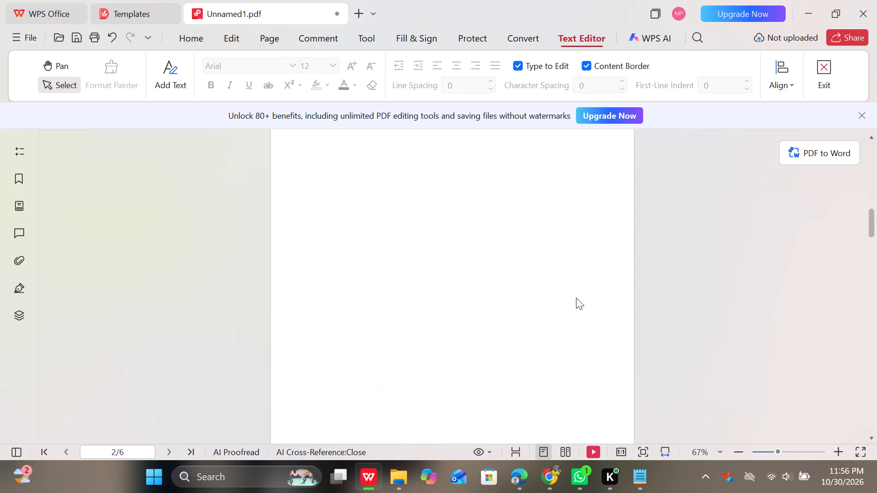
pyautogui.scroll(-9, 576, 298)
pyautogui.keyDown('ctrl'); pyautogui.scroll(-10, 576, 298); pyautogui.keyUp('ctrl')
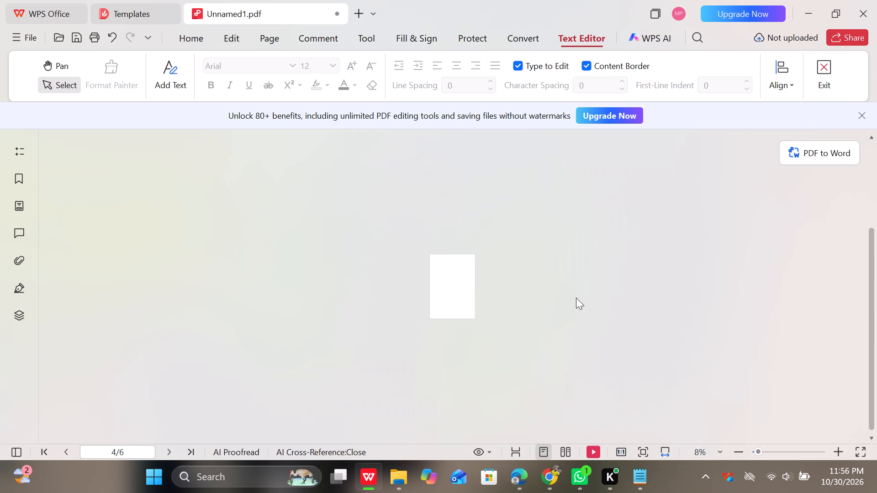
pyautogui.keyDown('ctrl'); pyautogui.scroll(-2, 576, 298); pyautogui.keyUp('ctrl')
pyautogui.keyDown('ctrl'); pyautogui.scroll(8, 576, 298); pyautogui.keyUp('ctrl')
pyautogui.scroll(5, 576, 298)
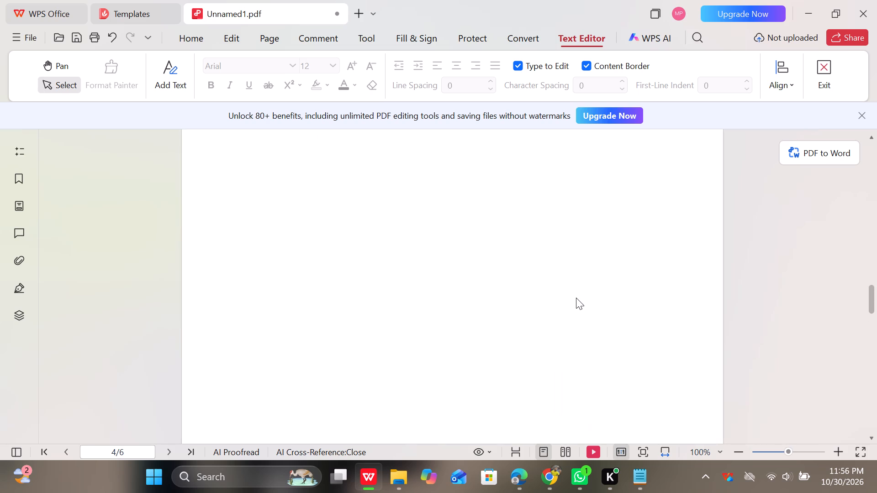
pyautogui.scroll(19, 576, 298)
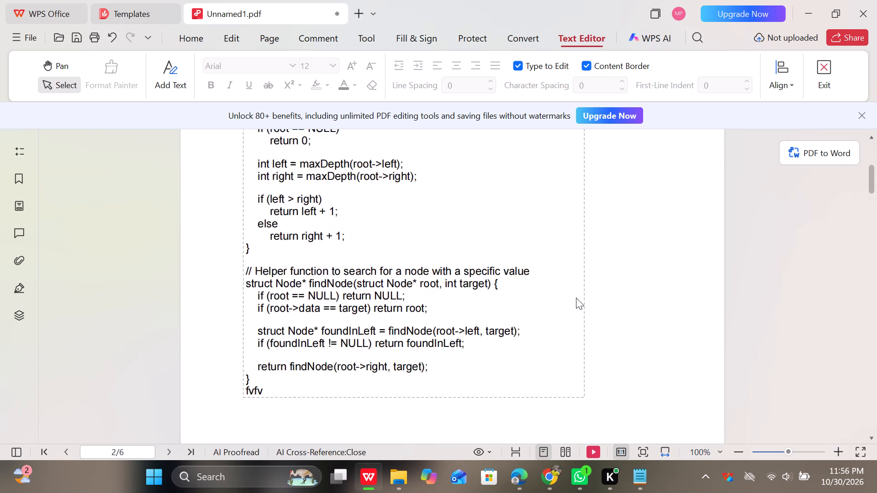
pyautogui.scroll(17, 576, 298)
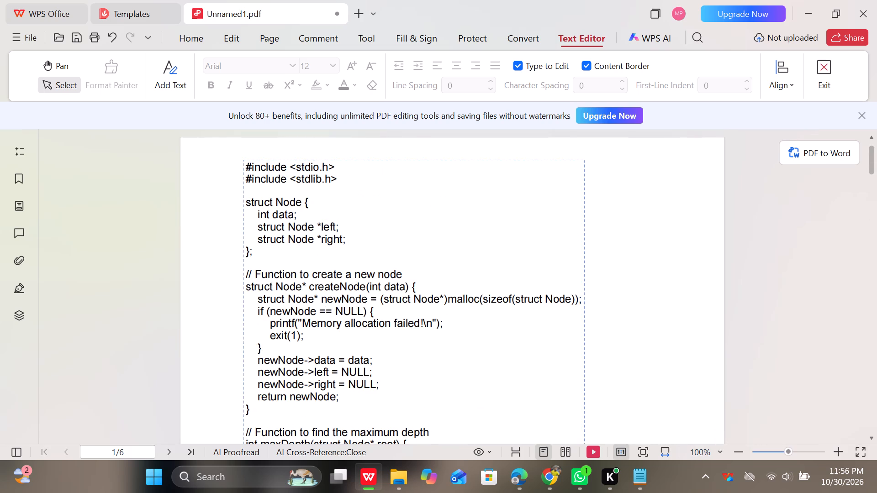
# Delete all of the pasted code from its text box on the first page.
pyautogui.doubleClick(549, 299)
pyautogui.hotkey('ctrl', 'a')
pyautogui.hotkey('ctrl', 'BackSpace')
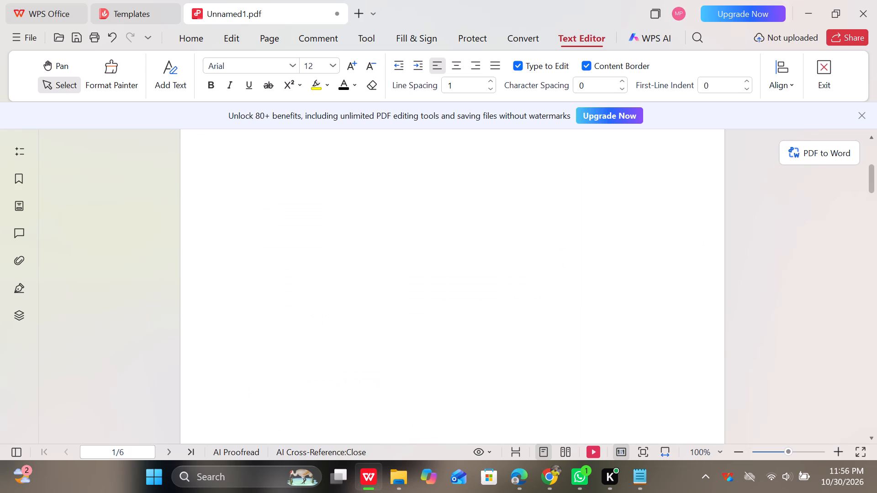
# Enter the heading "Problem Statement 1:" in the emptied text box at the top of the first page.
pyautogui.scroll(3, 549, 299)
pyautogui.keyDown('ctrl'); pyautogui.scroll(-3, 549, 299); pyautogui.keyUp('ctrl')
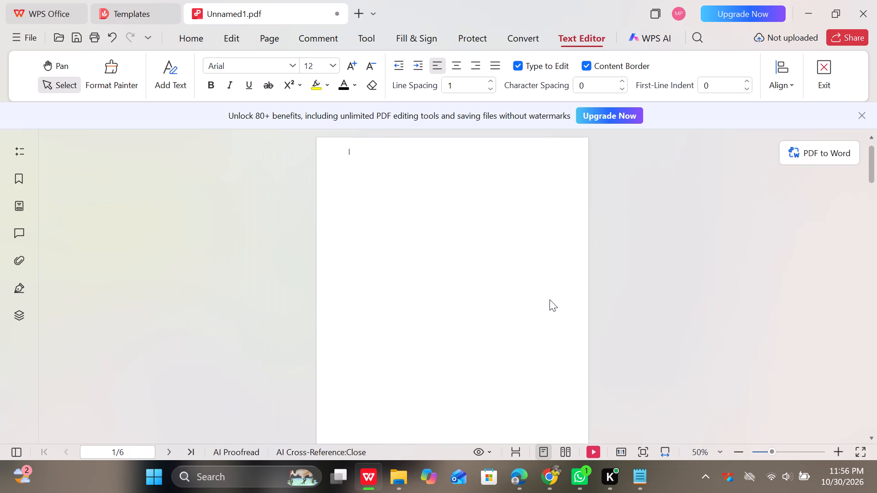
pyautogui.hotkey('shift', 'p')
pyautogui.write('roblem')
pyautogui.press('space')
pyautogui.scroll(1, 549, 299)
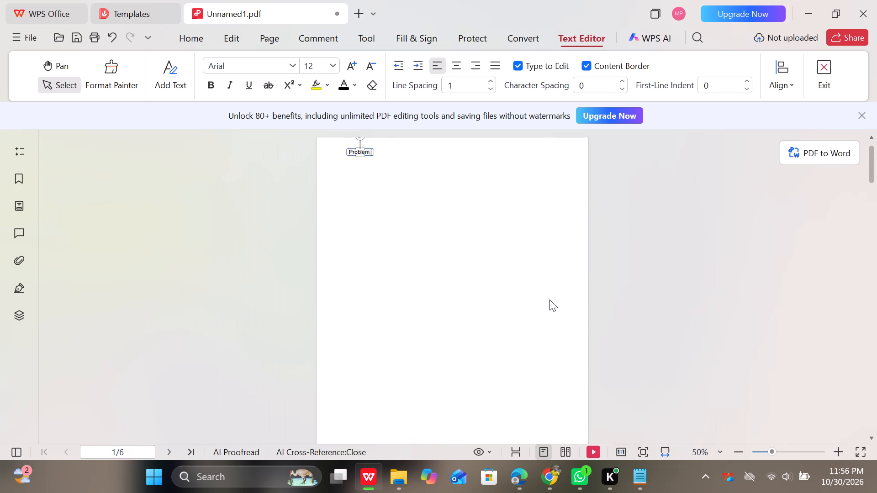
pyautogui.scroll(9, 549, 299)
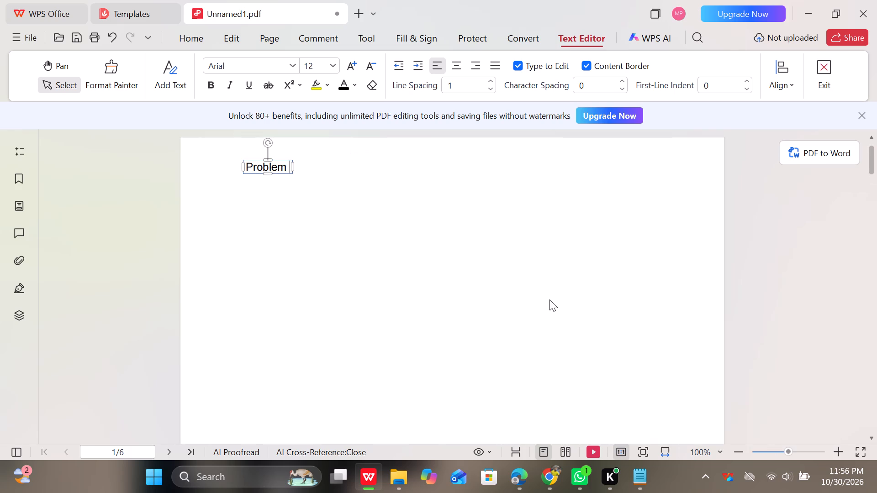
pyautogui.hotkey('shift', 's')
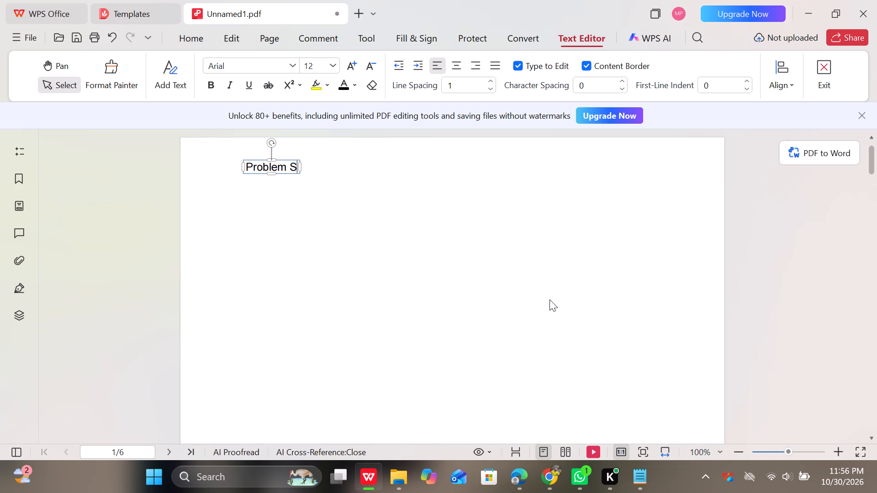
pyautogui.write('ta')
pyautogui.write('teme')
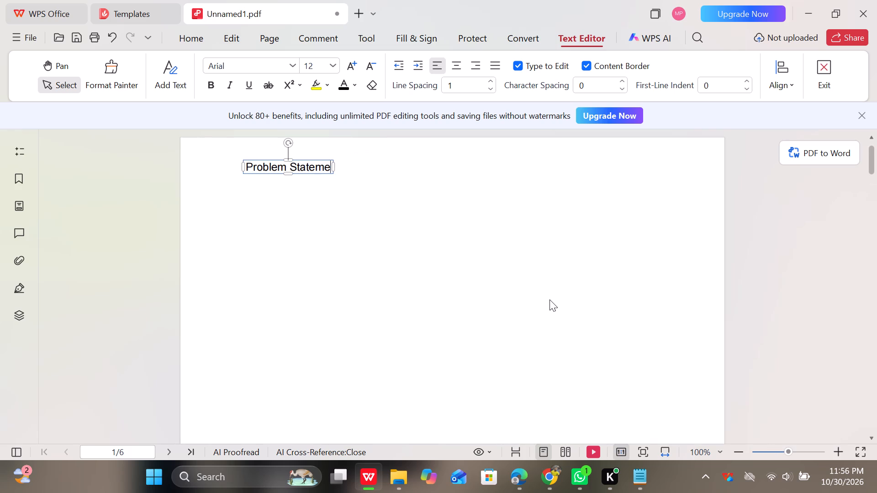
pyautogui.write('nt')
pyautogui.press('space')
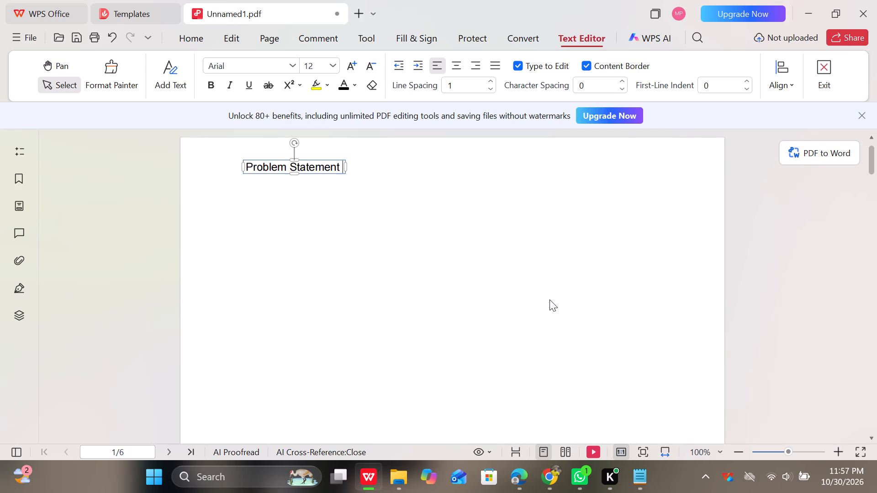
pyautogui.hotkey('shift', '!')
pyautogui.press('BackSpace')
pyautogui.press('1')
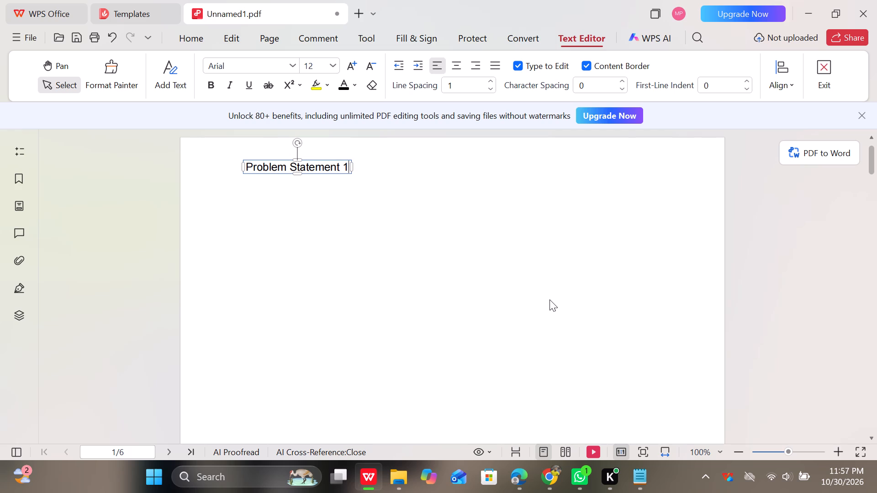
pyautogui.hotkey('shift', ':')
# Move the "Problem Statement 1:" heading into the upper-left corner of the page.
pyautogui.moveTo(301, 172); pyautogui.dragTo(273, 192)
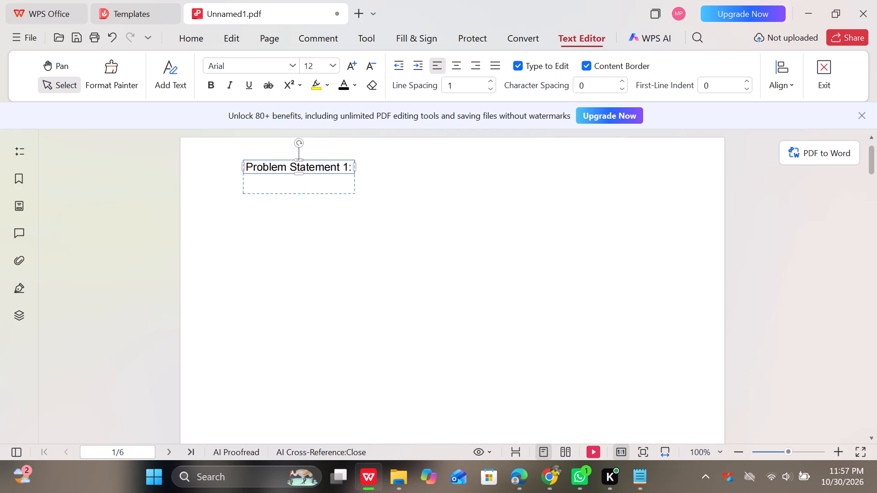
pyautogui.moveTo(243, 168); pyautogui.dragTo(222, 166)
pyautogui.moveTo(278, 160); pyautogui.dragTo(239, 148)
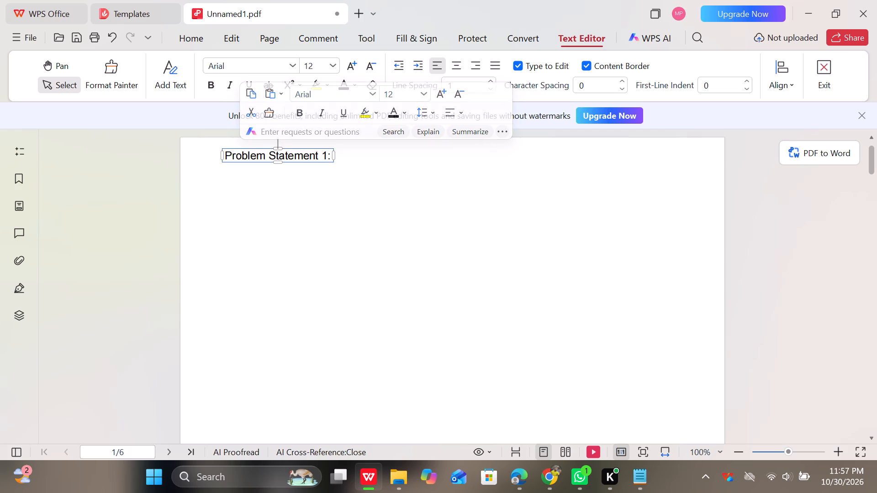
pyautogui.moveTo(222, 157); pyautogui.dragTo(185, 157)
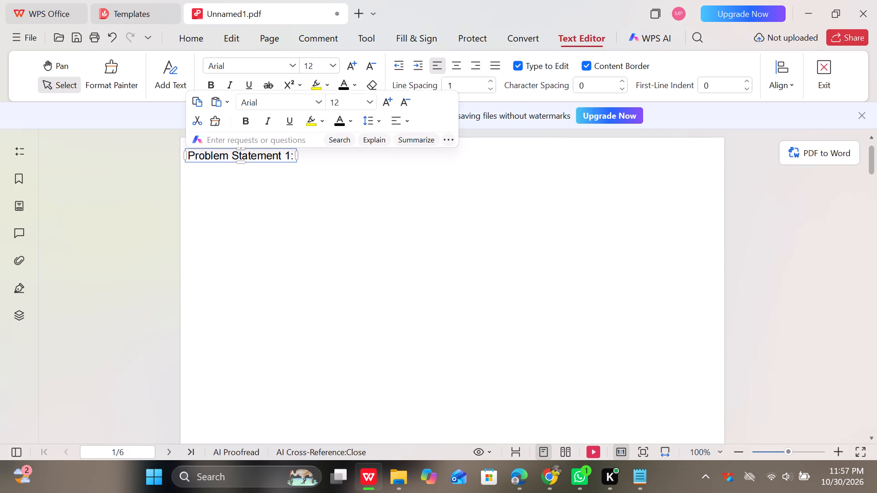
pyautogui.click(233, 191)
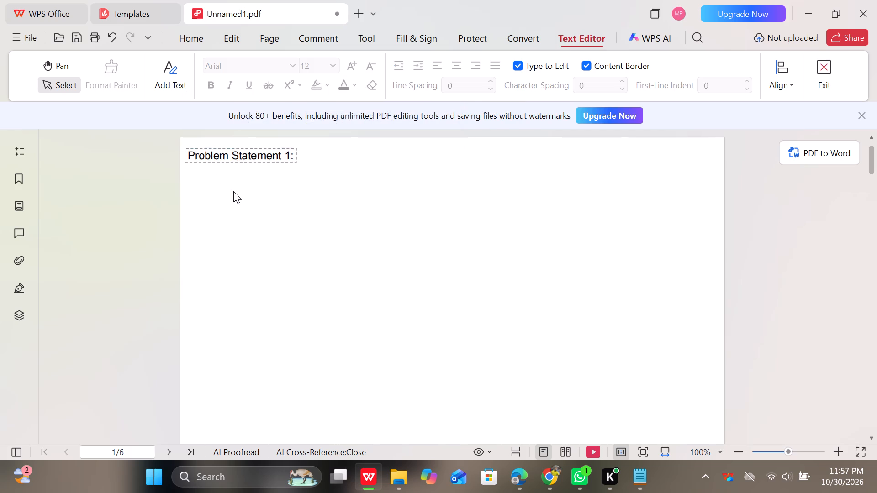
# Shift the heading's text box slightly inward from the page edge and widen it to fit the heading on one line.
pyautogui.click(250, 152)
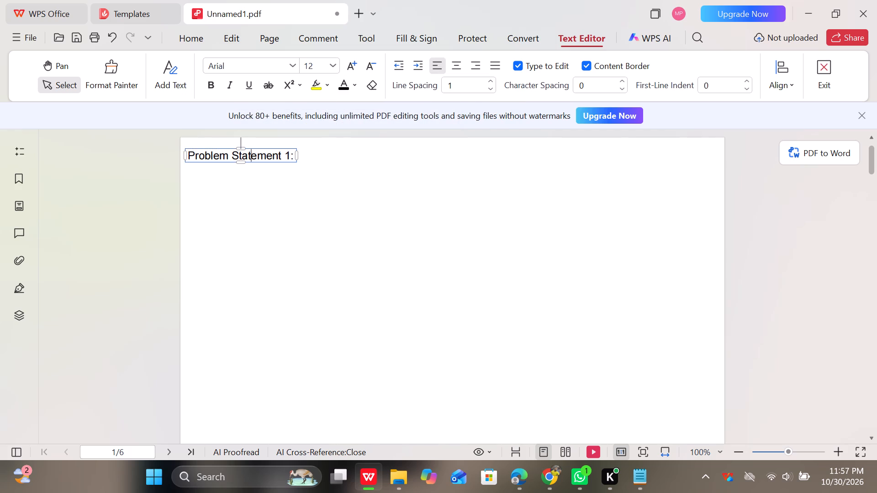
pyautogui.moveTo(243, 147); pyautogui.dragTo(248, 146)
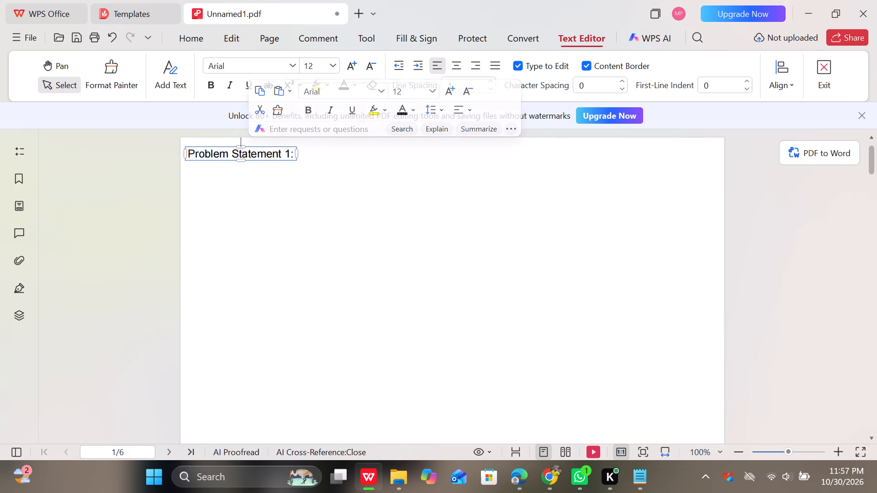
pyautogui.moveTo(183, 155); pyautogui.dragTo(190, 154)
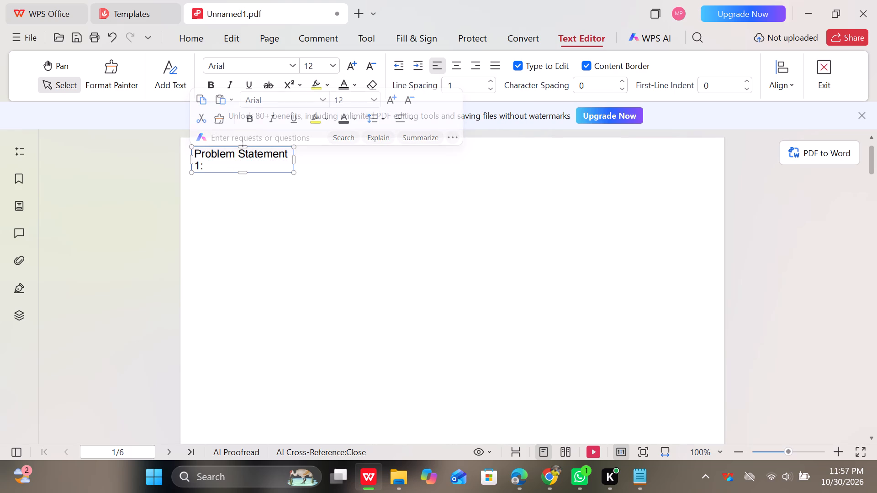
pyautogui.moveTo(294, 160); pyautogui.dragTo(311, 153)
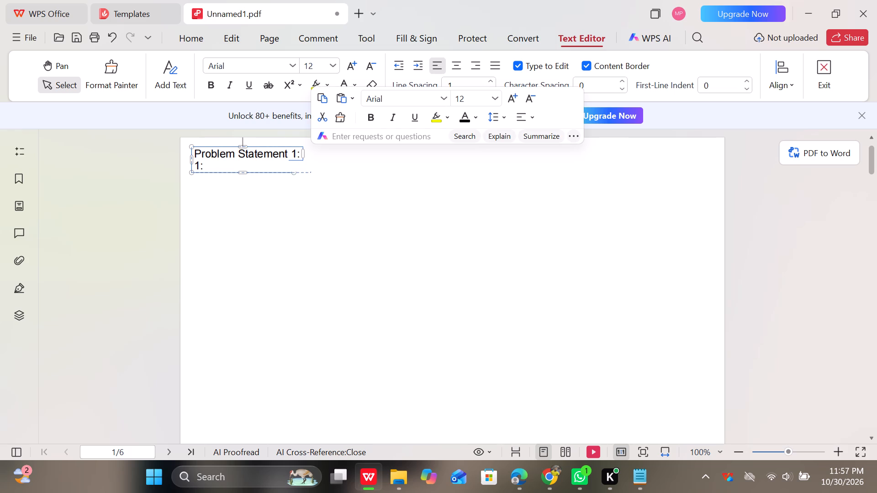
pyautogui.click(273, 197)
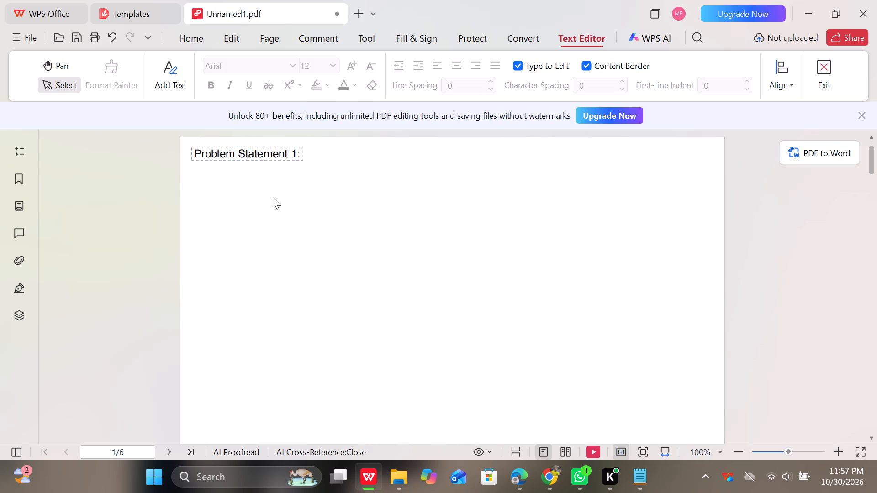
# Set the font size of the whole "Problem Statement 1:" heading to 16.
pyautogui.moveTo(235, 154); pyautogui.dragTo(218, 155)
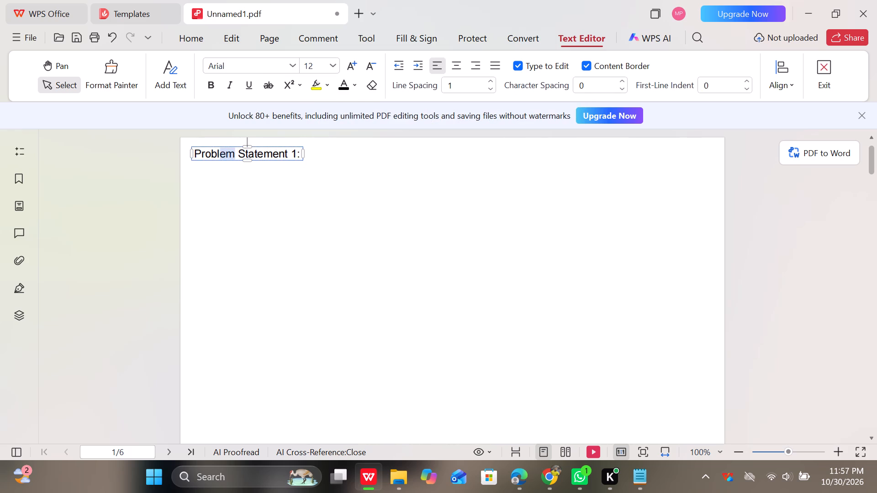
pyautogui.moveTo(218, 155); pyautogui.dragTo(197, 155)
pyautogui.moveTo(197, 155); pyautogui.dragTo(299, 154)
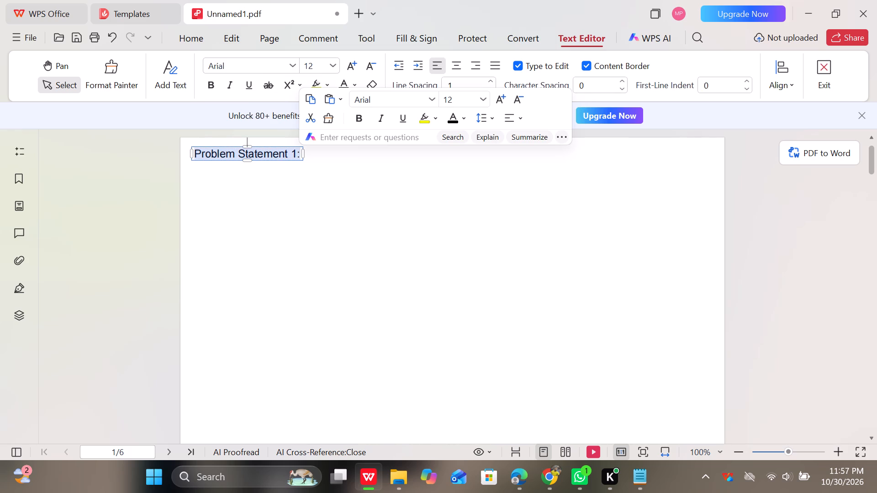
pyautogui.click(487, 105)
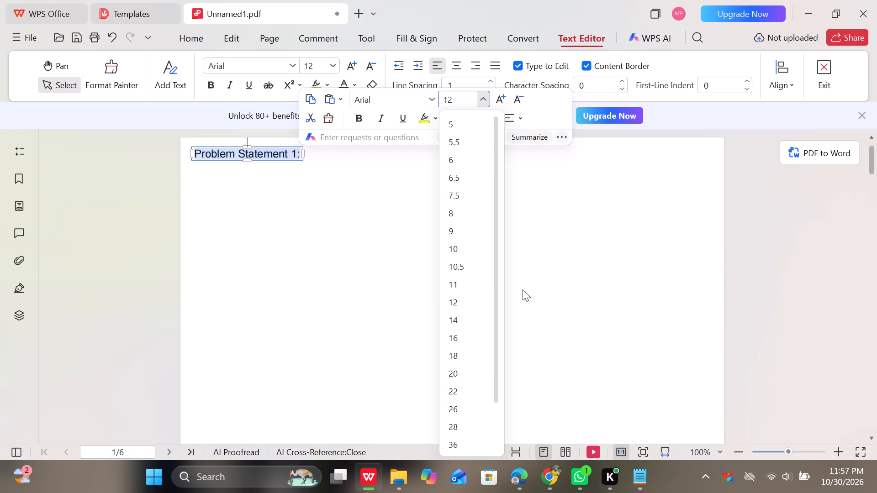
pyautogui.click(458, 334)
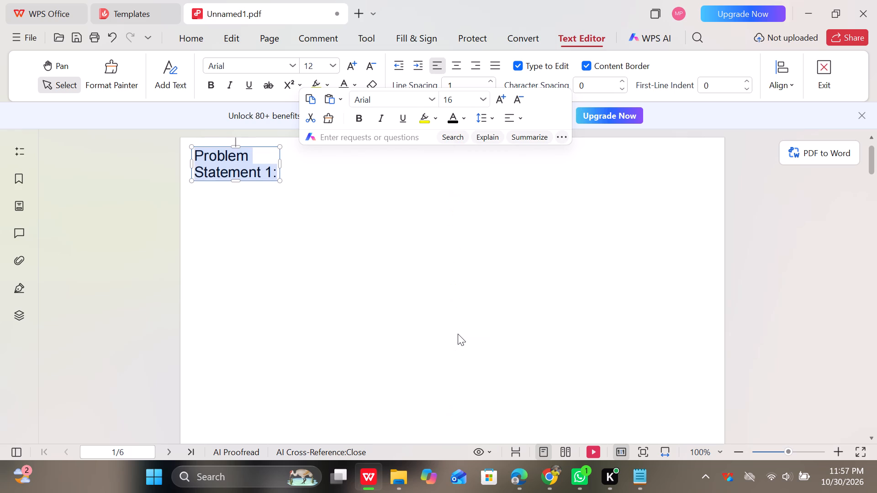
pyautogui.click(372, 300)
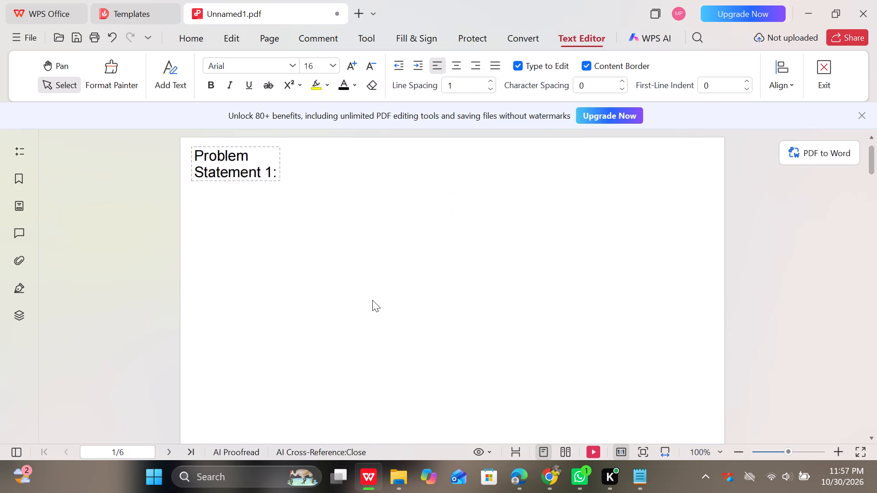
# Widen the "Problem Statement 1:" heading's text box so the heading fits on one line.
pyautogui.click(253, 153)
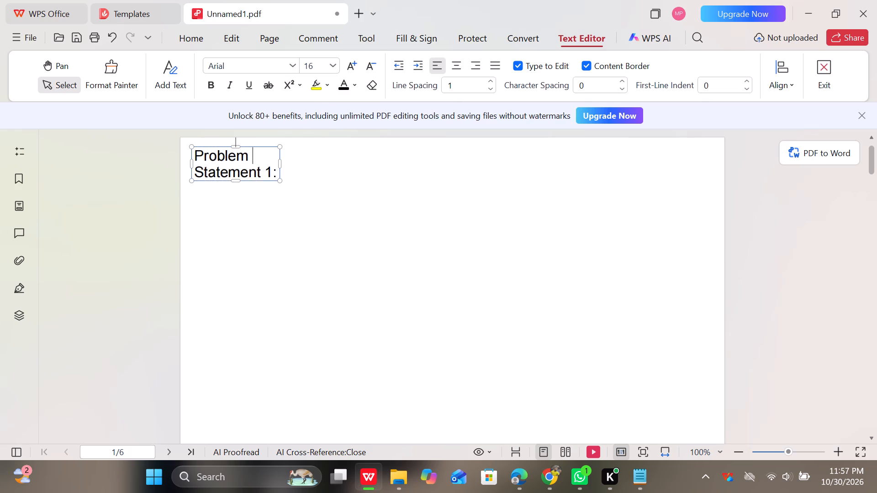
pyautogui.moveTo(281, 166); pyautogui.dragTo(333, 156)
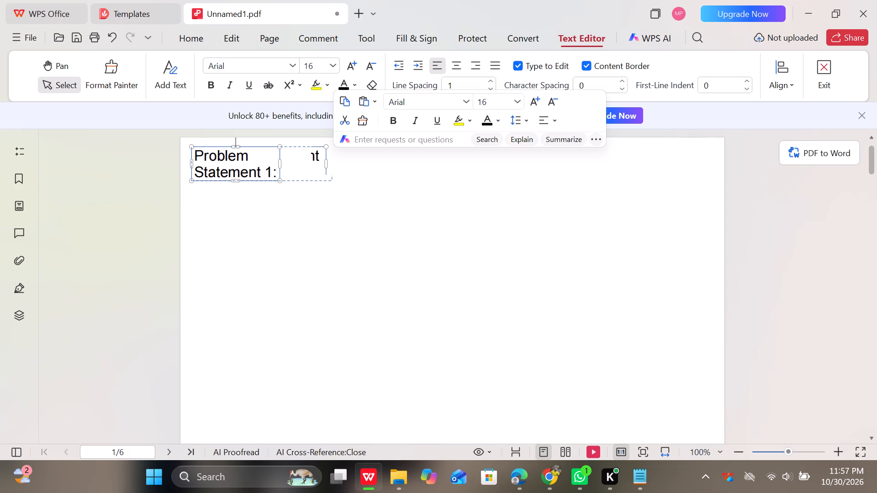
pyautogui.moveTo(333, 156); pyautogui.dragTo(348, 154)
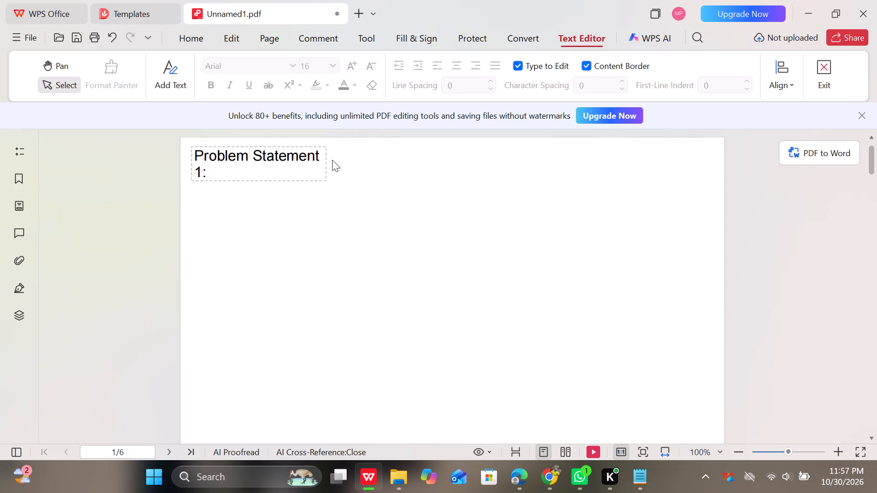
pyautogui.click(326, 163)
pyautogui.moveTo(326, 163); pyautogui.dragTo(345, 159)
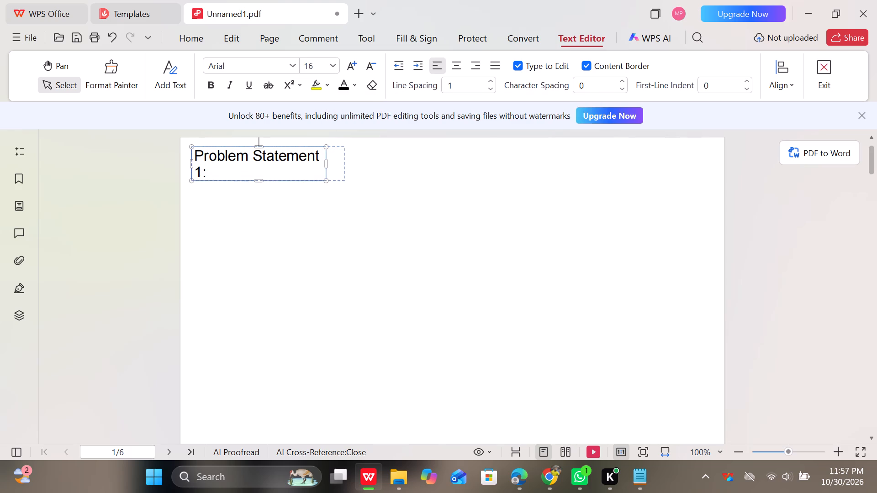
pyautogui.moveTo(345, 159); pyautogui.dragTo(348, 158)
pyautogui.click(294, 192)
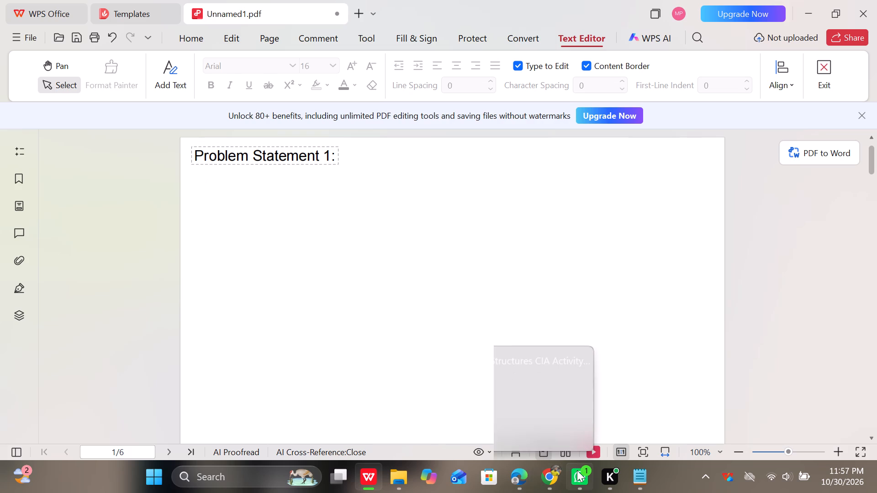
# Copy the Problem Statement 1 answer from the Data Structures CIA form in Microsoft Edge and return to the PDF in WPS Office.
pyautogui.click(555, 480)
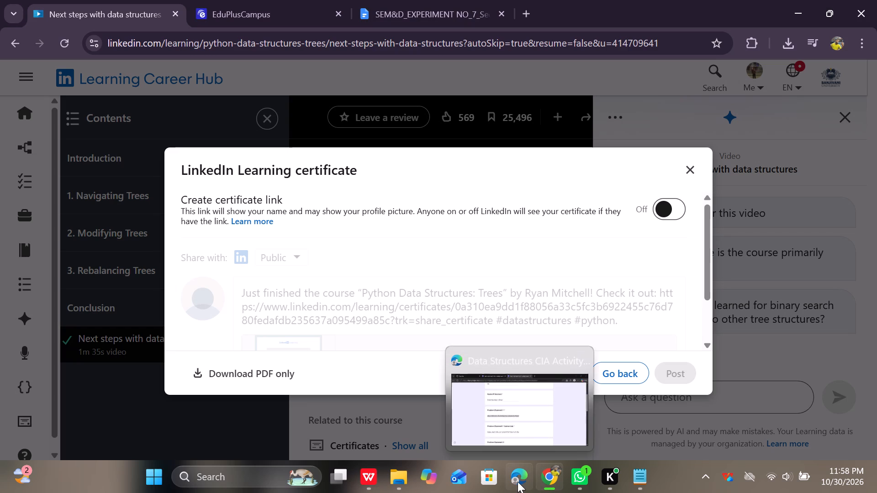
pyautogui.click(518, 482)
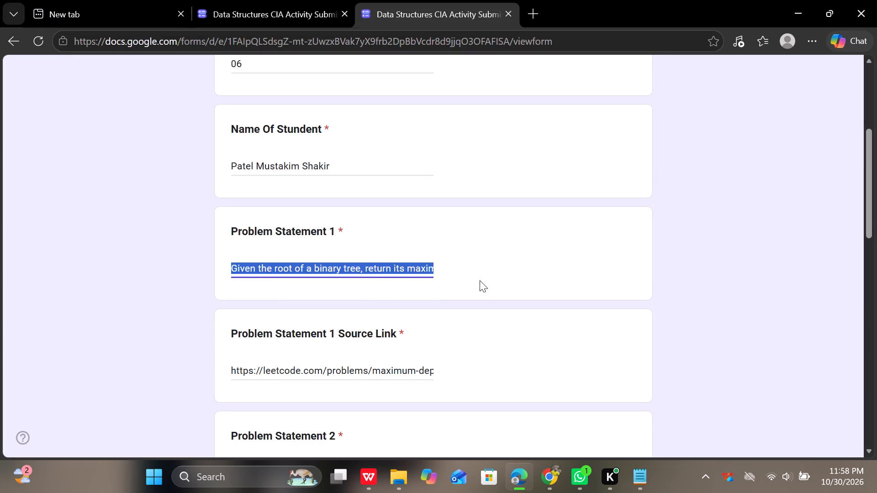
pyautogui.hotkey('ctrl', 'c')
pyautogui.hotkey('ctrl', 'c')
pyautogui.hotkey('ctrl', 'c')
pyautogui.click(376, 478)
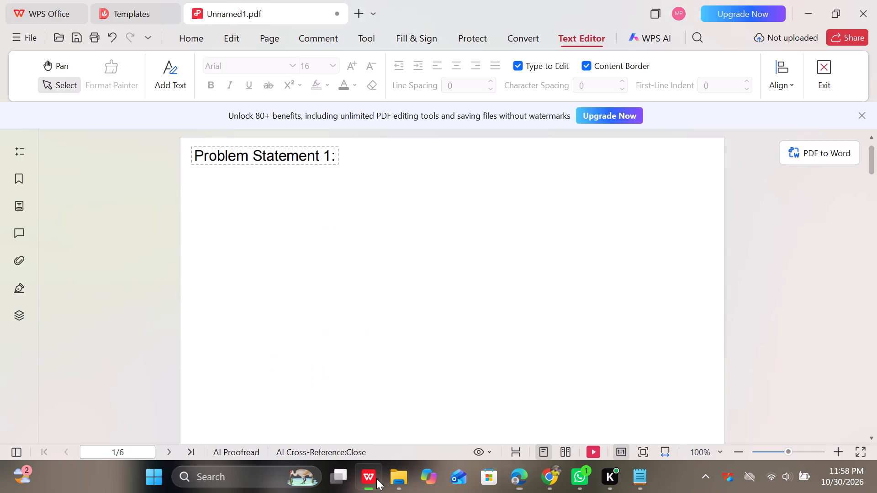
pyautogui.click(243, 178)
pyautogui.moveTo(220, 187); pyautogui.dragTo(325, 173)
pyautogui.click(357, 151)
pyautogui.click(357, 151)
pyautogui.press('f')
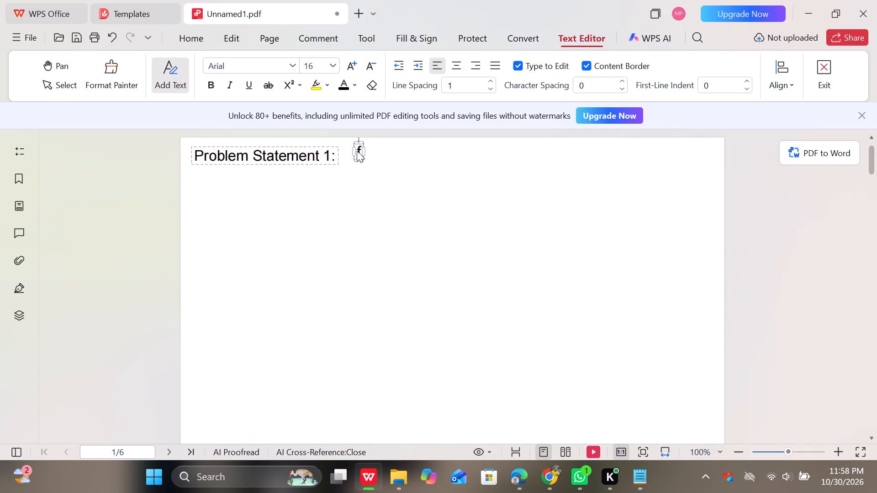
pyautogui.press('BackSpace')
# Paste the copied maximum-depth problem statement into a new text box just below the "Problem Statement 1:" heading.
pyautogui.click(207, 182)
pyautogui.hotkey('ctrl', 'v')
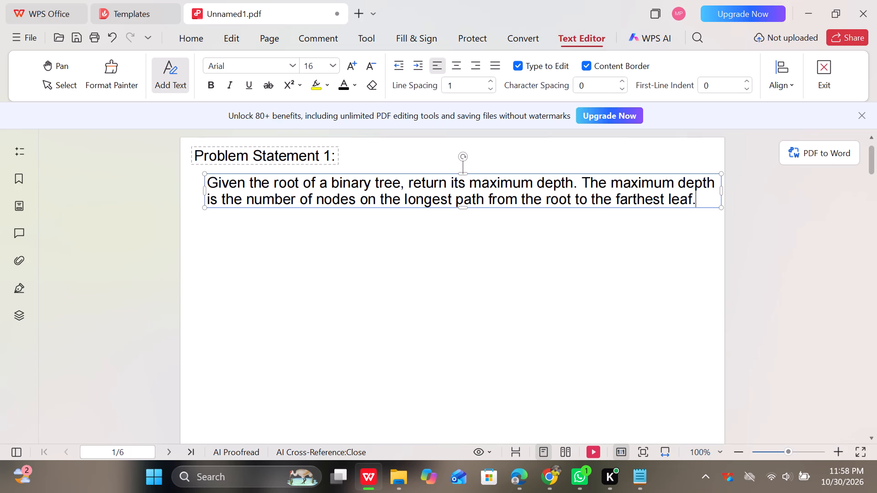
# Narrow the problem statement's text box to wrap over three lines and align its left edge with the heading above.
pyautogui.moveTo(206, 190); pyautogui.dragTo(194, 192)
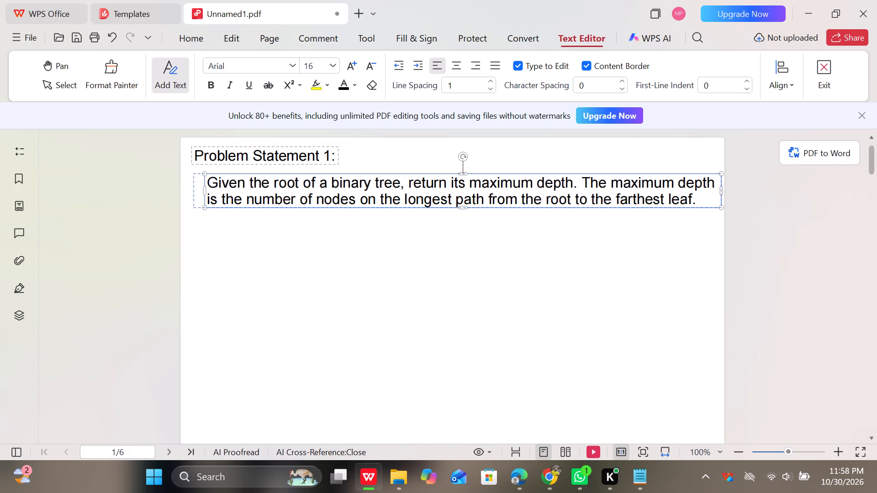
pyautogui.moveTo(194, 192); pyautogui.dragTo(187, 192)
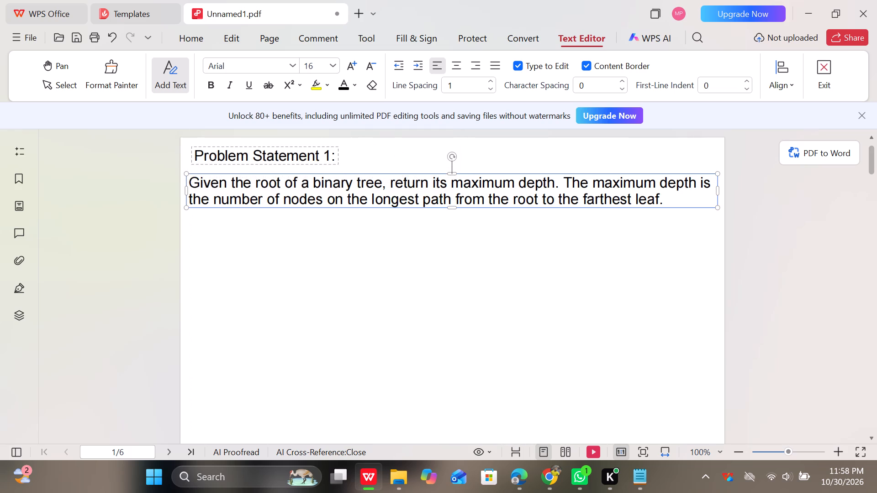
pyautogui.moveTo(454, 207); pyautogui.dragTo(454, 220)
pyautogui.moveTo(719, 190); pyautogui.dragTo(685, 194)
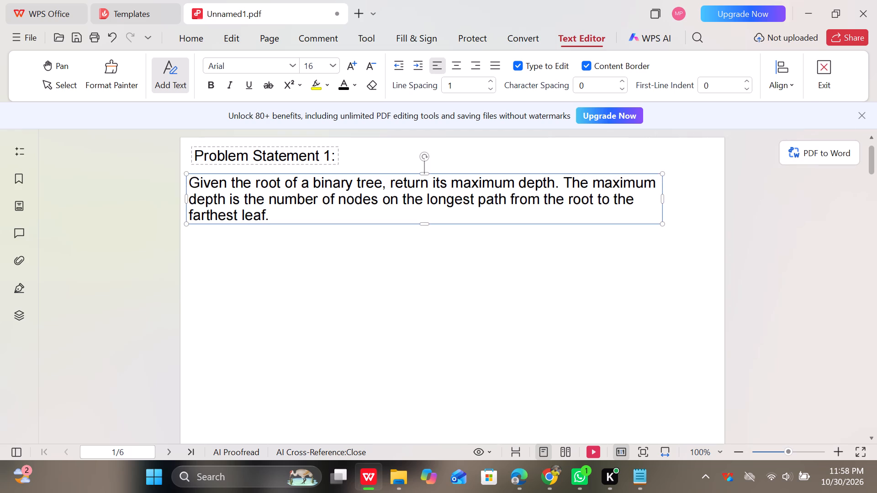
pyautogui.moveTo(423, 173); pyautogui.dragTo(423, 170)
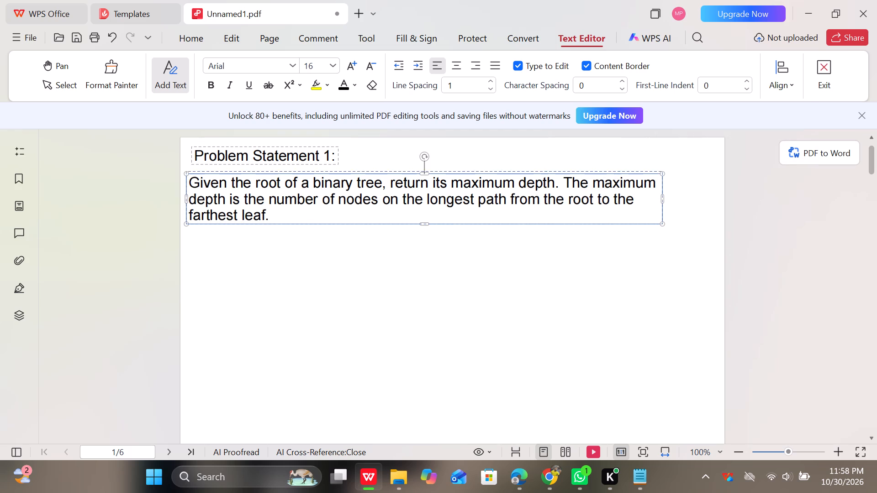
pyautogui.moveTo(423, 170); pyautogui.dragTo(435, 173)
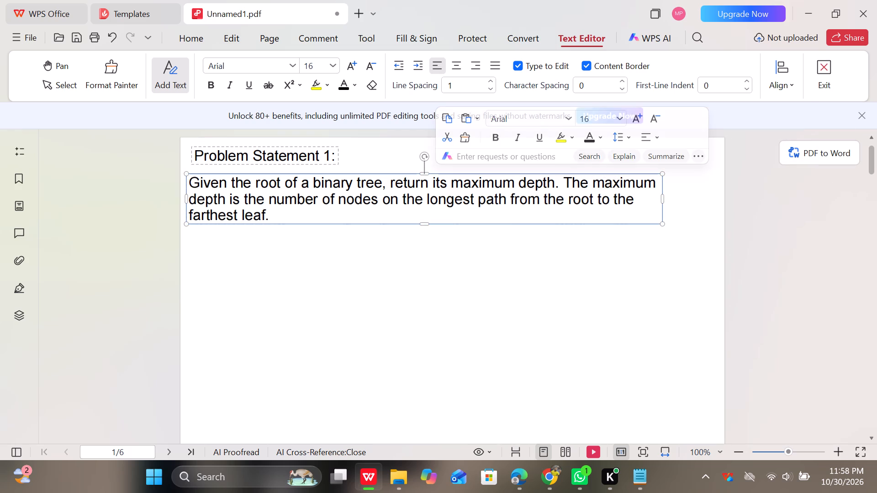
pyautogui.moveTo(661, 203); pyautogui.dragTo(666, 201)
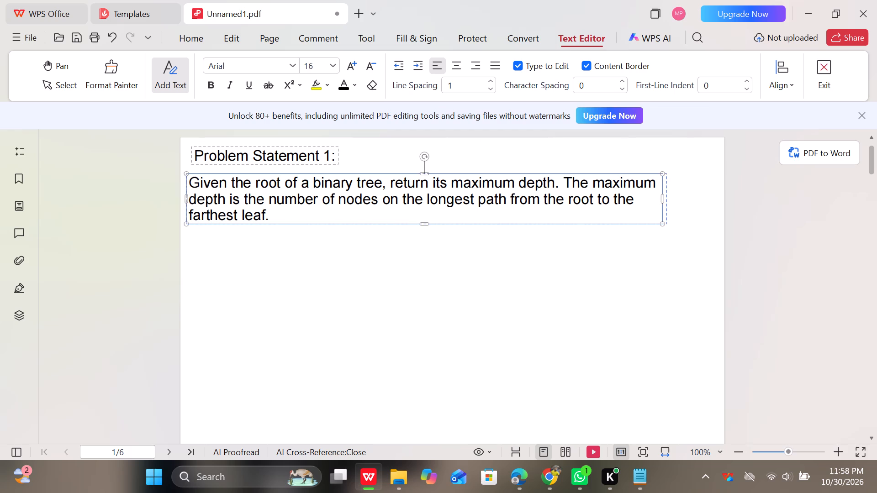
pyautogui.moveTo(666, 201); pyautogui.dragTo(668, 201)
pyautogui.moveTo(187, 198); pyautogui.dragTo(192, 198)
pyautogui.moveTo(192, 198); pyautogui.dragTo(193, 197)
pyautogui.click(234, 286)
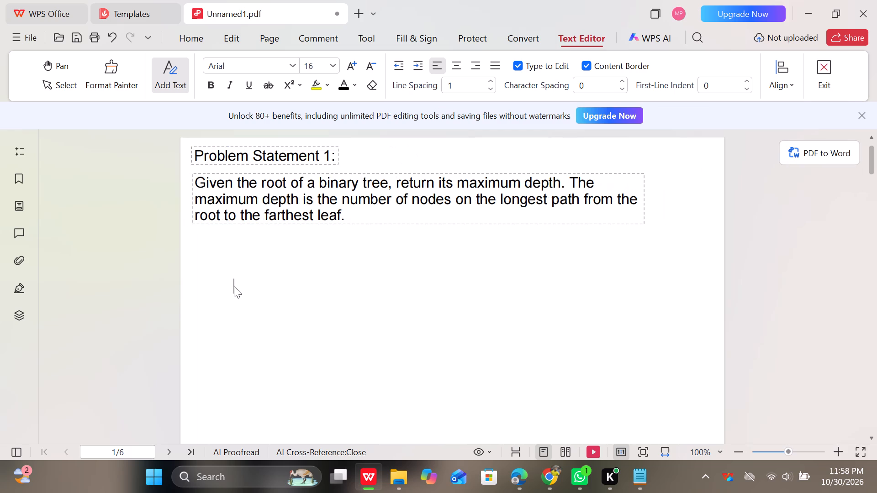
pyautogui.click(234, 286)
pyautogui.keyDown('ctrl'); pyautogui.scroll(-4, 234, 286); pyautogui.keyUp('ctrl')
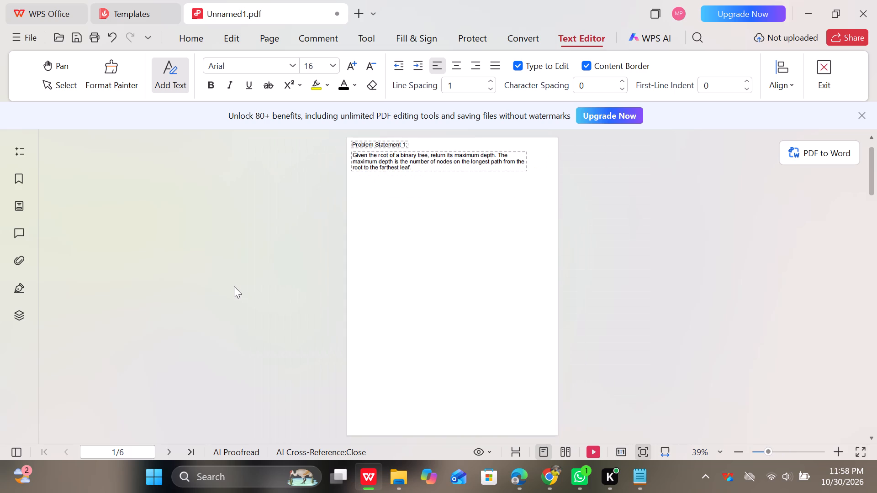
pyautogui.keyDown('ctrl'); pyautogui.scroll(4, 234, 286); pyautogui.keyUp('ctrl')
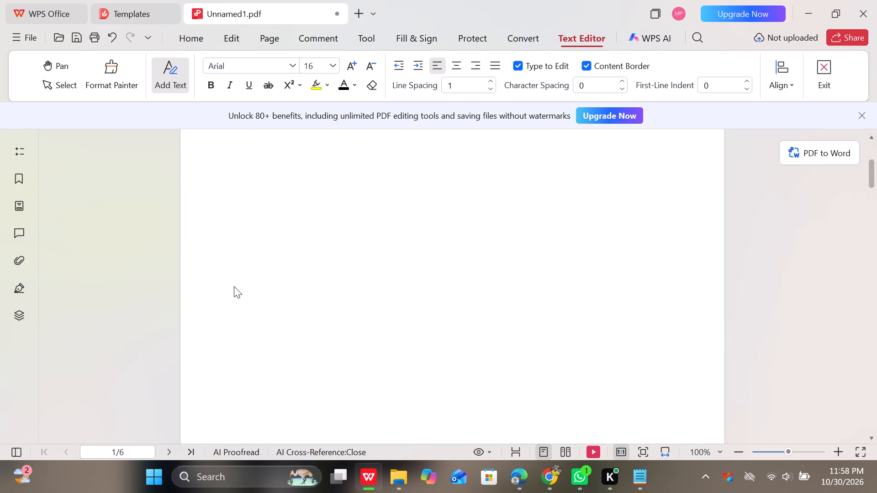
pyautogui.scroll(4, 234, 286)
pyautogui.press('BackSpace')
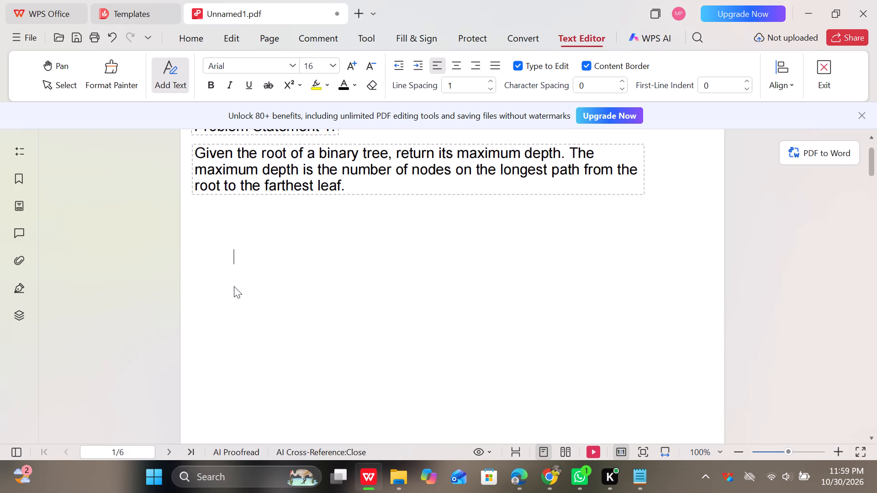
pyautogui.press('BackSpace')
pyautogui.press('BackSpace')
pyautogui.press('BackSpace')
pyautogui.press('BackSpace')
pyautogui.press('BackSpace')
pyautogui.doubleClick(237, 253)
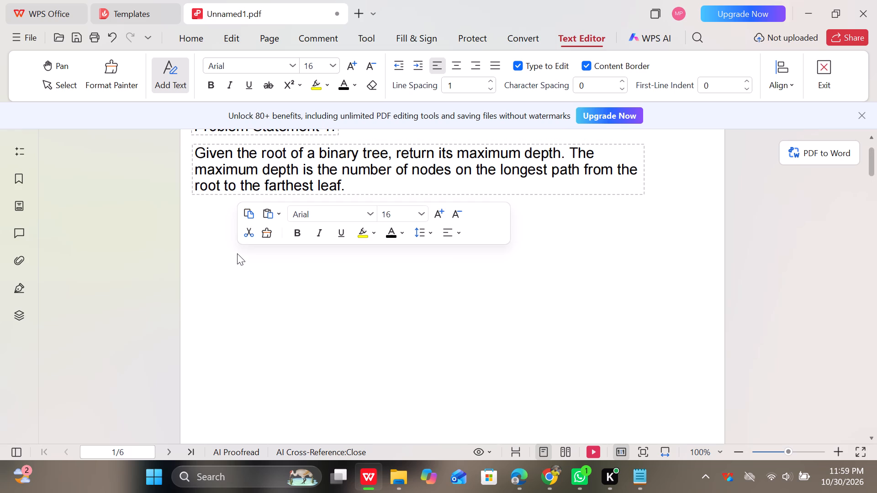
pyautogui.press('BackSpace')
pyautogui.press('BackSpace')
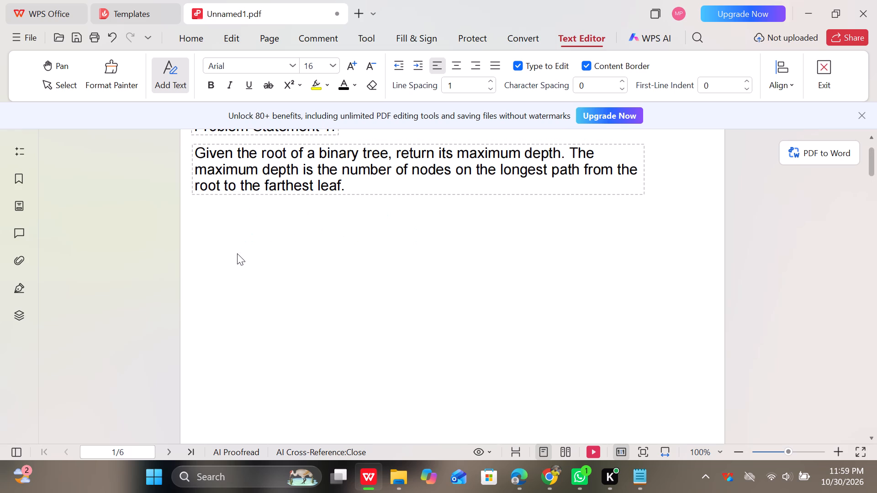
# Copy the selected code, from the includes through the findNode helper function, from code.txt in Notepad and return to the PDF in WPS Office.
pyautogui.click(206, 224)
pyautogui.click(628, 487)
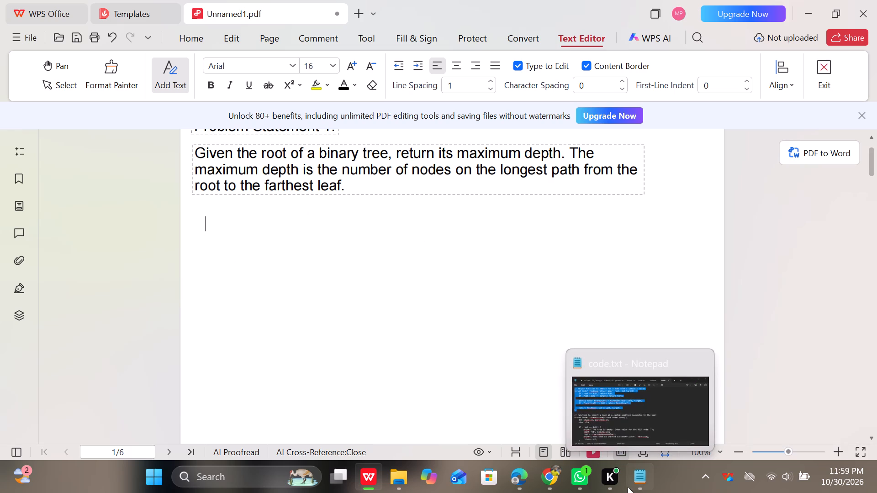
pyautogui.click(661, 38)
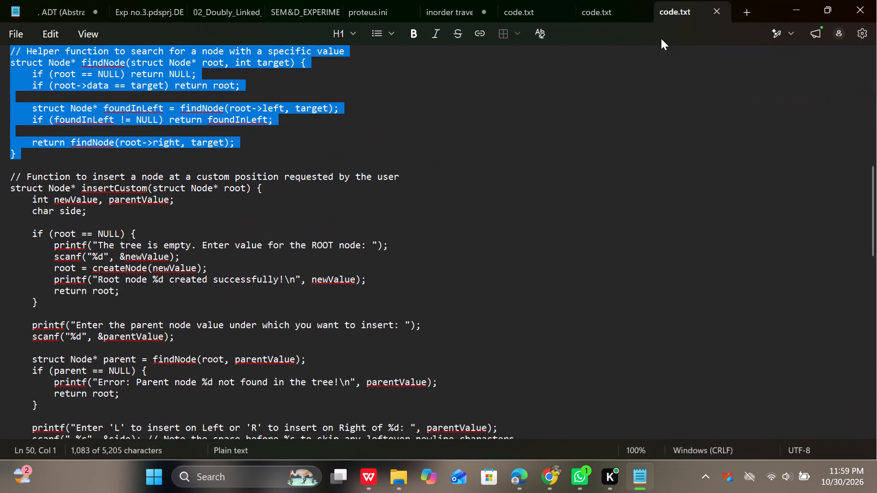
pyautogui.scroll(-16, 400, 206)
pyautogui.scroll(8, 400, 206)
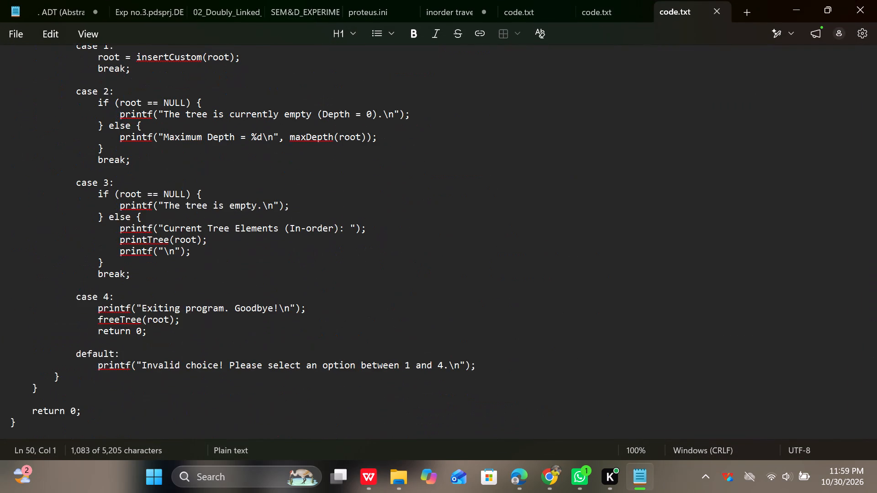
pyautogui.scroll(-2, 400, 206)
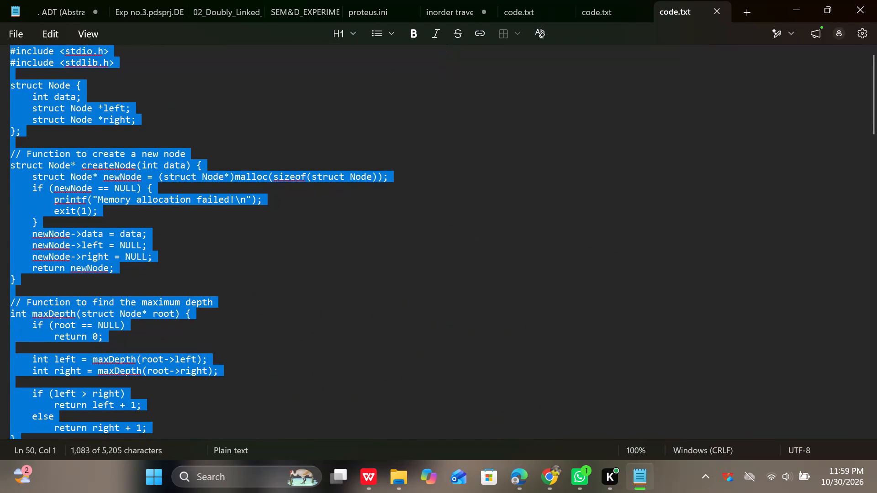
pyautogui.scroll(-2, 400, 206)
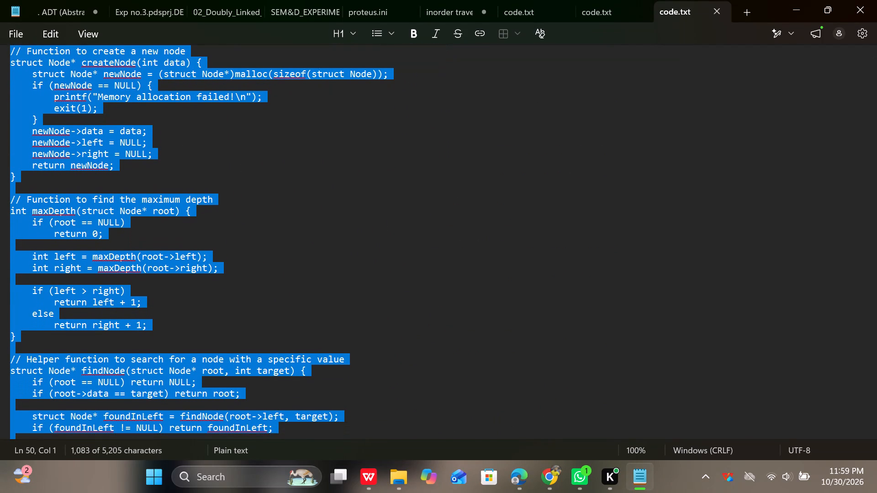
pyautogui.hotkey('ctrl', 'c')
pyautogui.hotkey('ctrl', 'c')
pyautogui.click(375, 480)
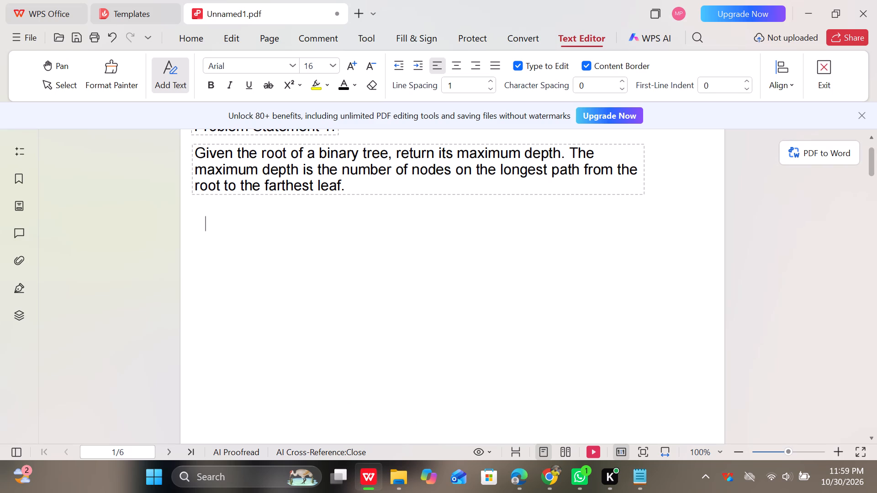
# Paste the copied code into a new text box just below the Problem Statement 1 text on page 1.
pyautogui.keyDown('ctrl'); pyautogui.scroll(-2, 250, 227); pyautogui.keyUp('ctrl')
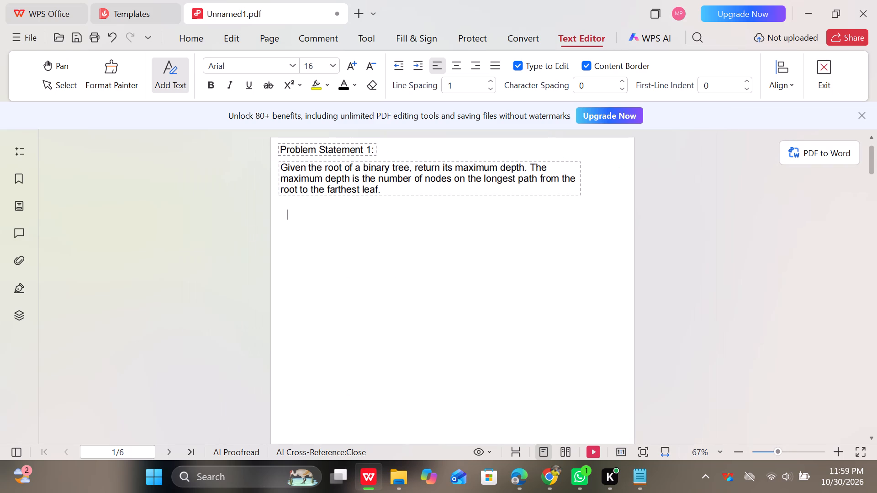
pyautogui.keyDown('ctrl'); pyautogui.scroll(-2, 345, 245); pyautogui.keyUp('ctrl')
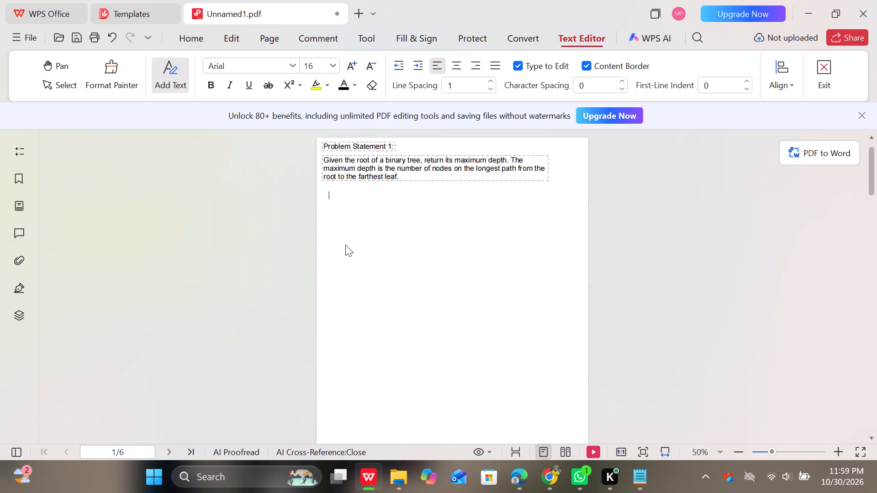
pyautogui.click(365, 182)
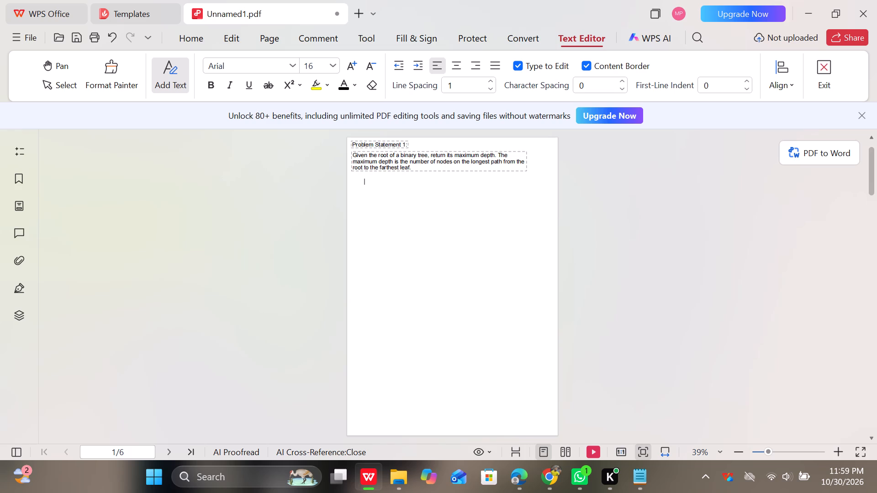
pyautogui.hotkey('ctrl', 'v')
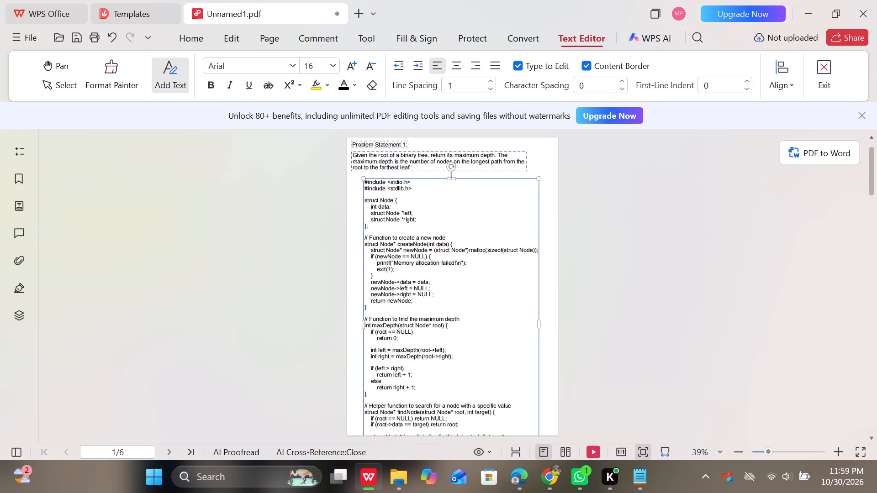
# Move the code's text box so its left edge sits nearly in line with the problem statement above.
pyautogui.click(453, 178)
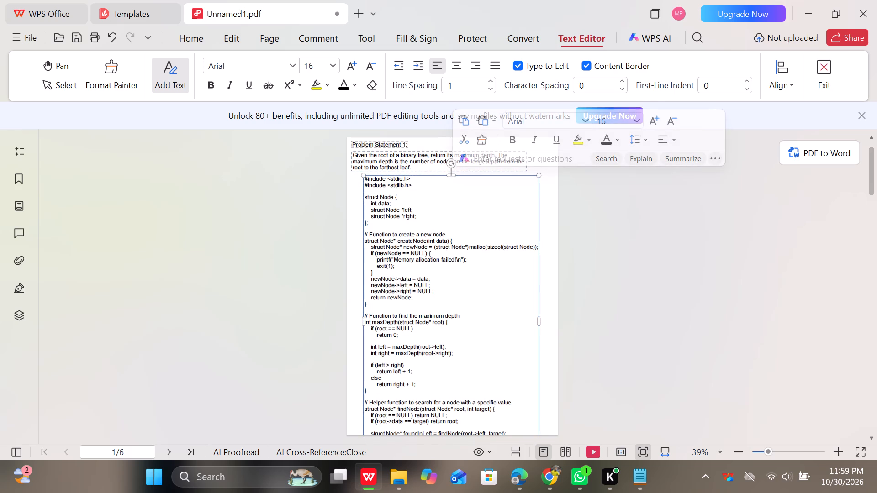
pyautogui.moveTo(363, 174); pyautogui.dragTo(354, 178)
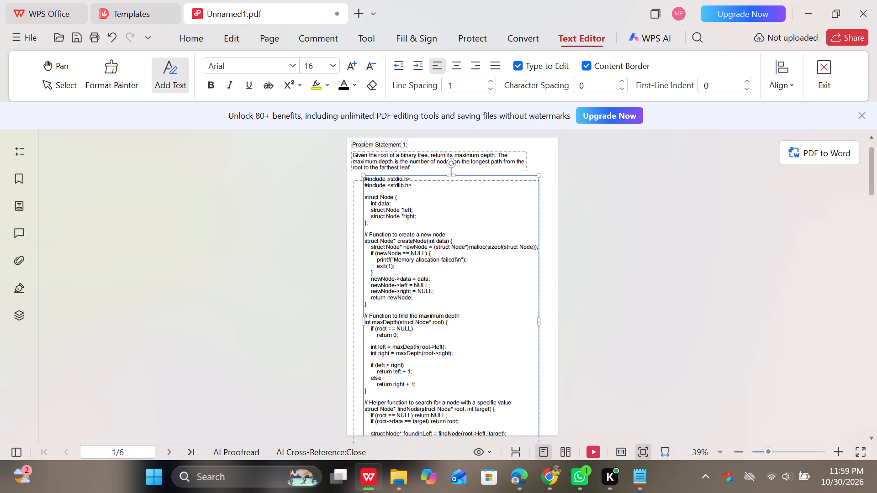
pyautogui.moveTo(354, 178); pyautogui.dragTo(354, 176)
pyautogui.click(447, 228)
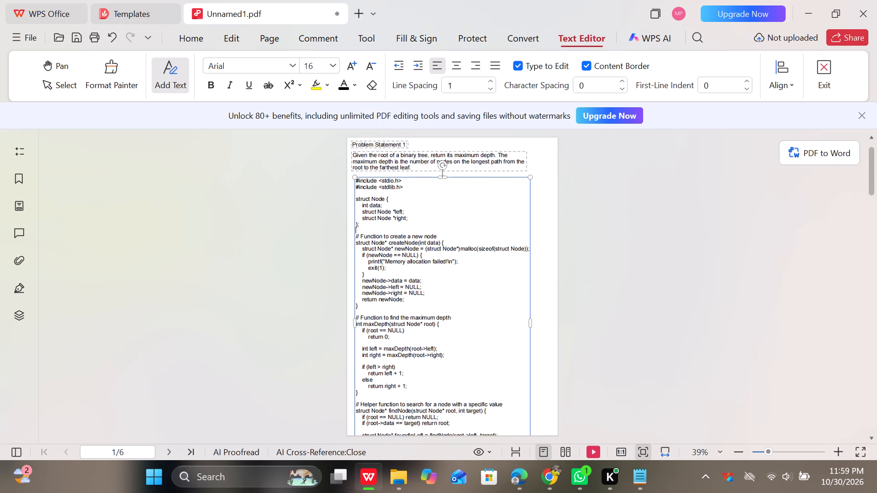
pyautogui.click(543, 213)
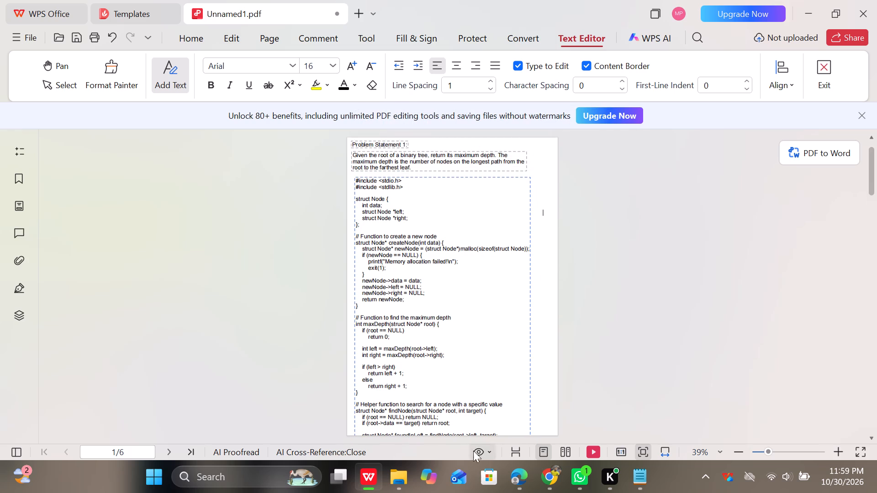
# Delete the struct Node* foundInLeft assignment line and its blank line from the findNode function at the page's bottom edge.
pyautogui.click(502, 433)
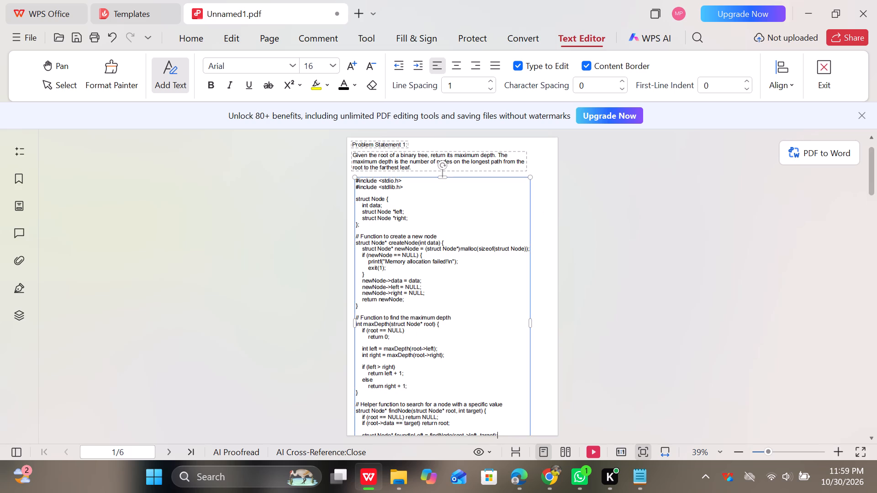
pyautogui.press('BackSpace')
pyautogui.press('BackSpace')
pyautogui.press('BackSpace')
pyautogui.press('BackSpace')
pyautogui.press('BackSpace')
pyautogui.press('BackSpace')
pyautogui.press('BackSpace')
pyautogui.press('BackSpace')
pyautogui.press('BackSpace')
pyautogui.press('BackSpace')
pyautogui.press('BackSpace')
pyautogui.press('BackSpace')
pyautogui.press('BackSpace')
pyautogui.press('BackSpace')
pyautogui.press('BackSpace')
pyautogui.press('BackSpace')
pyautogui.press('BackSpace')
pyautogui.press('BackSpace')
pyautogui.press('BackSpace')
pyautogui.press('BackSpace')
pyautogui.press('BackSpace')
pyautogui.press('BackSpace')
pyautogui.press('BackSpace')
pyautogui.press('BackSpace')
pyautogui.press('BackSpace')
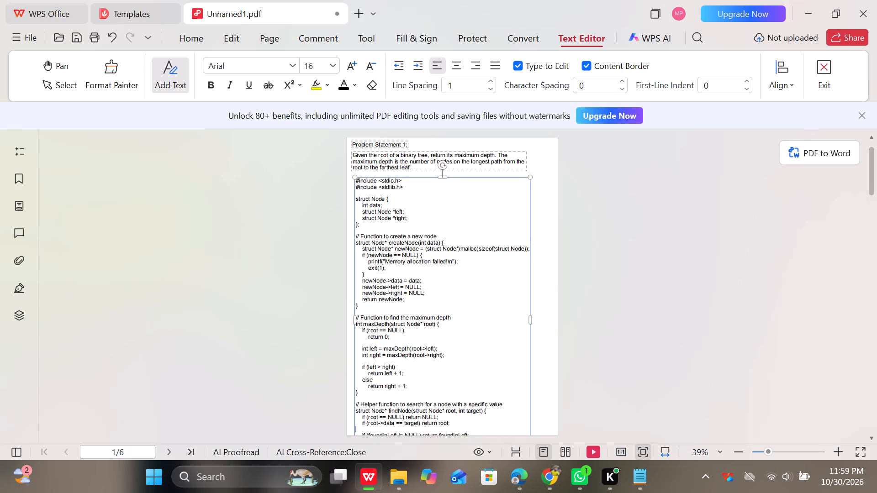
# Delete the if (foundInLeft != NULL) line and the blank lines around it from the findNode function.
pyautogui.click(502, 433)
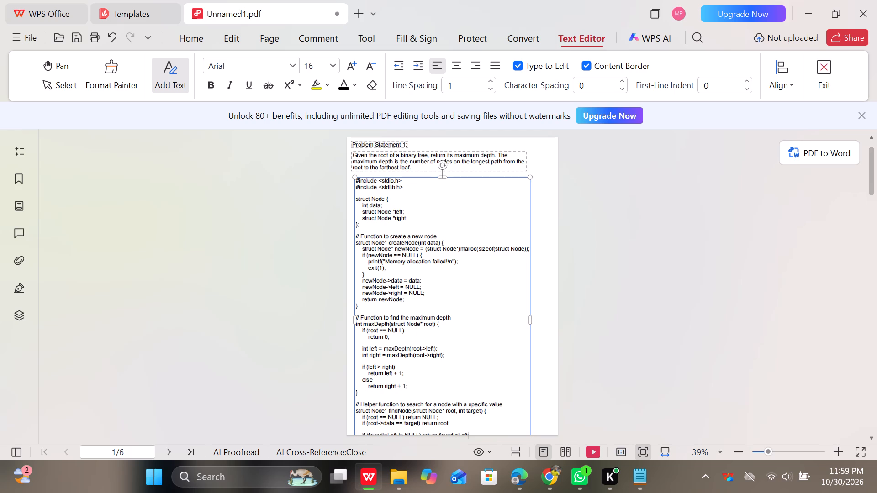
pyautogui.click(480, 435)
pyautogui.press('BackSpace')
pyautogui.press('BackSpace')
pyautogui.press('BackSpace')
pyautogui.press('BackSpace')
pyautogui.press('BackSpace')
pyautogui.press('BackSpace')
pyautogui.press('BackSpace')
pyautogui.press('BackSpace')
pyautogui.press('BackSpace')
pyautogui.press('BackSpace')
pyautogui.press('BackSpace')
pyautogui.press('BackSpace')
pyautogui.press('BackSpace')
pyautogui.press('BackSpace')
pyautogui.press('BackSpace')
pyautogui.press('BackSpace')
pyautogui.press('BackSpace')
pyautogui.press('BackSpace')
pyautogui.press('BackSpace')
pyautogui.press('BackSpace')
pyautogui.press('BackSpace')
pyautogui.press('BackSpace')
pyautogui.press('BackSpace')
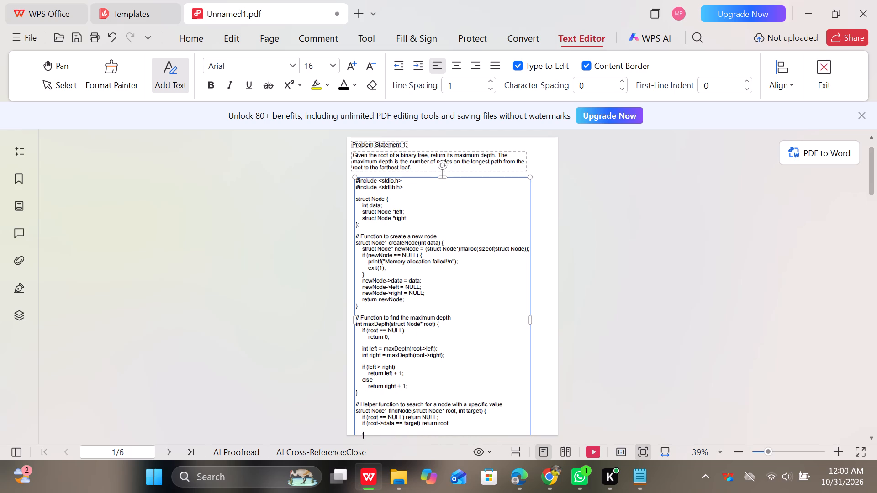
pyautogui.press('BackSpace')
pyautogui.press('BackSpace')
pyautogui.press('BackSpace')
pyautogui.press('BackSpace')
pyautogui.press('BackSpace')
pyautogui.press('BackSpace')
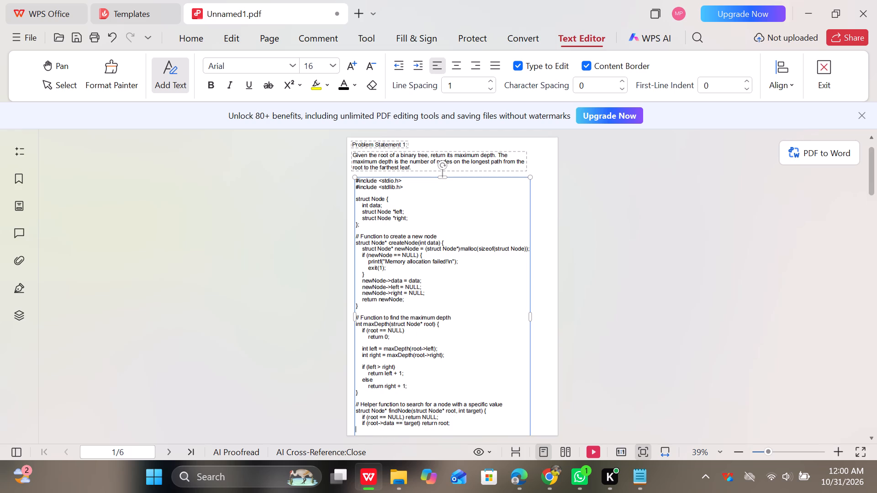
pyautogui.press('BackSpace')
# Delete the return findNode(root->right, target) line from the end of the findNode function.
pyautogui.click(480, 435)
pyautogui.press('BackSpace')
pyautogui.press('BackSpace')
pyautogui.press('BackSpace')
pyautogui.press('BackSpace')
pyautogui.press('BackSpace')
pyautogui.press('BackSpace')
pyautogui.press('BackSpace')
pyautogui.press('BackSpace')
pyautogui.press('BackSpace')
pyautogui.press('BackSpace')
pyautogui.press('BackSpace')
pyautogui.press('BackSpace')
pyautogui.press('BackSpace')
pyautogui.press('BackSpace')
pyautogui.press('BackSpace')
pyautogui.press('BackSpace')
pyautogui.press('BackSpace')
pyautogui.press('BackSpace')
pyautogui.press('BackSpace')
pyautogui.press('BackSpace')
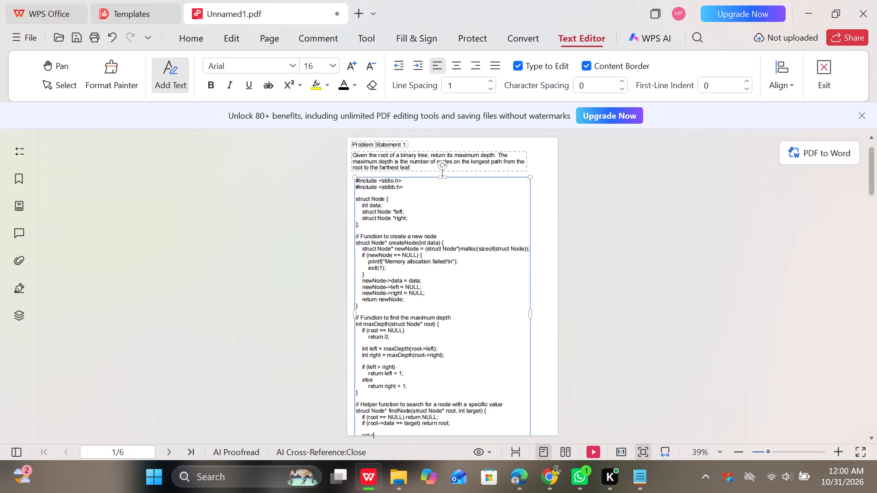
pyautogui.press('BackSpace')
pyautogui.press('BackSpace')
pyautogui.press('BackSpace')
pyautogui.press('BackSpace')
pyautogui.press('BackSpace')
pyautogui.press('BackSpace')
pyautogui.press('BackSpace')
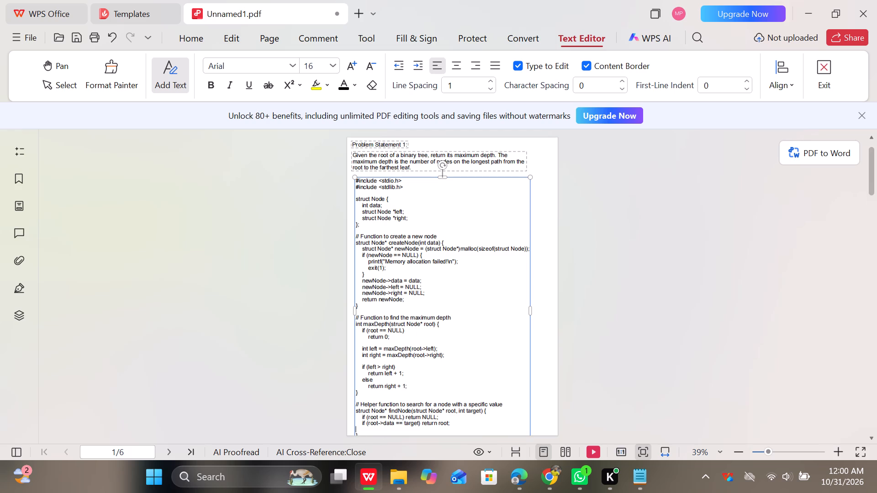
# Delete findNode's closing brace and leave one empty line after "return root;" at the end of the code's text box.
pyautogui.click(467, 434)
pyautogui.press('BackSpace')
pyautogui.press('BackSpace')
pyautogui.press('BackSpace')
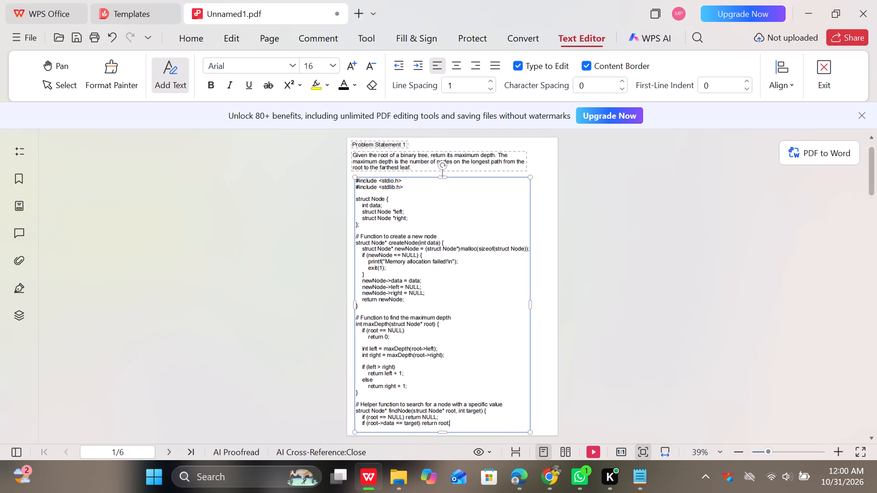
pyautogui.press('Return')
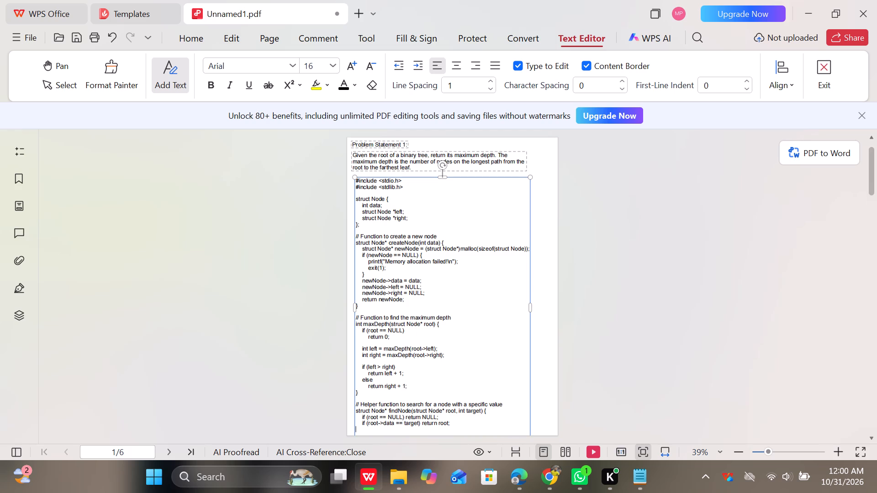
pyautogui.hotkey('ctrl', ']')
pyautogui.click(549, 391)
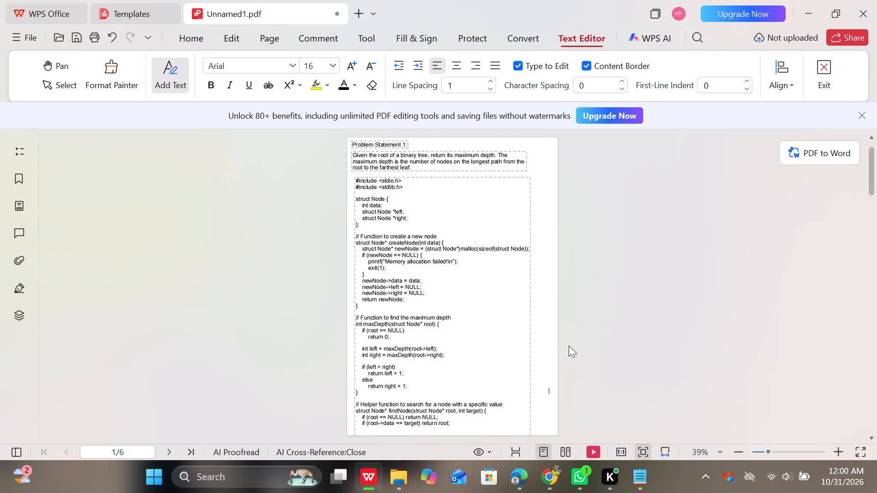
# Show the page overview of the PDF and select the blank page 2.
pyautogui.click(273, 35)
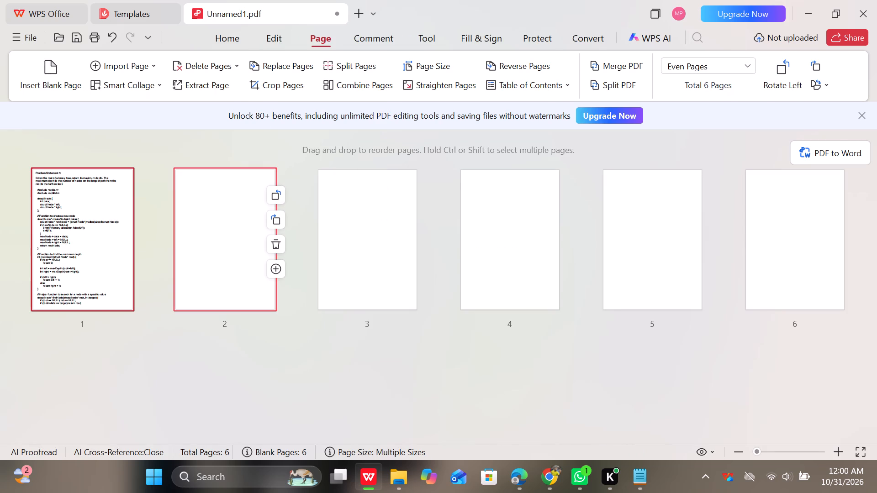
pyautogui.click(211, 262)
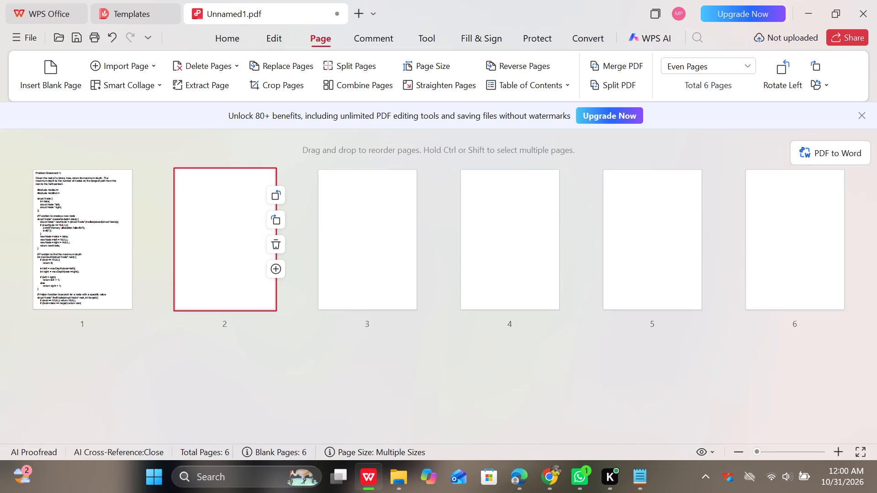
pyautogui.click(119, 240)
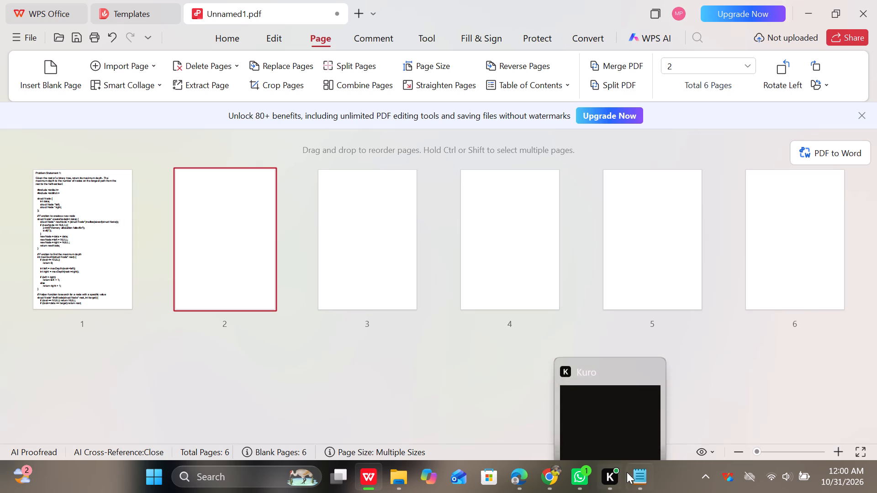
# Compare the findNode function in Notepad's code.txt with the end of page 1 in WPS Office to find where the code must continue.
pyautogui.click(640, 483)
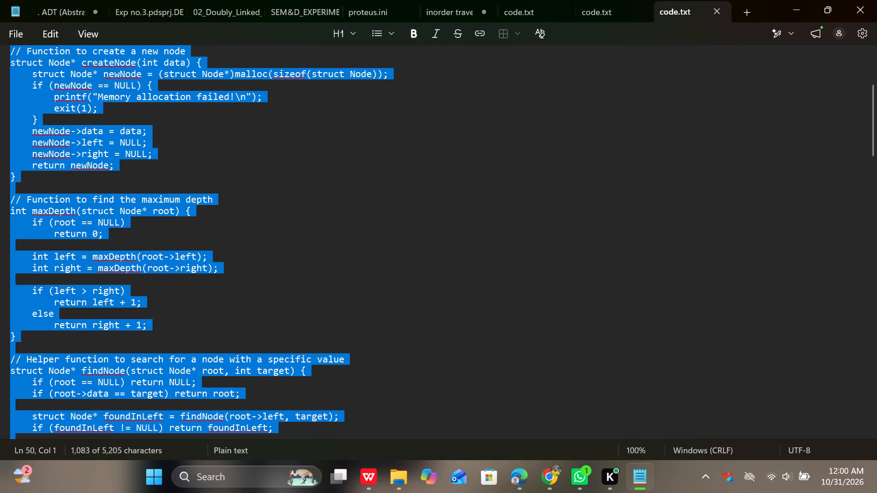
pyautogui.scroll(-2, 423, 281)
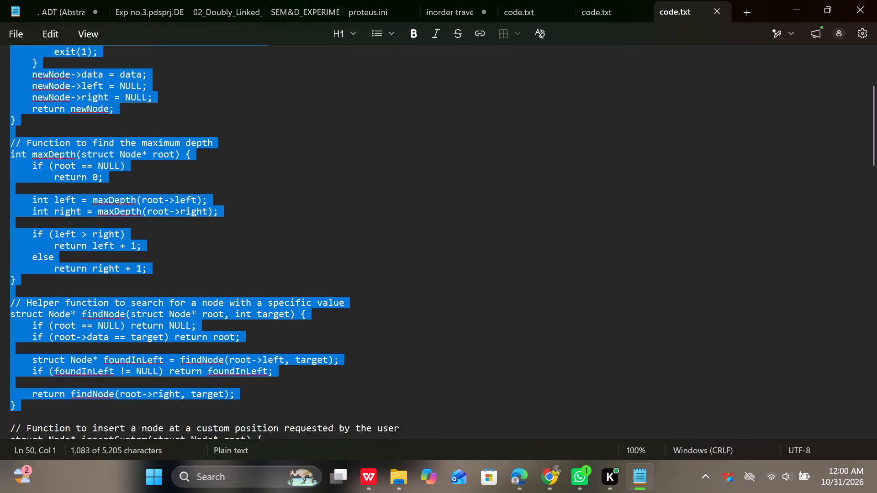
pyautogui.scroll(-1, 423, 281)
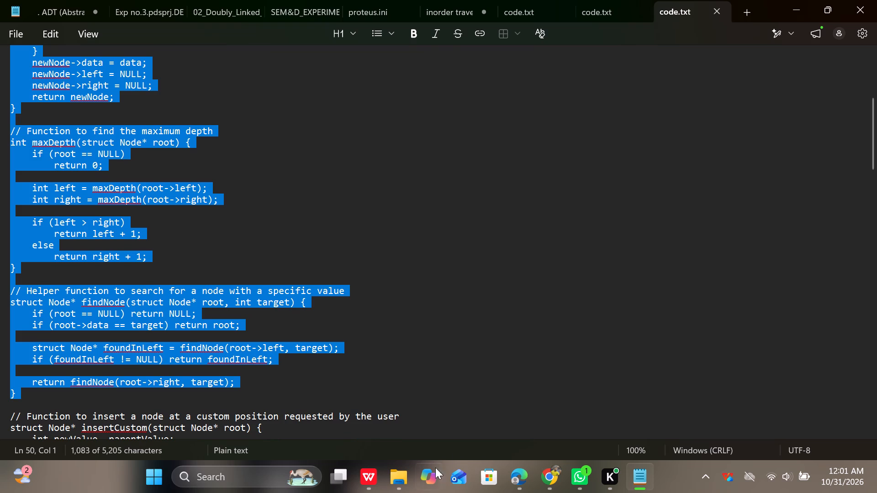
pyautogui.click(367, 475)
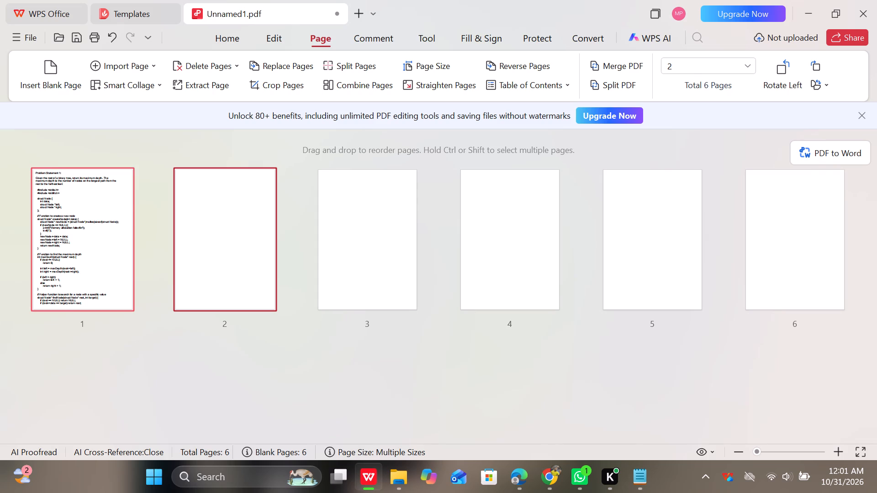
pyautogui.keyDown('ctrl'); pyautogui.scroll(4, 108, 232); pyautogui.keyUp('ctrl')
pyautogui.scroll(-1, 262, 352)
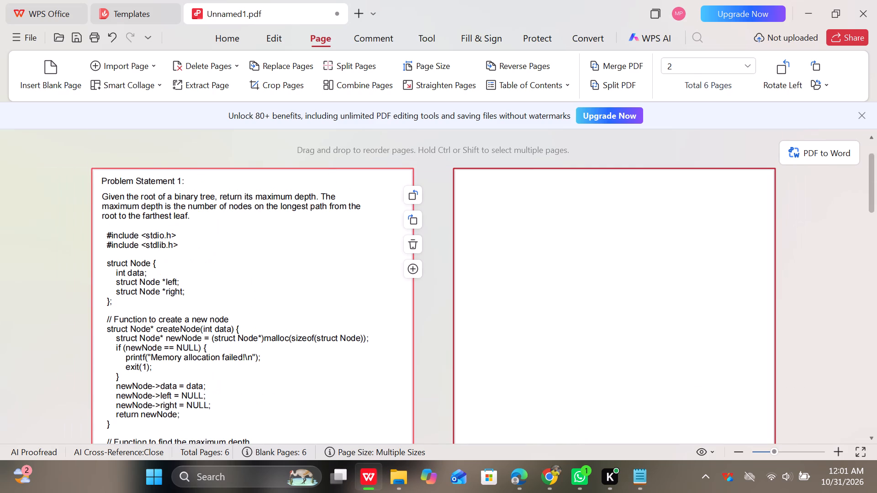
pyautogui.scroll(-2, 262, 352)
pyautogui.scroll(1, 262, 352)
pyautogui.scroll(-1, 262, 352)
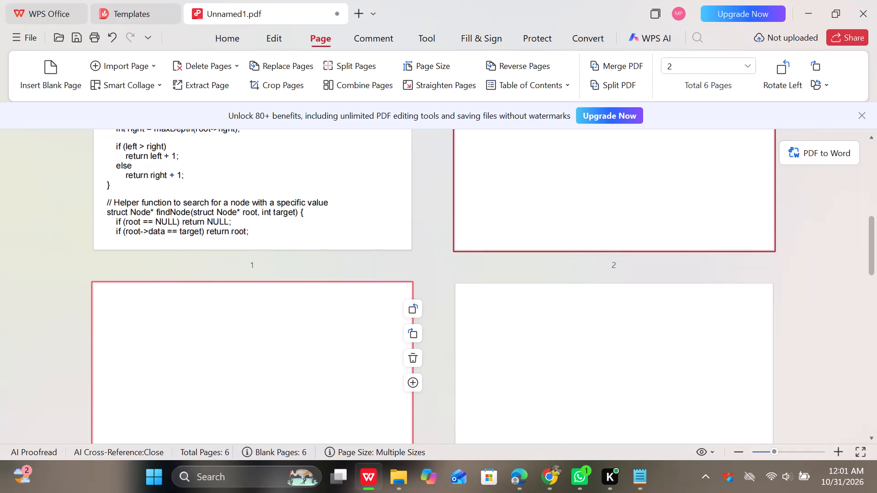
# Switch to Windows Settings and turn on the mobile hotspot.
pyautogui.click(768, 474)
pyautogui.click(843, 439)
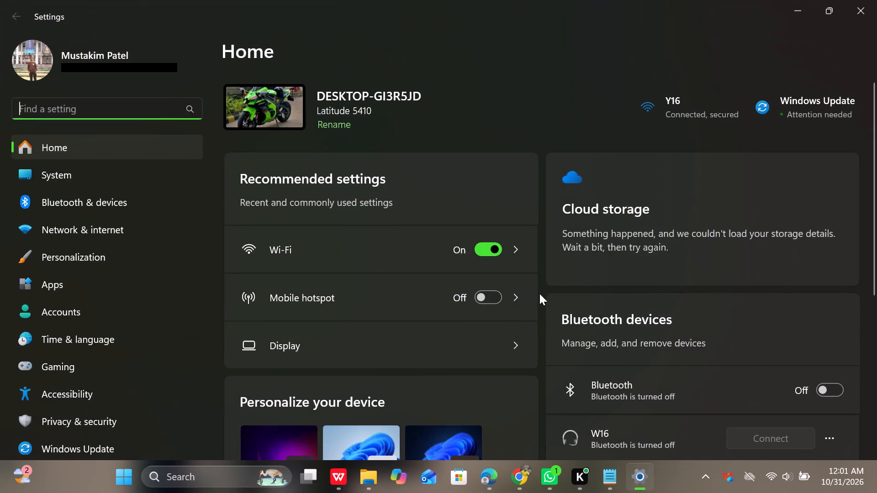
pyautogui.click(492, 299)
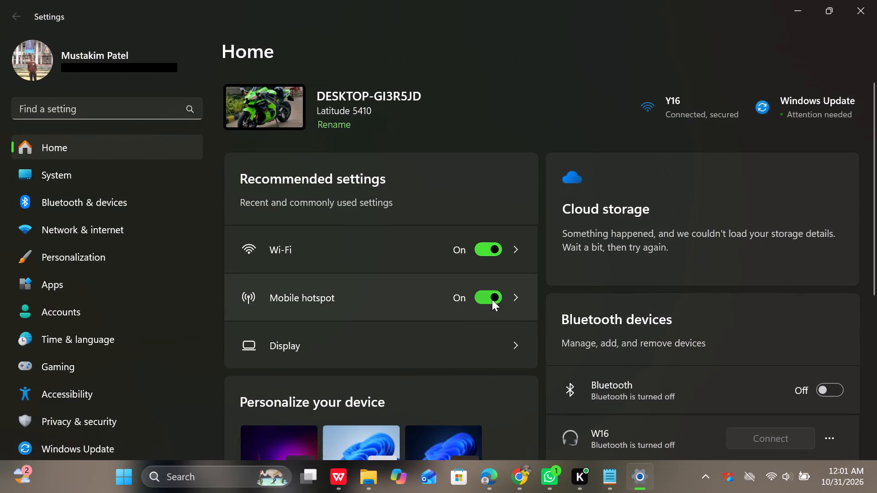
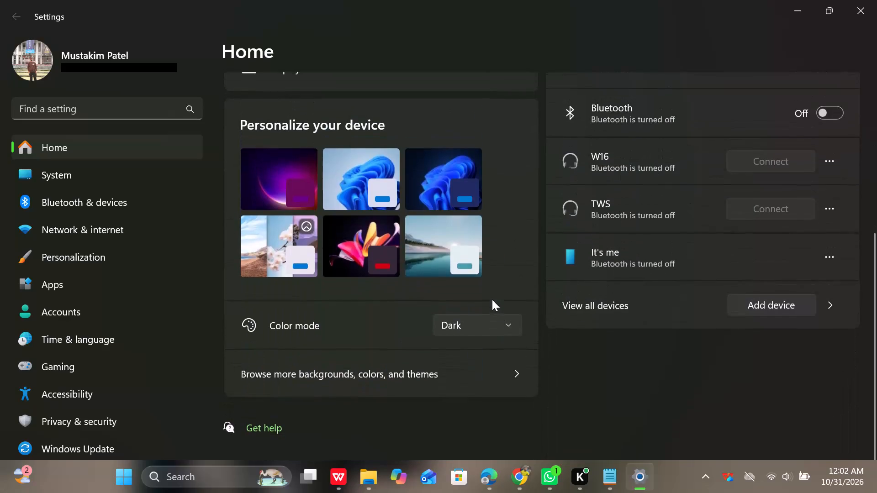
# Compare the end of page 1's code in WPS Office with code.txt in Notepad to locate the next line to copy.
pyautogui.click(339, 481)
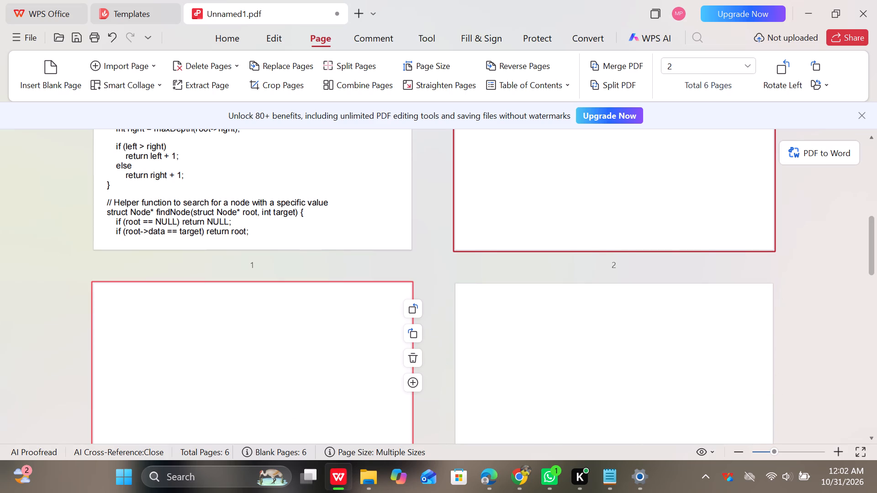
pyautogui.scroll(1, 495, 246)
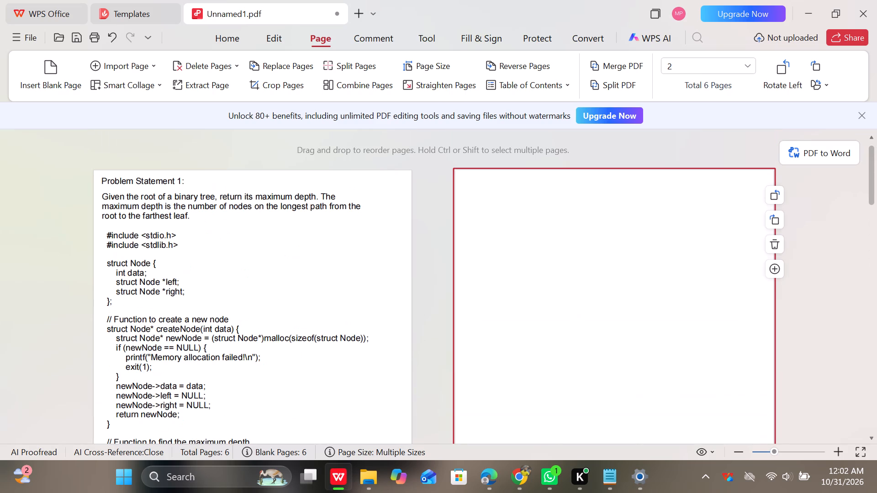
pyautogui.scroll(-1, 495, 246)
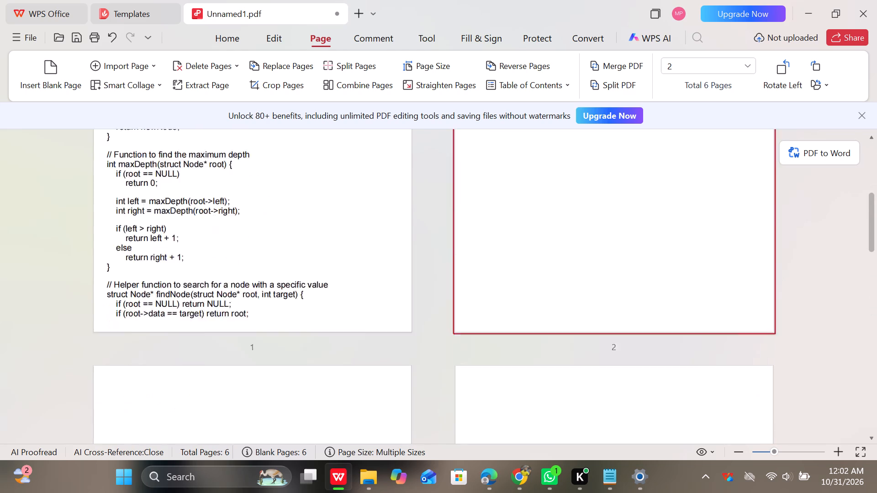
pyautogui.scroll(-1, 495, 246)
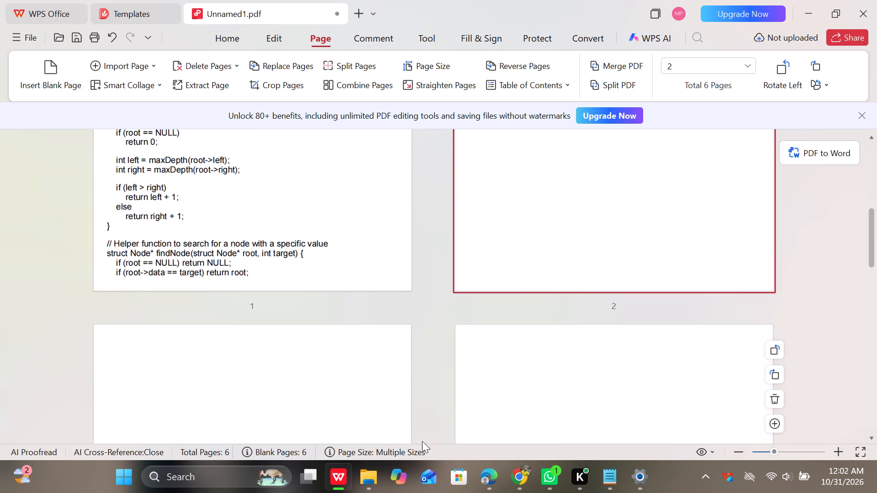
pyautogui.click(613, 466)
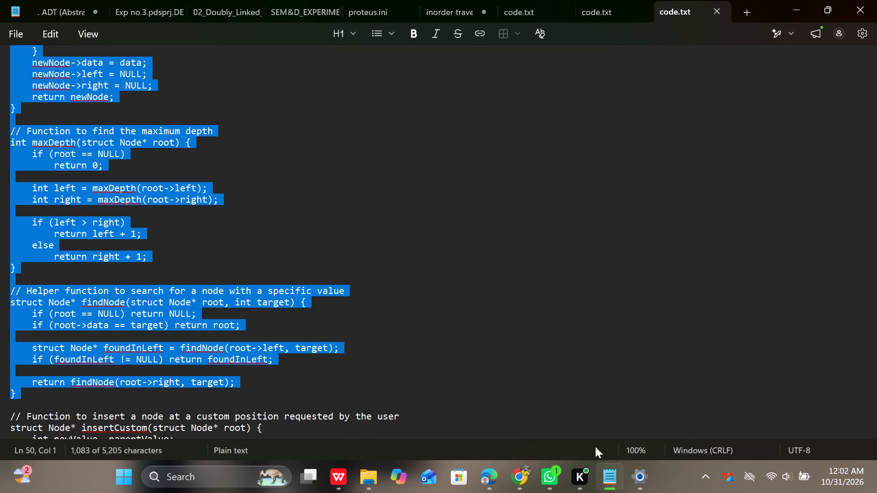
pyautogui.click(490, 320)
pyautogui.scroll(-5, 490, 320)
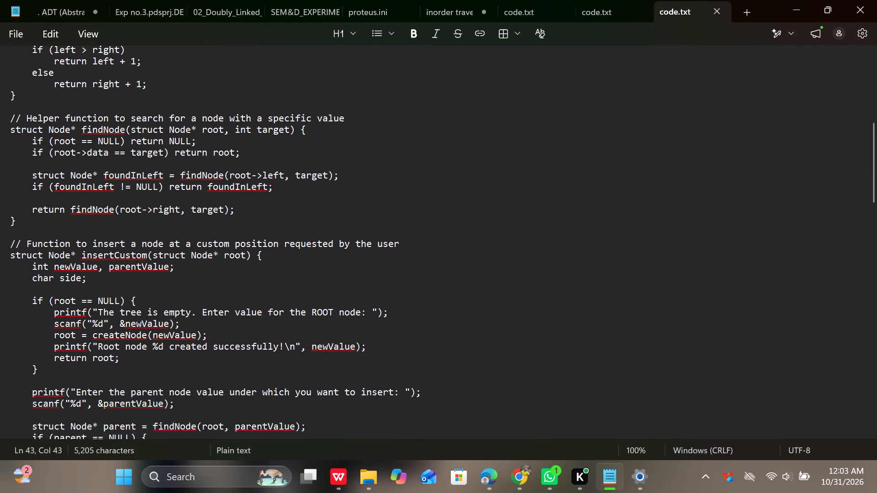
pyautogui.scroll(-2, 490, 320)
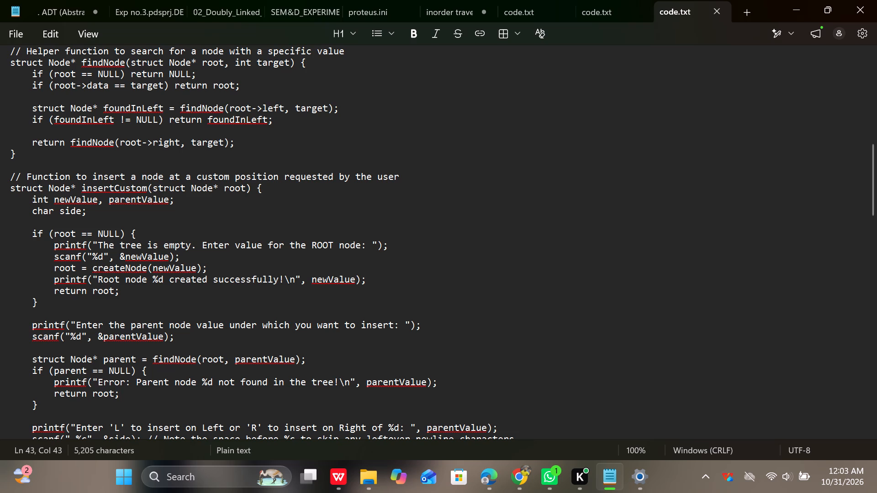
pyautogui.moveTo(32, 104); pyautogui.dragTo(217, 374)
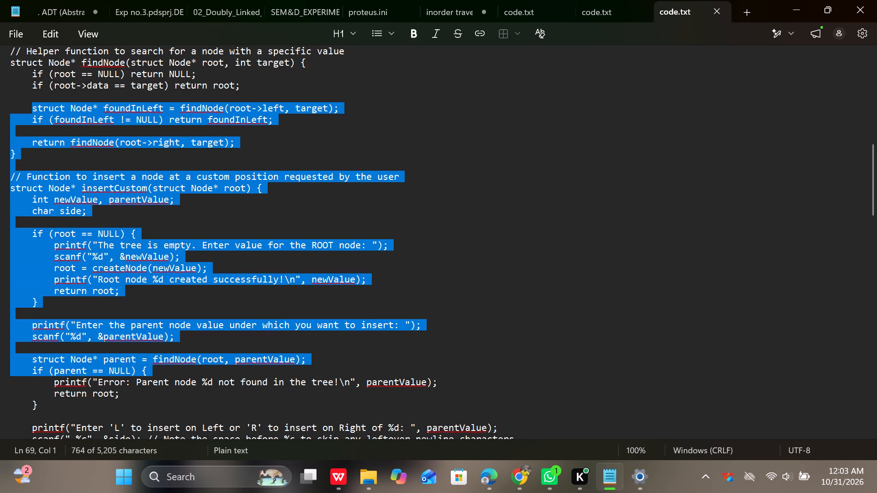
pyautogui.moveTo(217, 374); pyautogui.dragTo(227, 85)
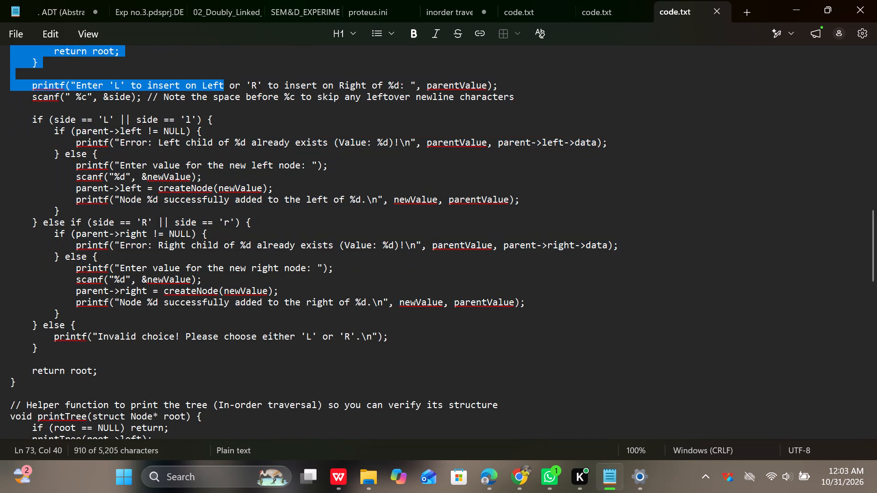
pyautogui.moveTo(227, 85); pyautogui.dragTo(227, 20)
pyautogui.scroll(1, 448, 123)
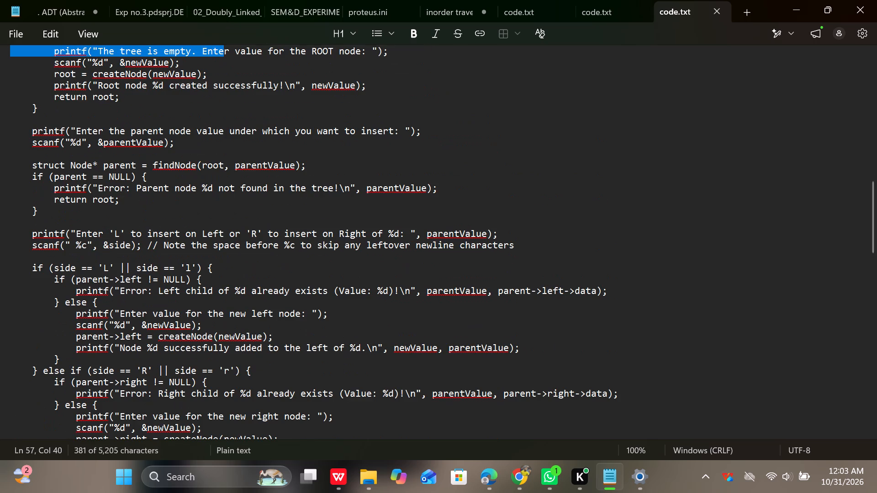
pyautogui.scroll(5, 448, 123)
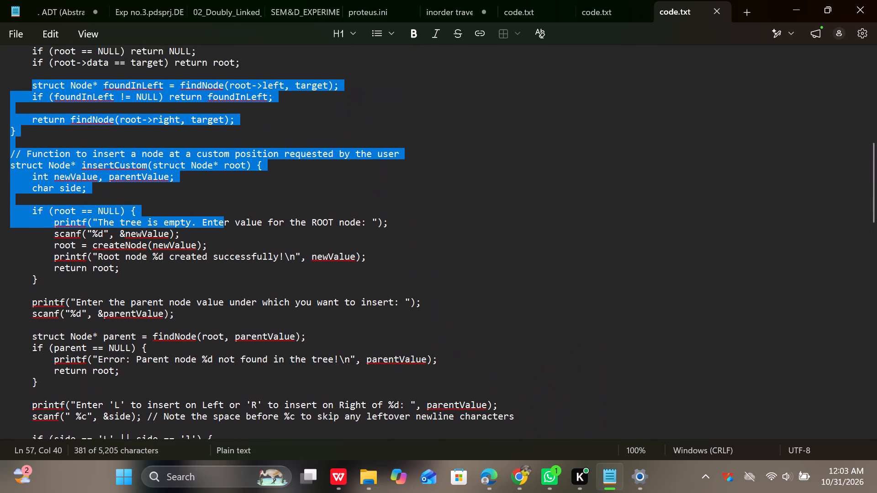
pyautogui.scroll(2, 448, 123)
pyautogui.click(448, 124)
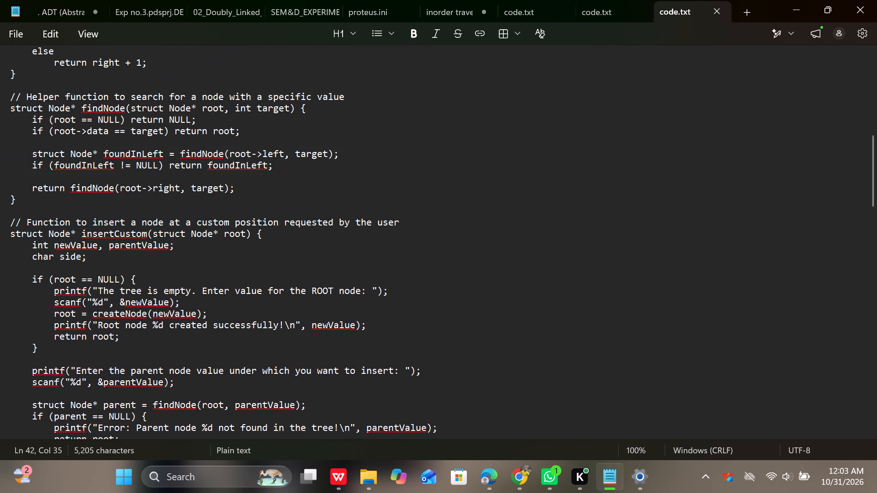
# Copy the code in code.txt from "struct Node* foundInLeft" through the closing brace of the "if (parent == NULL)" block.
pyautogui.moveTo(31, 152); pyautogui.dragTo(51, 165)
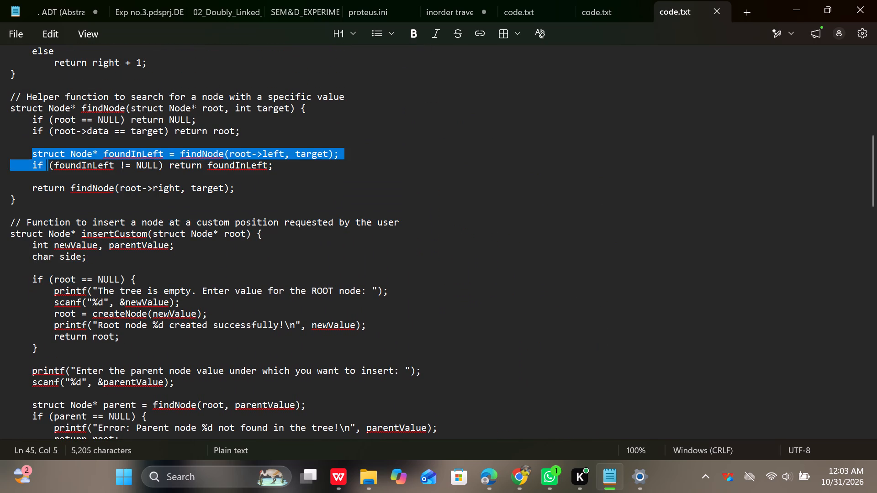
pyautogui.moveTo(51, 165); pyautogui.dragTo(244, 363)
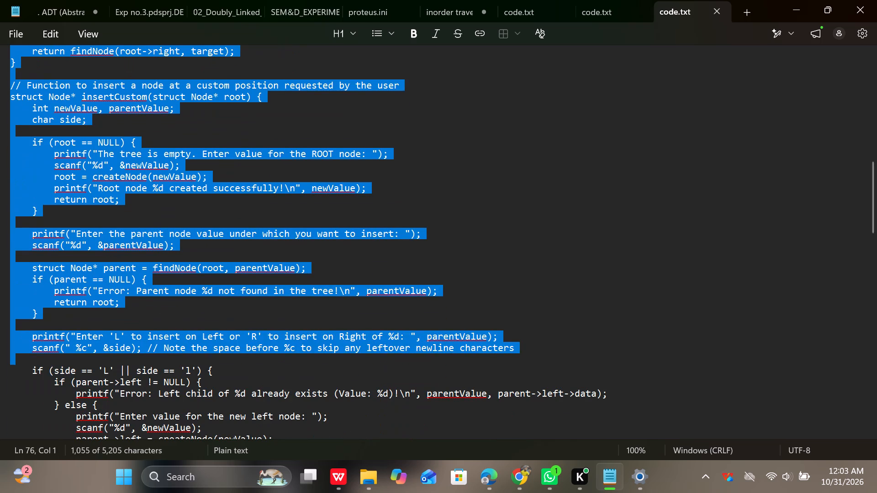
pyautogui.moveTo(244, 363); pyautogui.dragTo(303, 325)
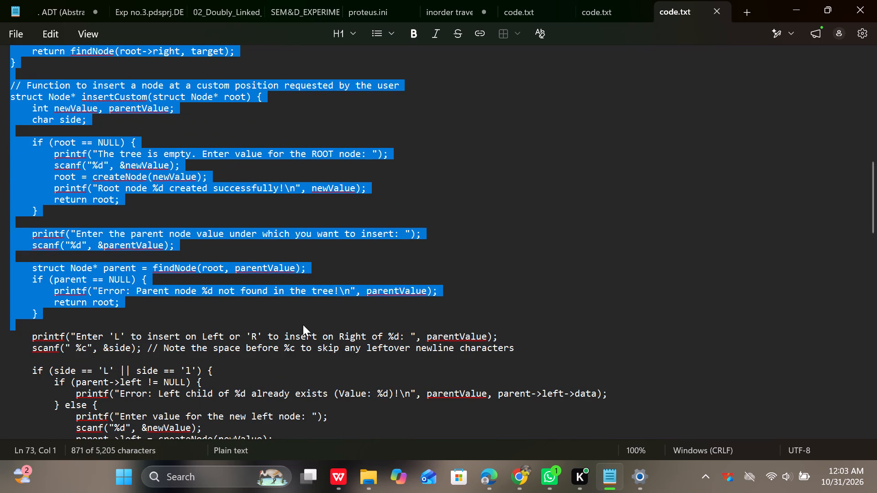
pyautogui.hotkey('ctrl', 'c')
# In WPS Office, paste the copied code as new text near the top of the blank page 2.
pyautogui.click(333, 469)
pyautogui.scroll(1, 483, 374)
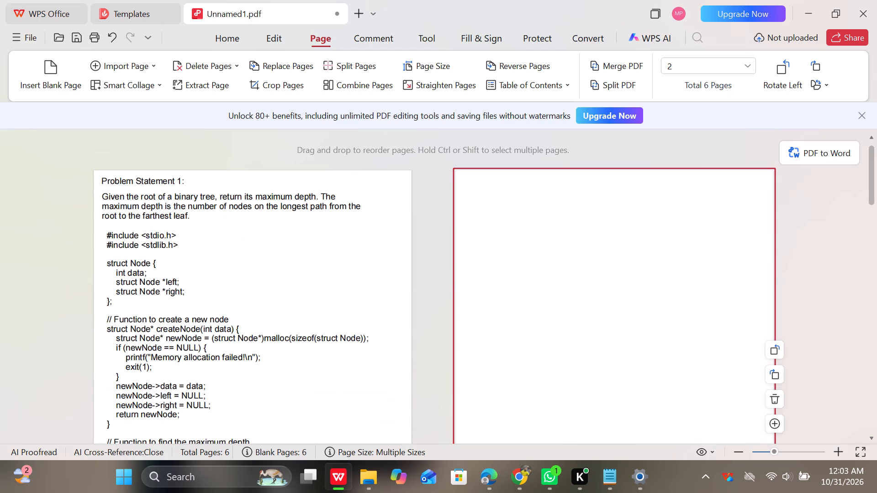
pyautogui.click(473, 187)
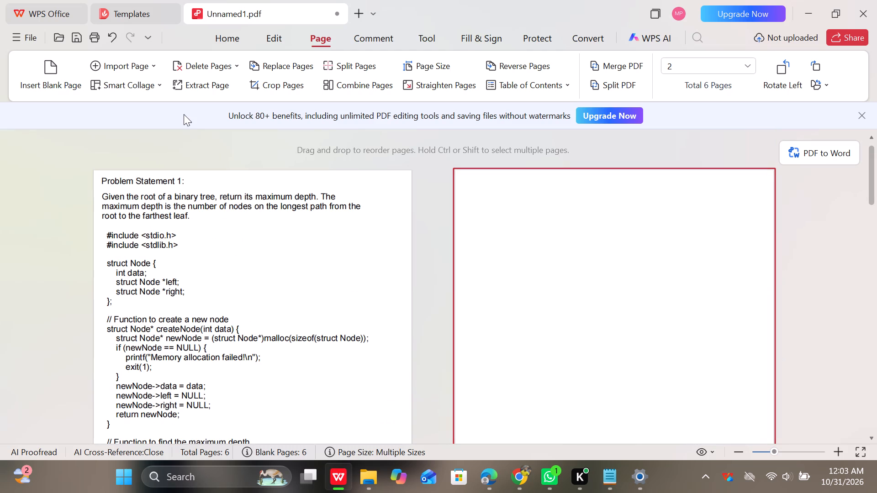
pyautogui.click(231, 32)
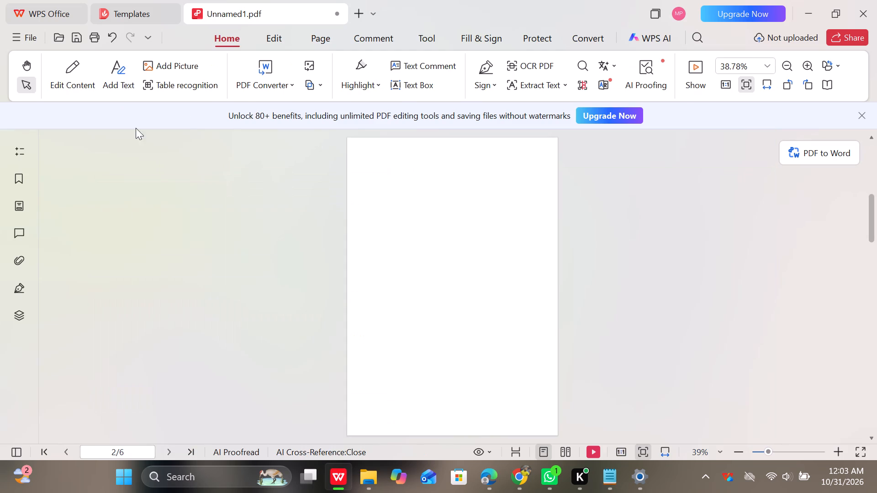
pyautogui.click(370, 157)
pyautogui.click(91, 66)
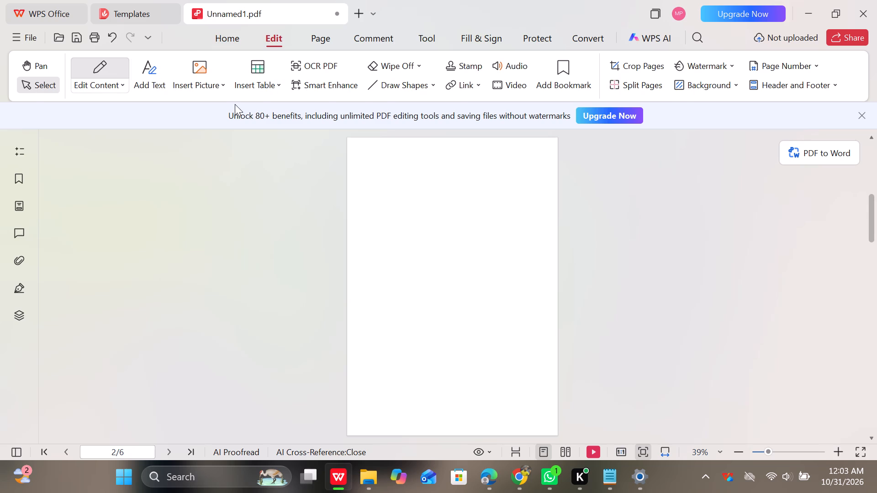
pyautogui.click(376, 157)
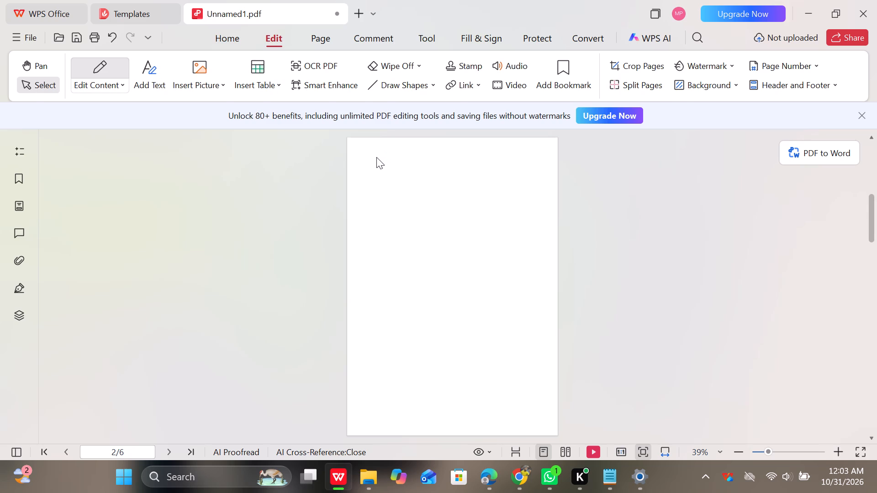
pyautogui.click(376, 157)
pyautogui.click(365, 154)
pyautogui.click(365, 154)
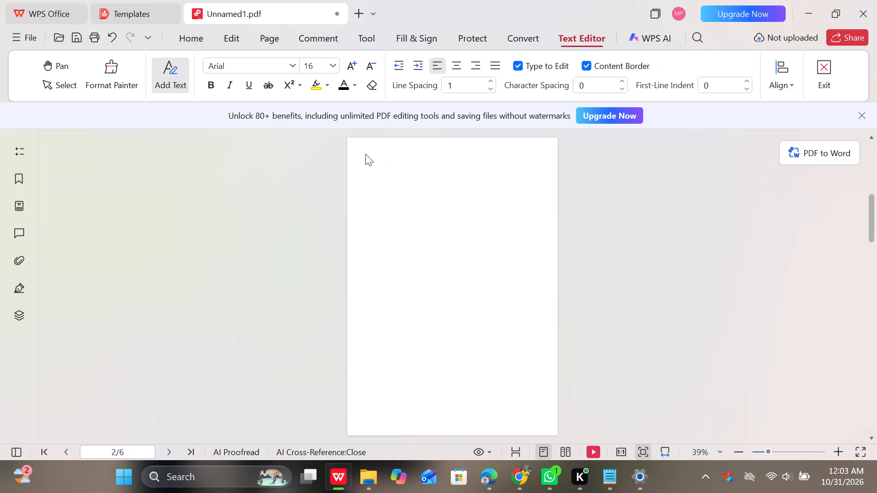
pyautogui.hotkey('ctrl', 'v')
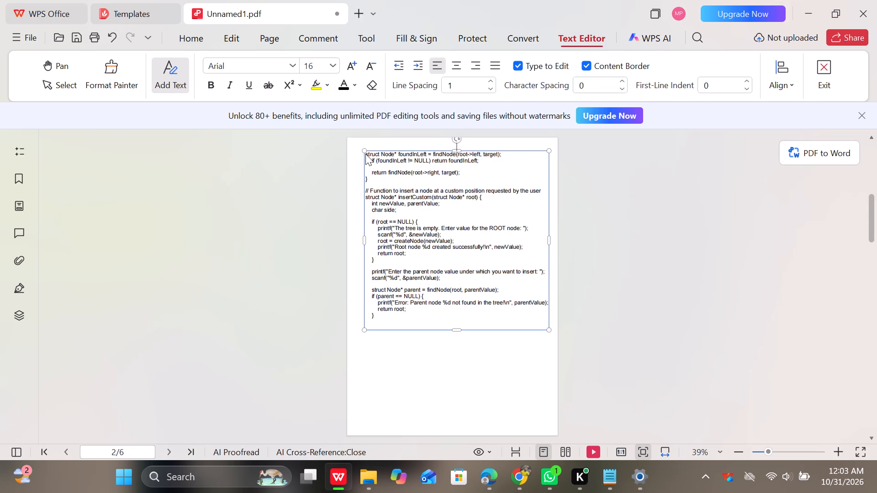
# Move the pasted code's text box closer to the top-left corner of page 2 and deselect it.
pyautogui.moveTo(364, 152); pyautogui.dragTo(353, 148)
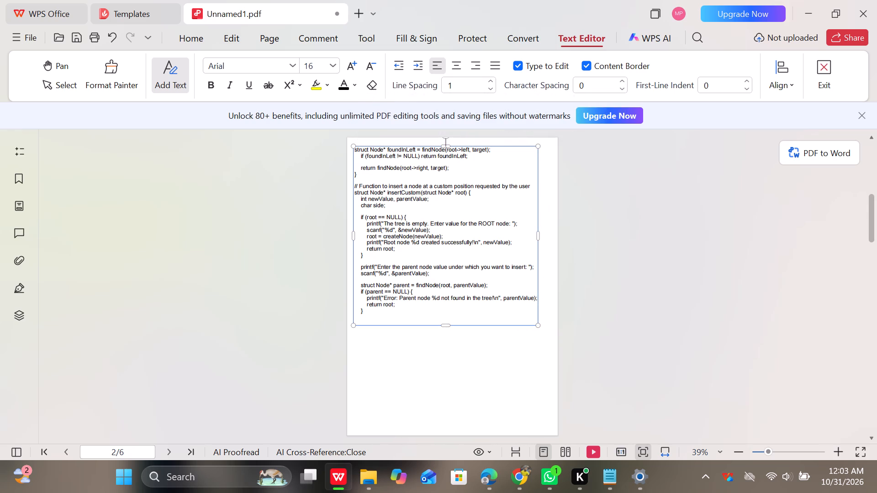
pyautogui.click(470, 366)
pyautogui.click(470, 366)
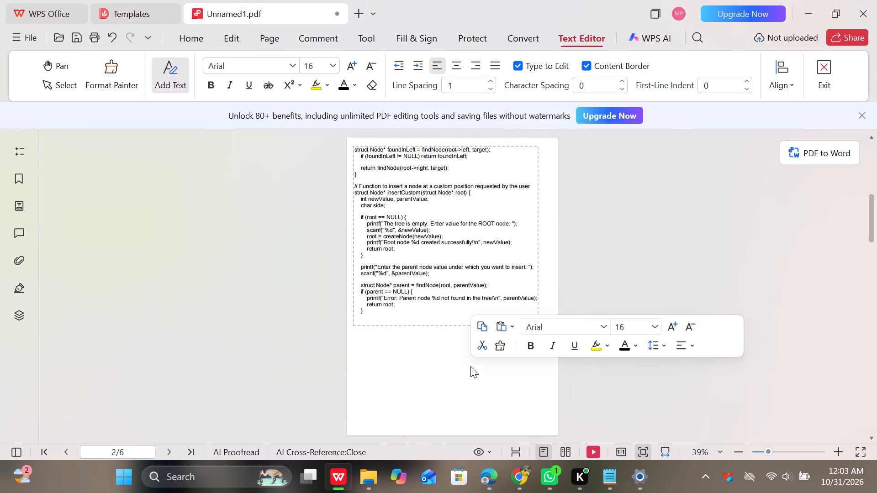
pyautogui.click(612, 388)
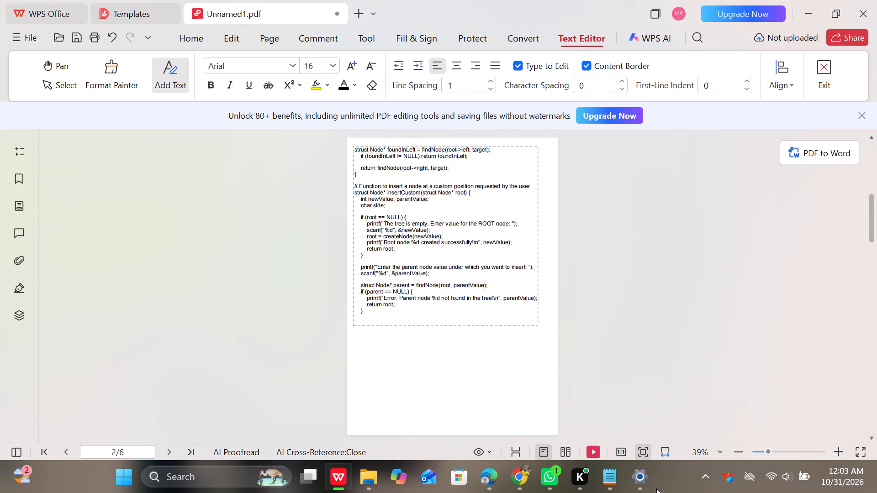
# In Notepad's code.txt, copy the code from printf("Enter 'L' to insert on Left…") through the brace closing the left-child else block.
pyautogui.click(606, 475)
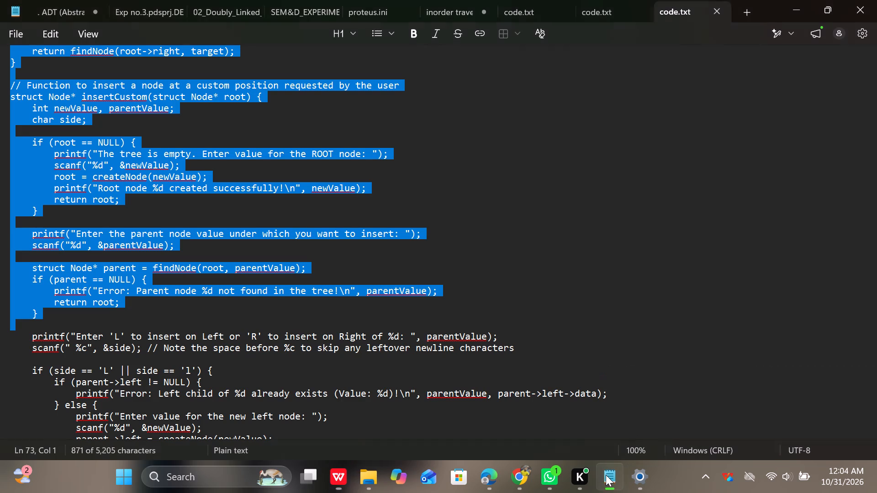
pyautogui.scroll(-2, 626, 251)
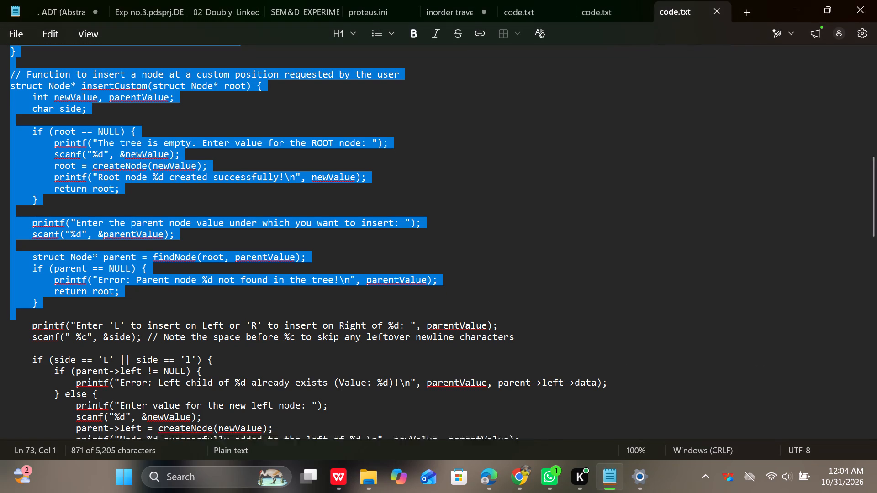
pyautogui.scroll(-4, 626, 251)
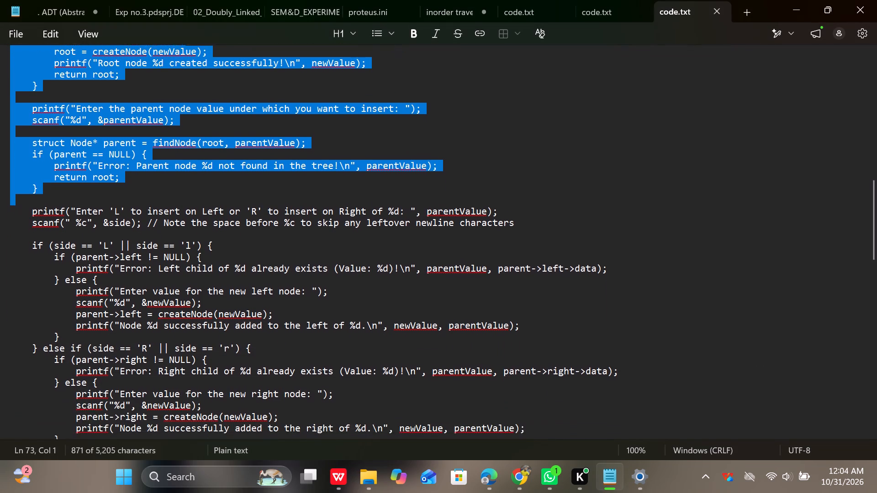
pyautogui.scroll(-2, 626, 251)
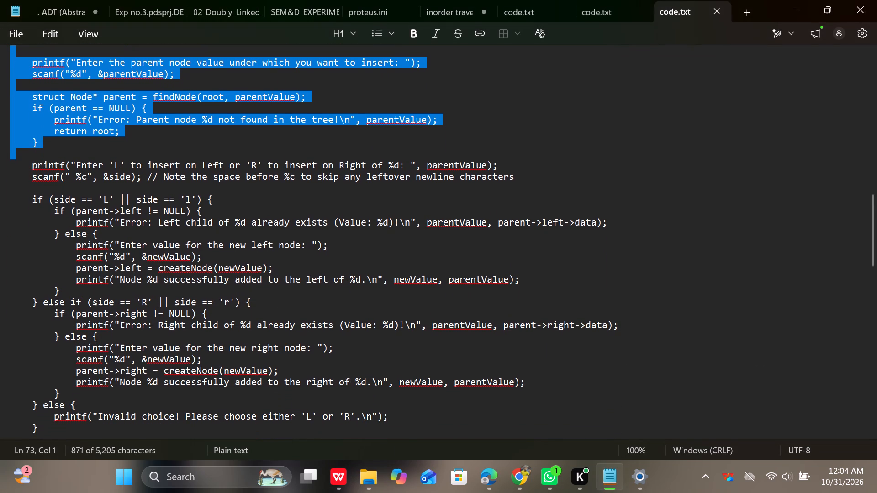
pyautogui.click(348, 473)
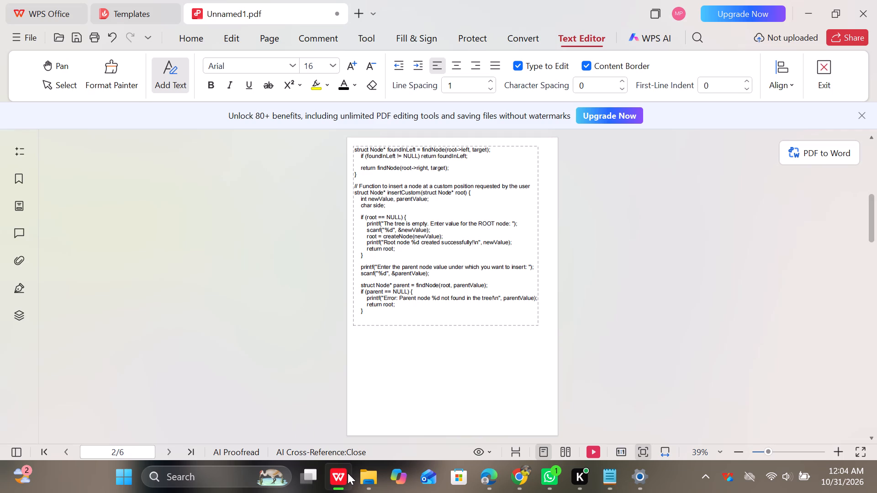
pyautogui.click(608, 477)
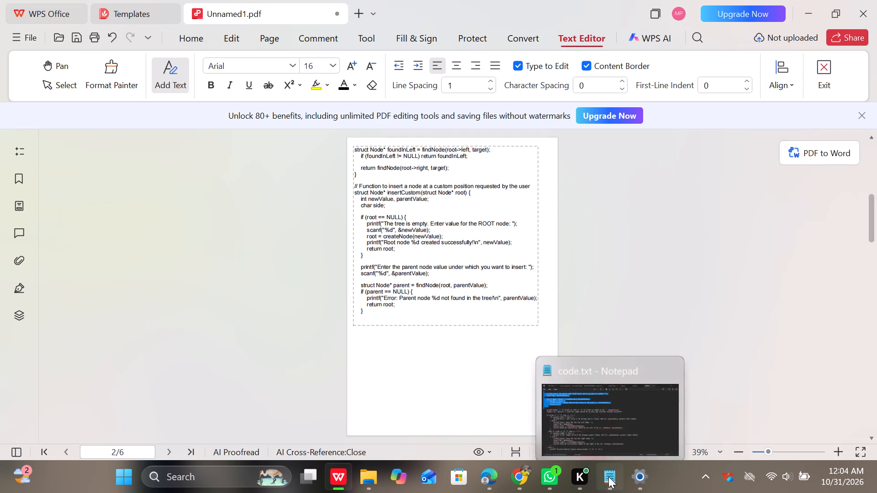
pyautogui.click(721, 175)
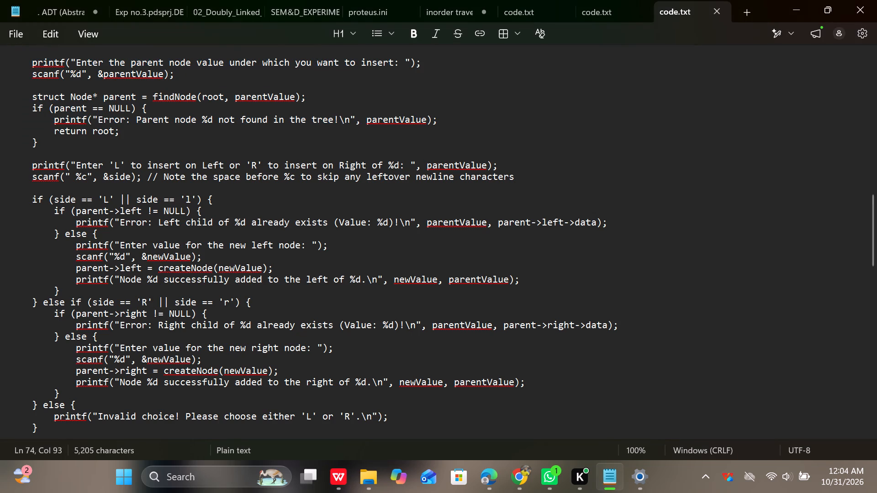
pyautogui.moveTo(27, 161); pyautogui.dragTo(212, 267)
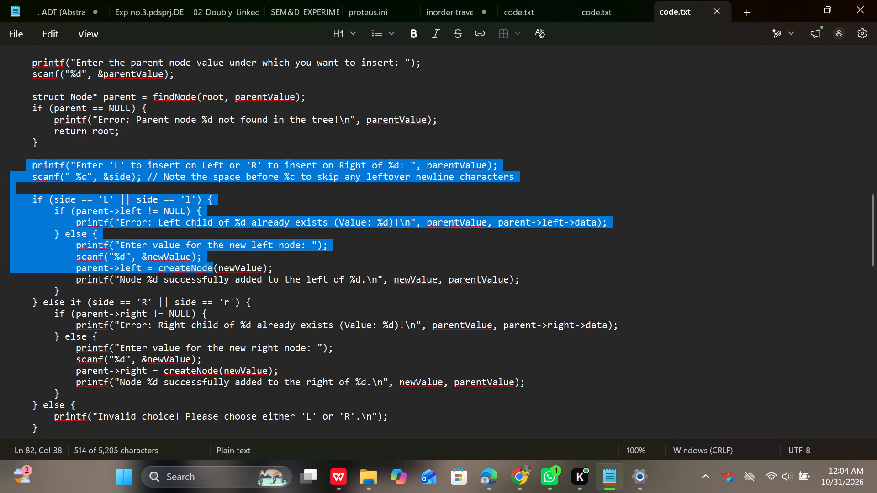
pyautogui.moveTo(212, 267); pyautogui.dragTo(246, 281)
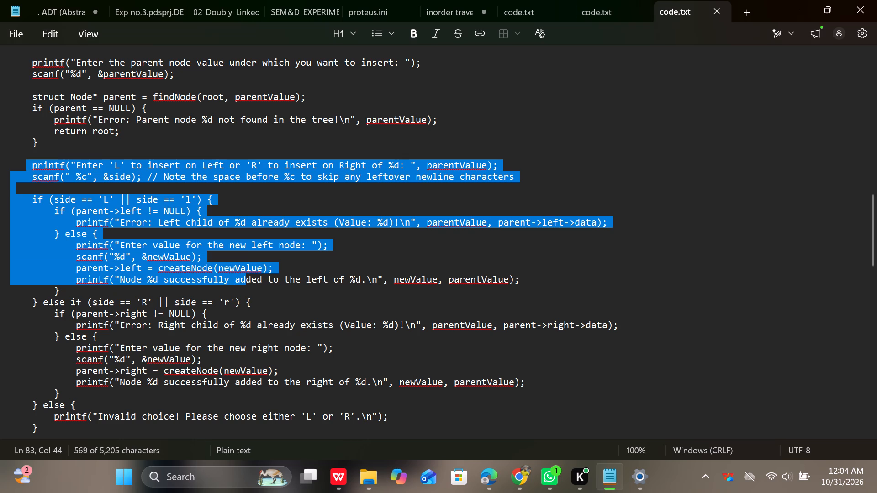
pyautogui.moveTo(246, 281); pyautogui.dragTo(406, 288)
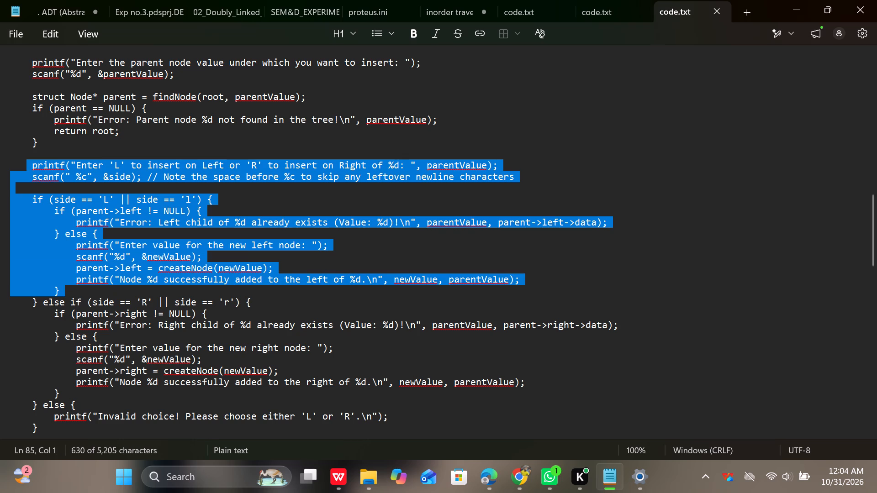
pyautogui.moveTo(406, 288); pyautogui.dragTo(581, 285)
pyautogui.moveTo(581, 285); pyautogui.dragTo(580, 285)
pyautogui.hotkey('ctrl', 'c')
pyautogui.hotkey('ctrl', 'c')
# In WPS Office, move the existing code text box on page 2 slightly closer to the page's top-left corner and deselect it.
pyautogui.click(342, 474)
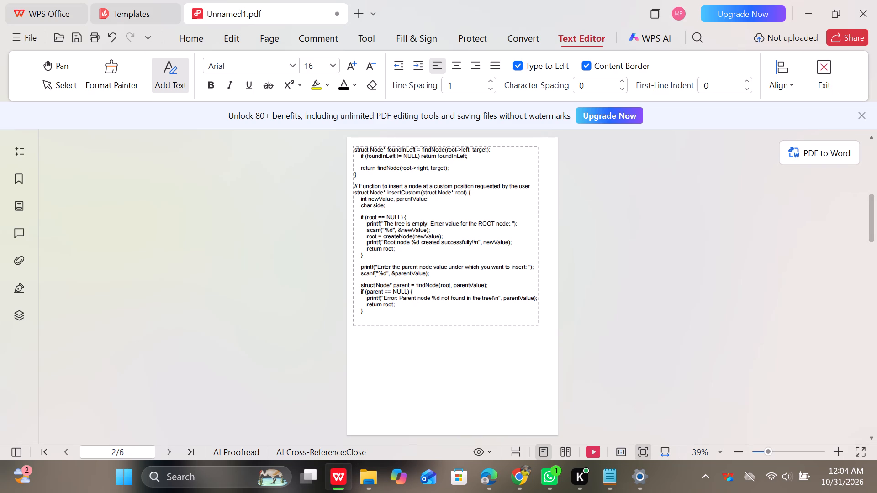
pyautogui.click(366, 337)
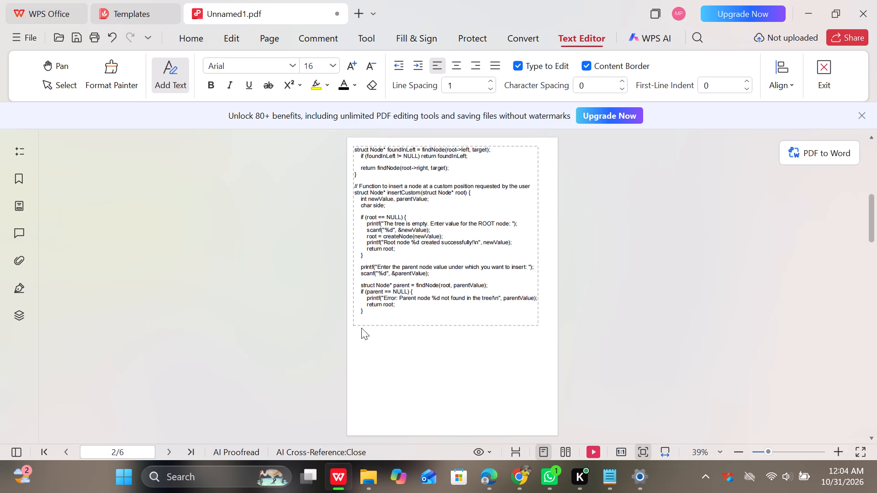
pyautogui.click(361, 328)
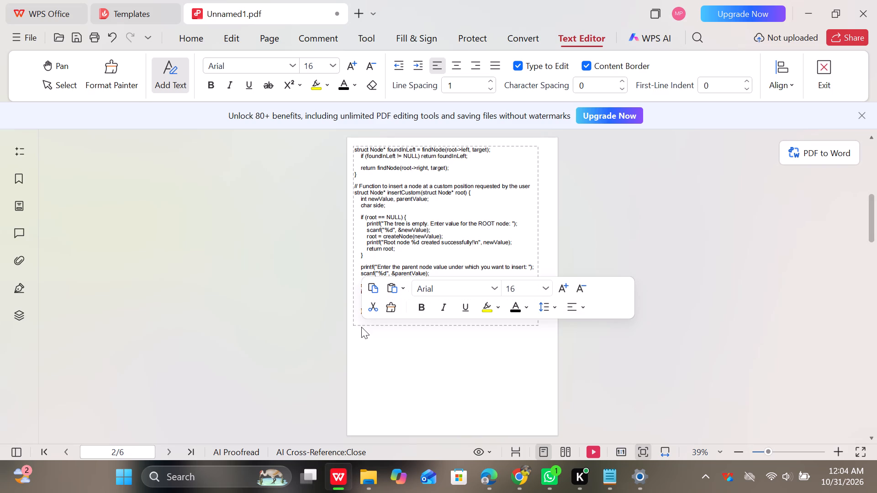
pyautogui.click(361, 327)
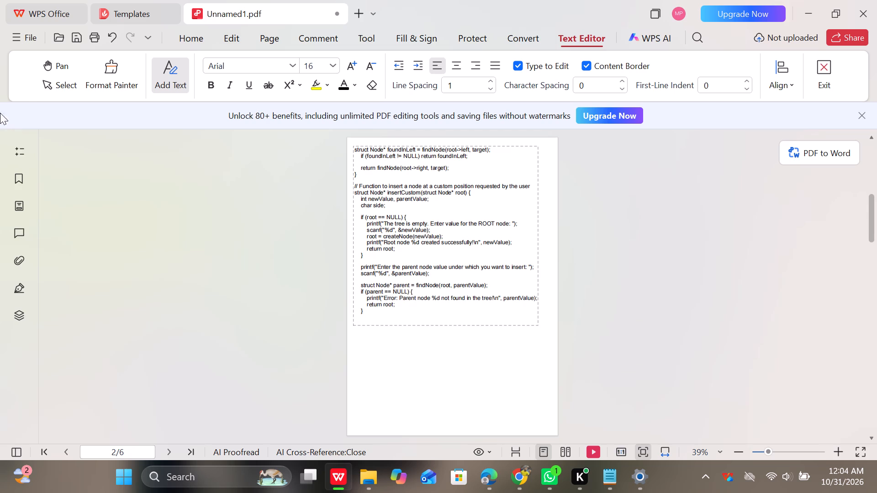
pyautogui.click(59, 85)
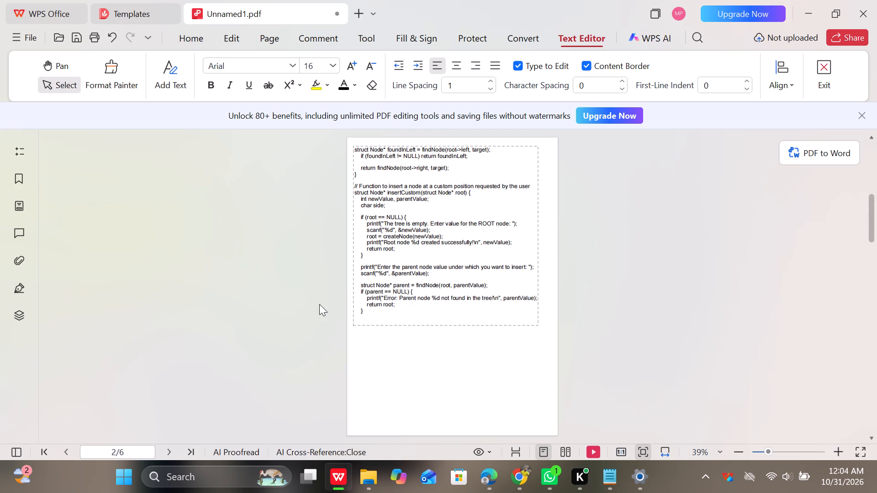
pyautogui.click(359, 331)
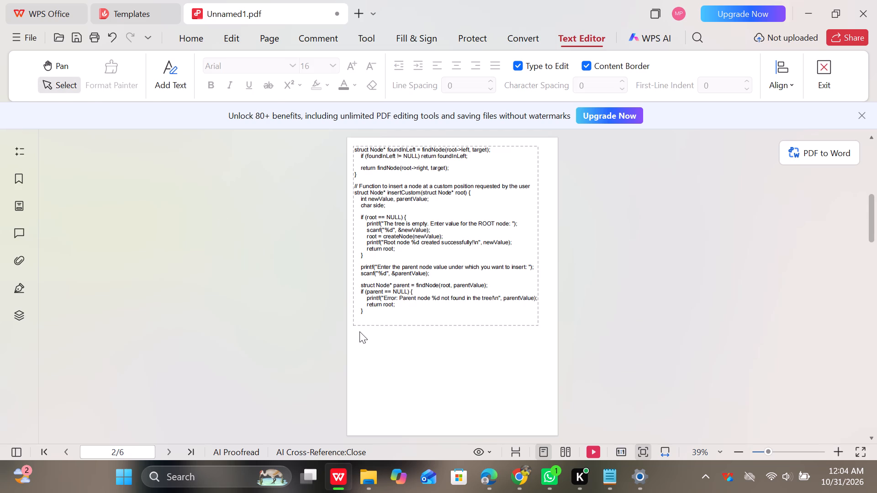
pyautogui.click(366, 325)
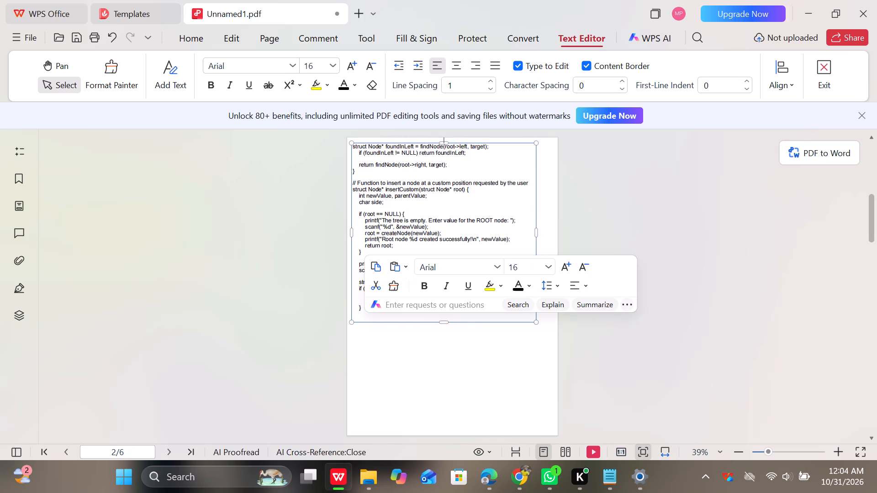
pyautogui.click(407, 377)
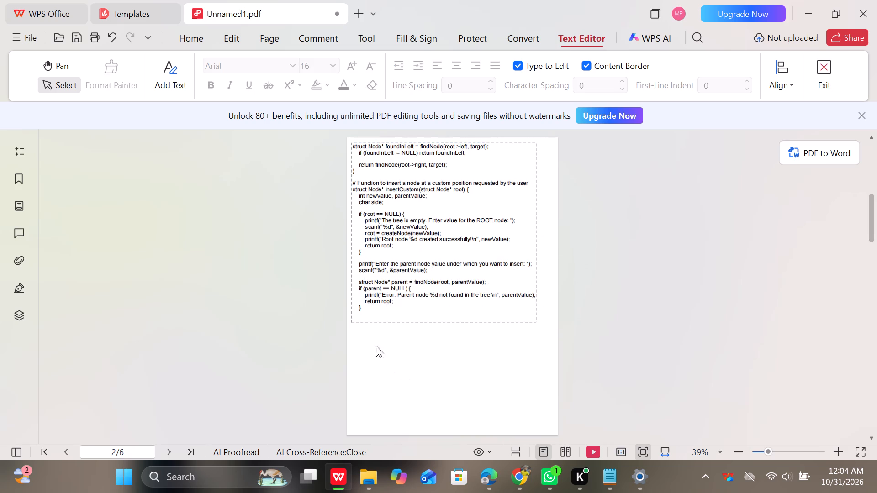
# Paste the copied code as new text directly below the existing code block on page 2.
pyautogui.click(358, 327)
pyautogui.click(358, 327)
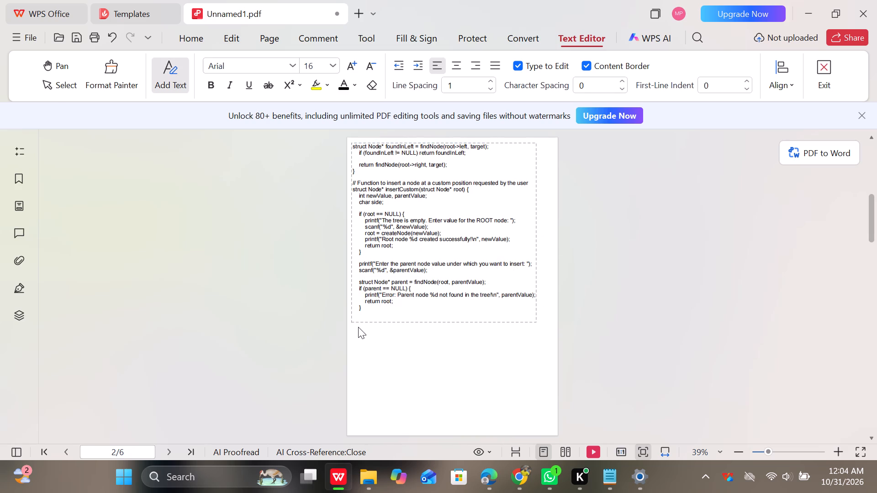
pyautogui.click(358, 327)
pyautogui.hotkey('ctrl', 'v')
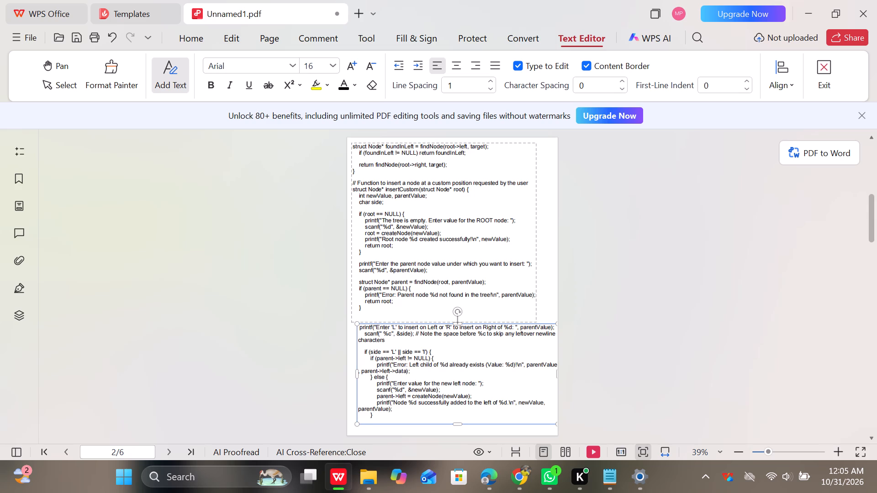
# Move the newly pasted code's text box slightly left and up against the block above, and deselect it.
pyautogui.moveTo(457, 322); pyautogui.dragTo(449, 321)
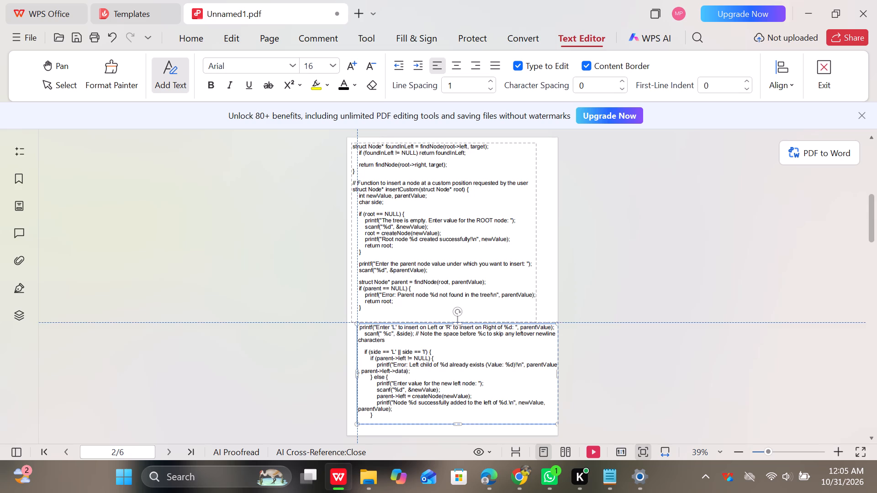
pyautogui.moveTo(449, 321); pyautogui.dragTo(444, 322)
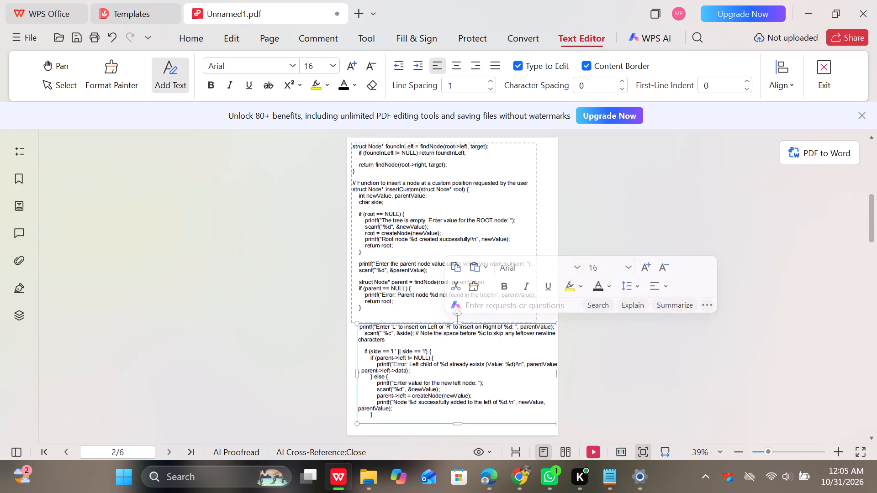
pyautogui.click(356, 324)
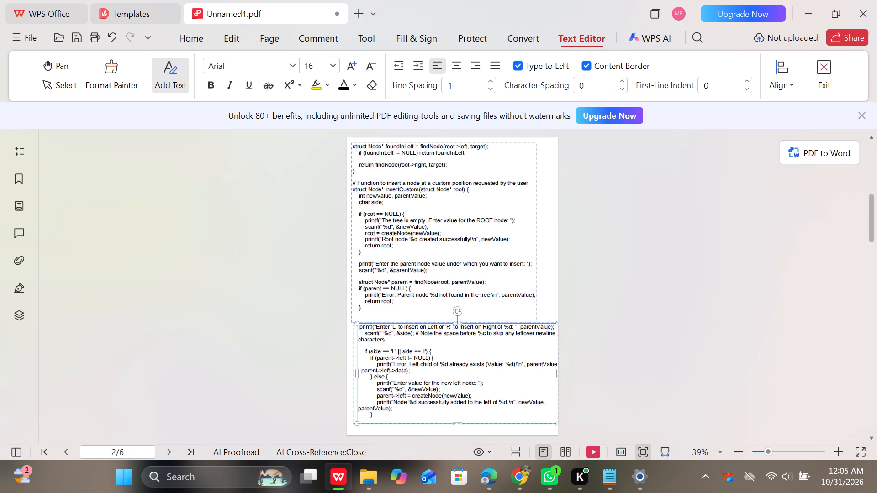
pyautogui.click(299, 337)
pyautogui.moveTo(299, 337); pyautogui.dragTo(375, 432)
pyautogui.click(375, 432)
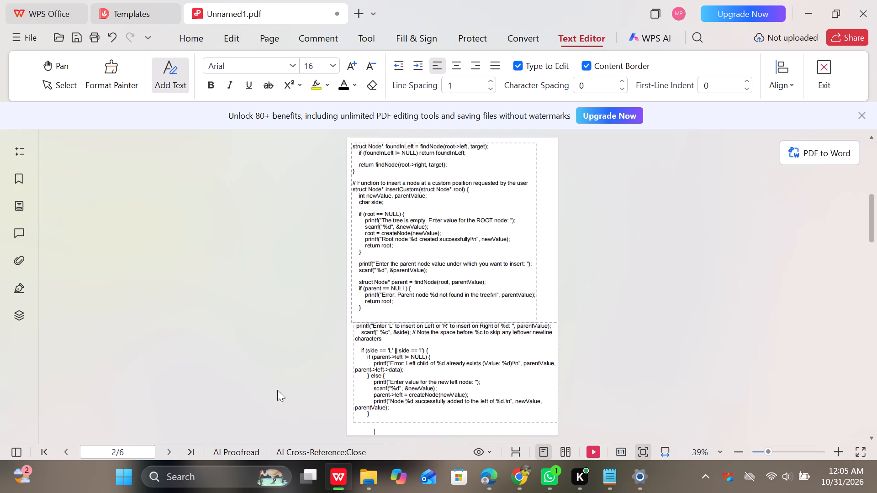
# Narrow the lower code text box from its right edge to nearly match the width of the block above.
pyautogui.click(553, 329)
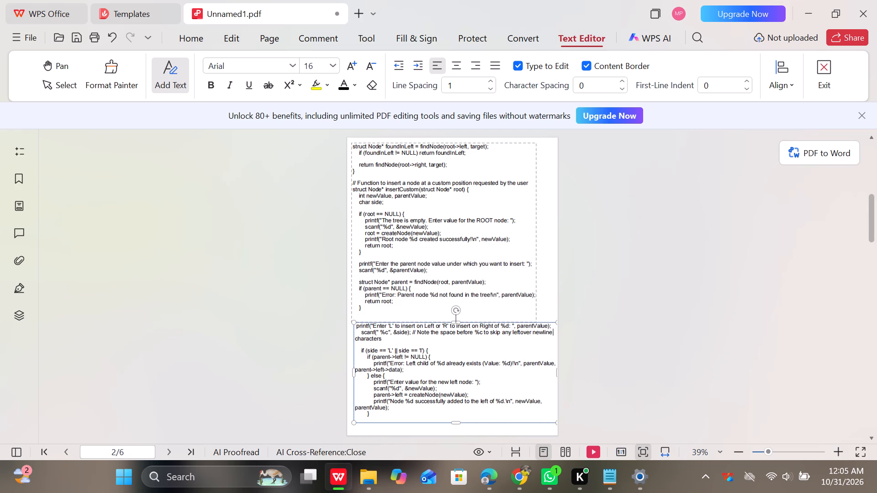
pyautogui.moveTo(558, 372); pyautogui.dragTo(549, 372)
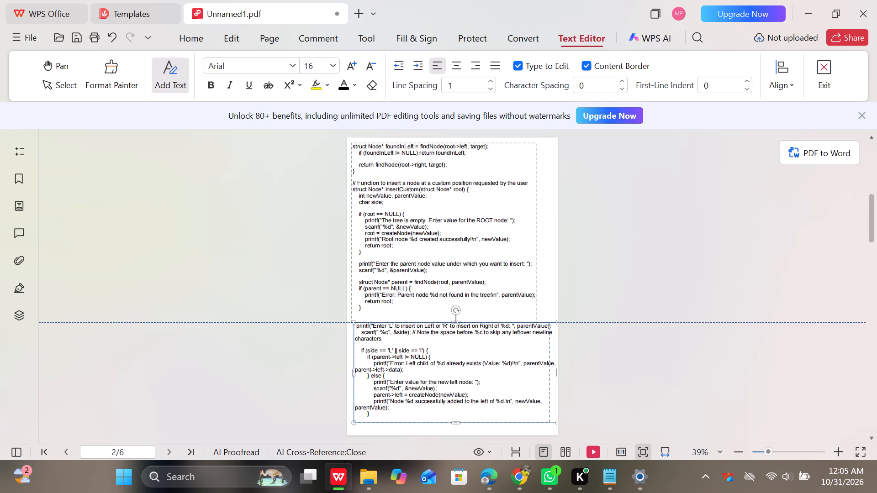
pyautogui.moveTo(549, 372); pyautogui.dragTo(544, 372)
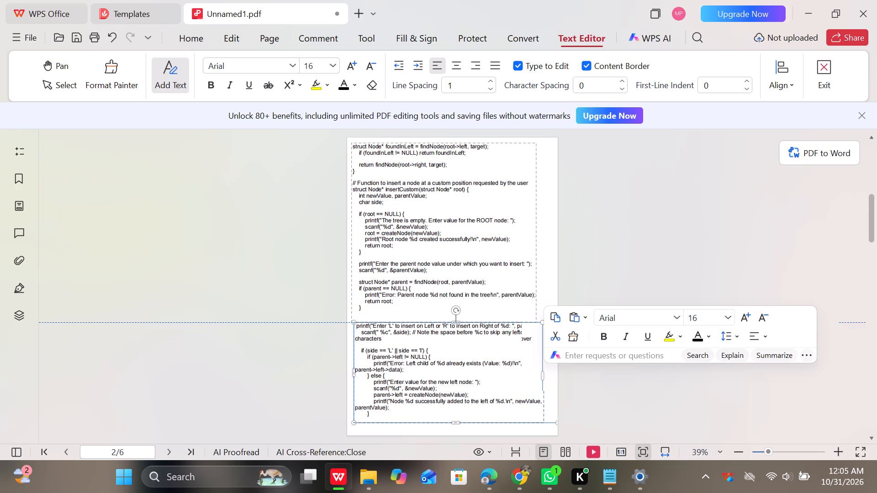
pyautogui.moveTo(544, 372); pyautogui.dragTo(533, 373)
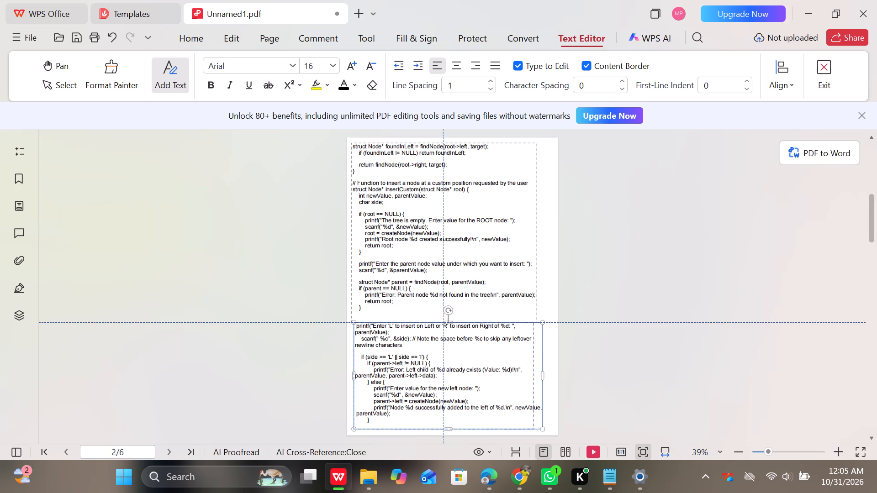
pyautogui.moveTo(533, 373); pyautogui.dragTo(538, 371)
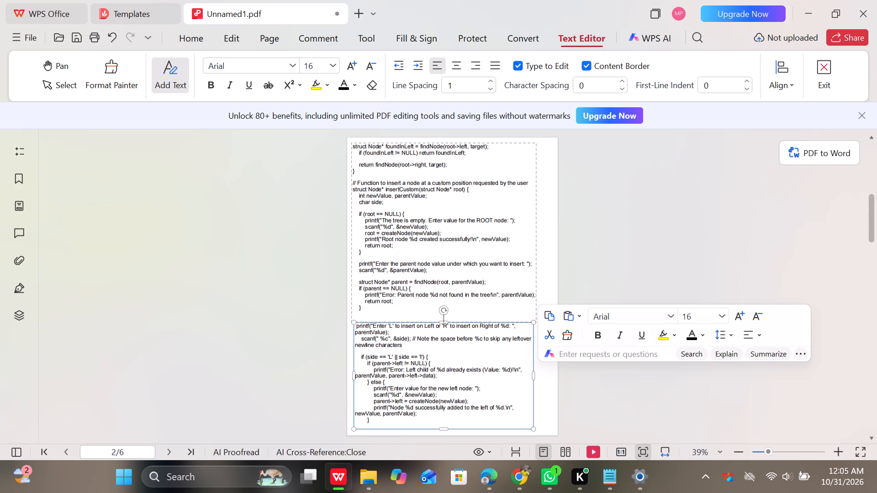
pyautogui.click(581, 396)
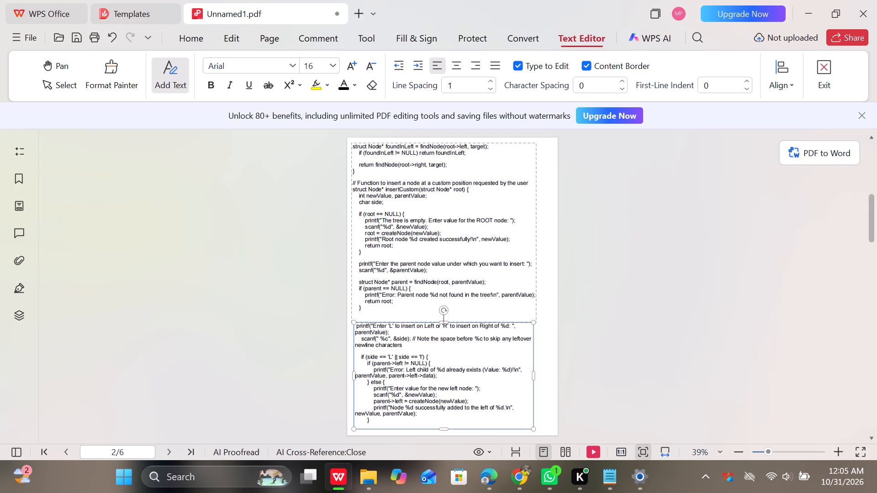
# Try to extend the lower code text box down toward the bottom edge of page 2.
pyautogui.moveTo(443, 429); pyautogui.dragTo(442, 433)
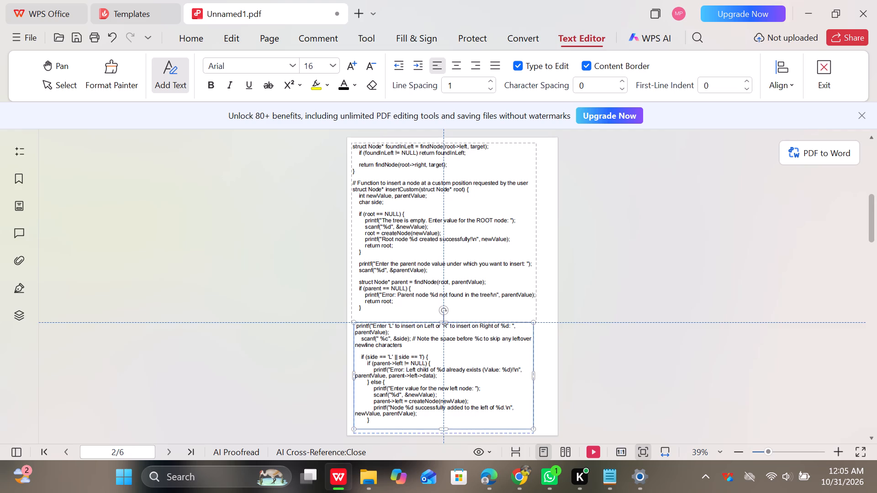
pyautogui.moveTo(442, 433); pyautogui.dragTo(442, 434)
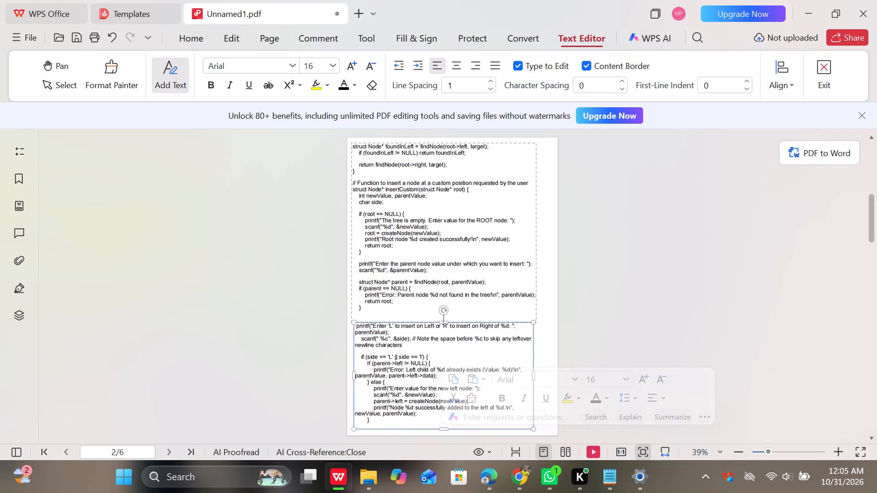
# Pull the top edge of the lower code text box up to close the gap beneath the upper code block.
pyautogui.moveTo(443, 320); pyautogui.dragTo(444, 314)
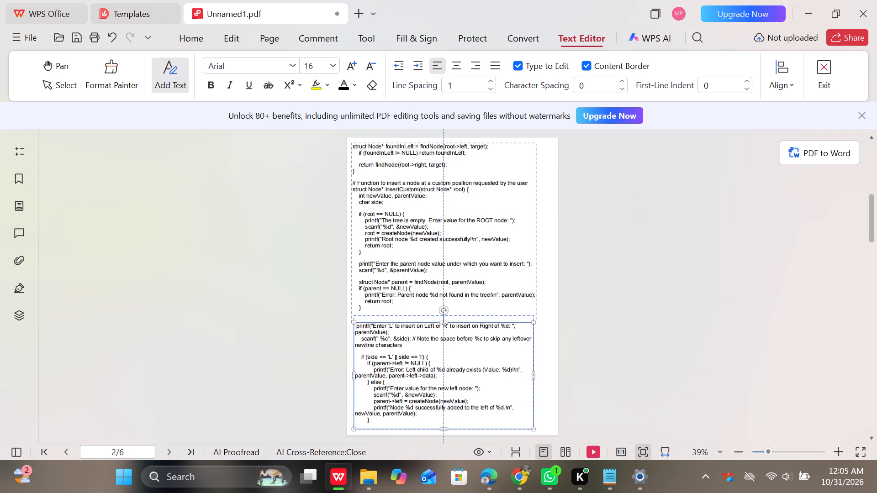
pyautogui.moveTo(444, 314); pyautogui.dragTo(445, 315)
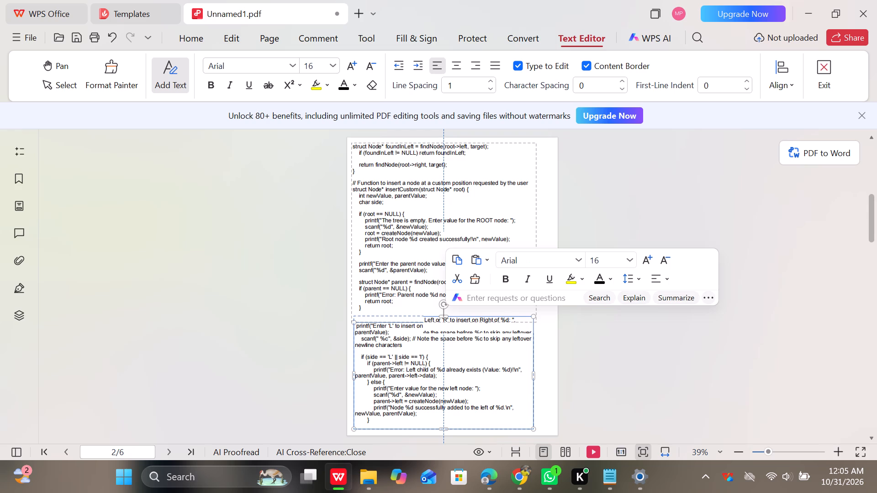
pyautogui.click(445, 315)
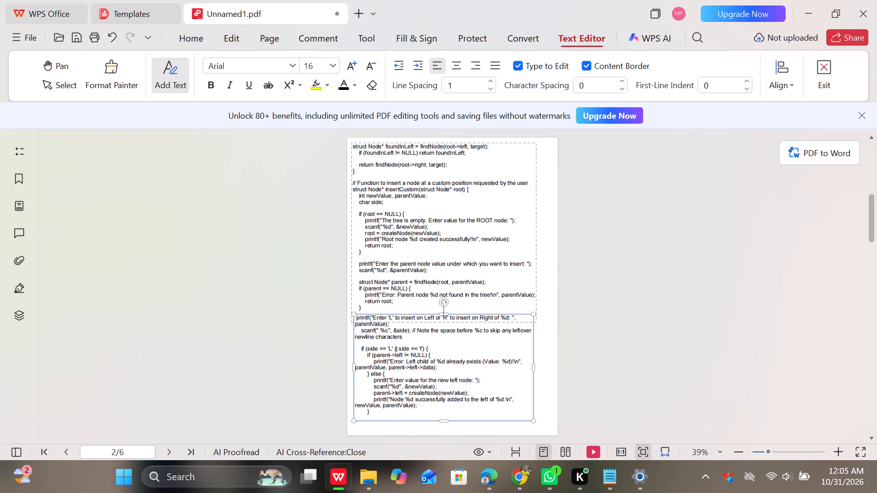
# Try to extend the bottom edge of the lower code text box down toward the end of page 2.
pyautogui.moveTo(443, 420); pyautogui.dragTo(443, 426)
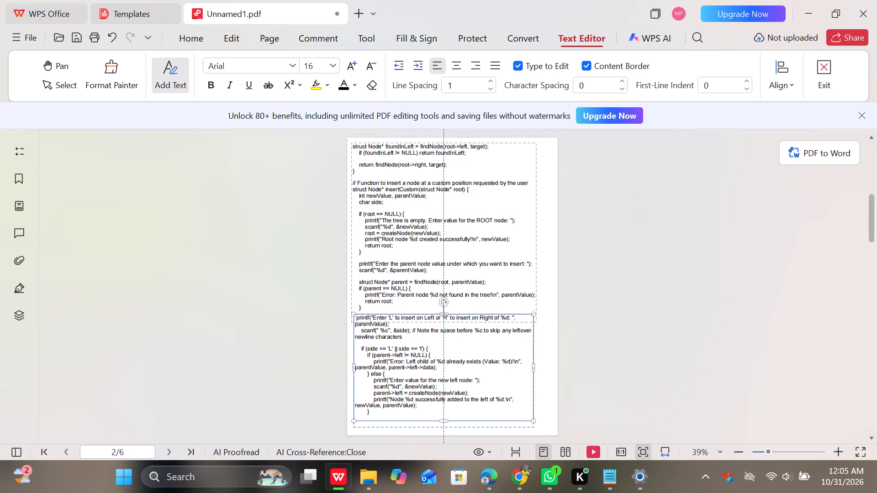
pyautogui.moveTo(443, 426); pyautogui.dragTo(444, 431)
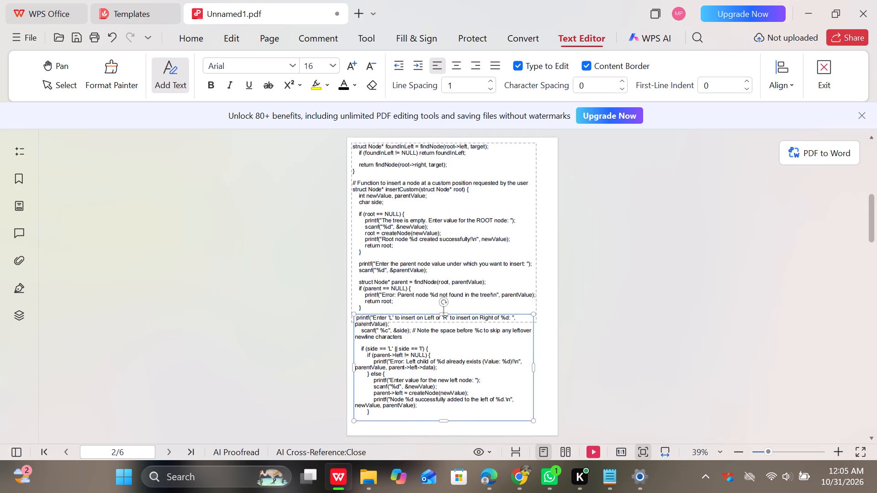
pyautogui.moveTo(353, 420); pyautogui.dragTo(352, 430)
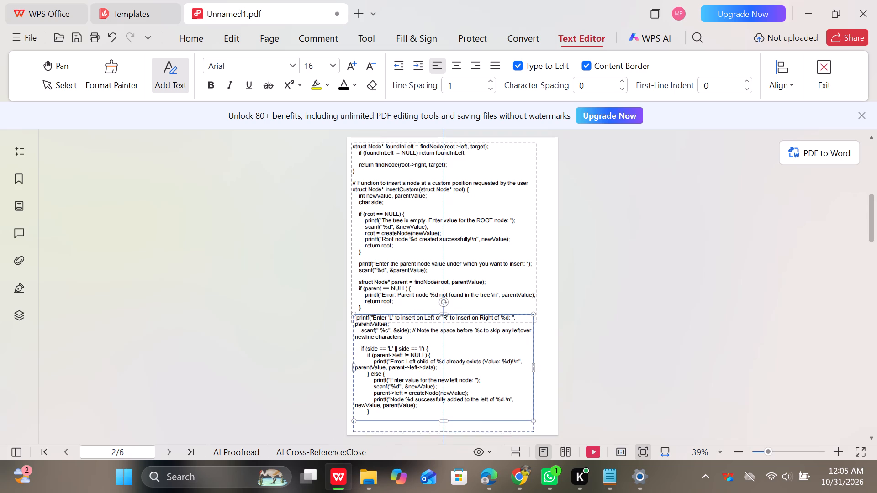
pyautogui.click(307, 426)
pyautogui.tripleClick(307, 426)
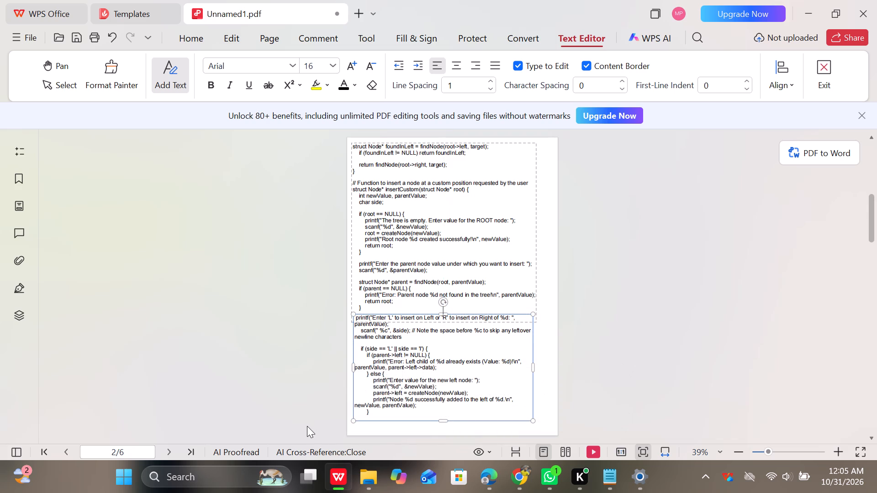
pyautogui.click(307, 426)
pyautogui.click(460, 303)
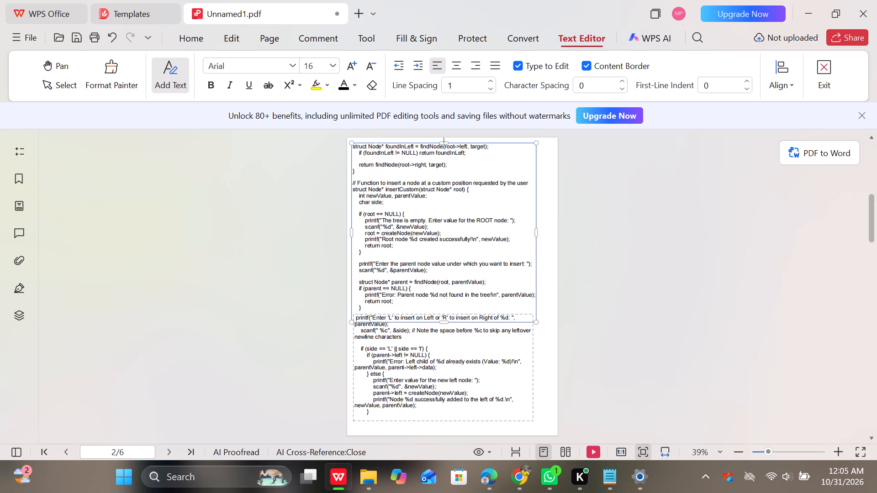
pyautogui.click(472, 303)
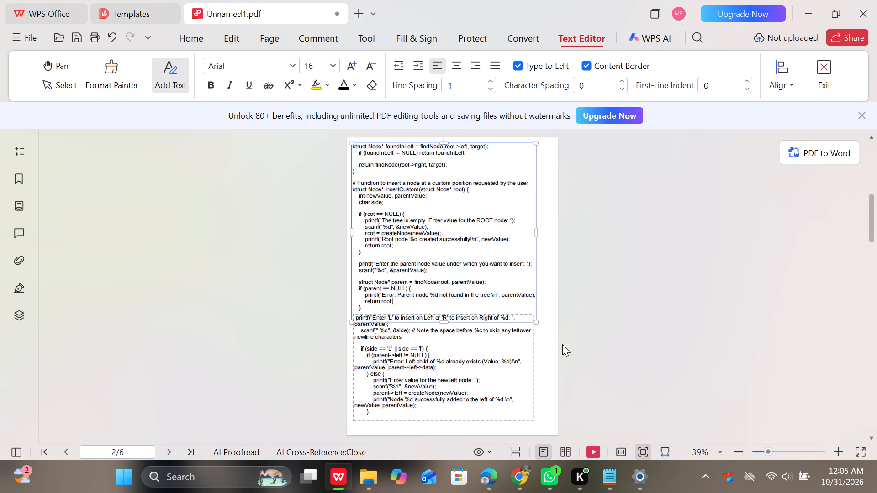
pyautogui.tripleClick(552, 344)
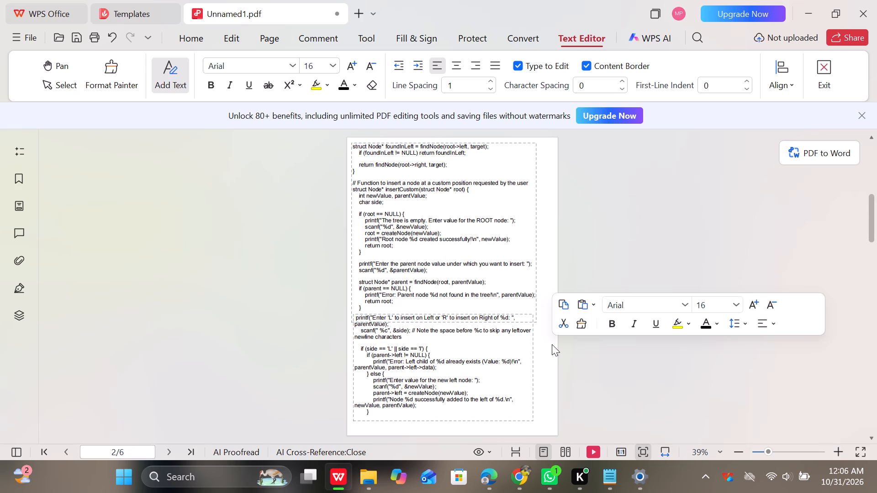
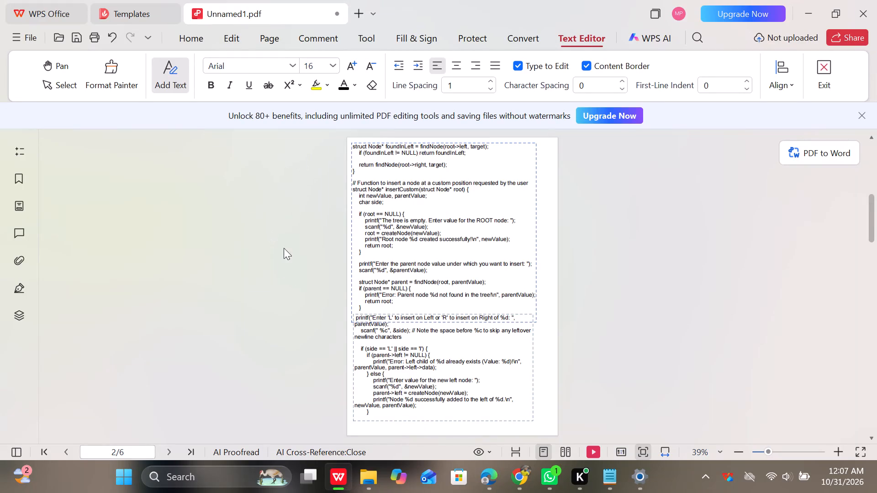
# Look through the PDF's pages, including the page overview, to check where the code ends on page 2.
pyautogui.scroll(-11, 278, 267)
pyautogui.scroll(8, 278, 267)
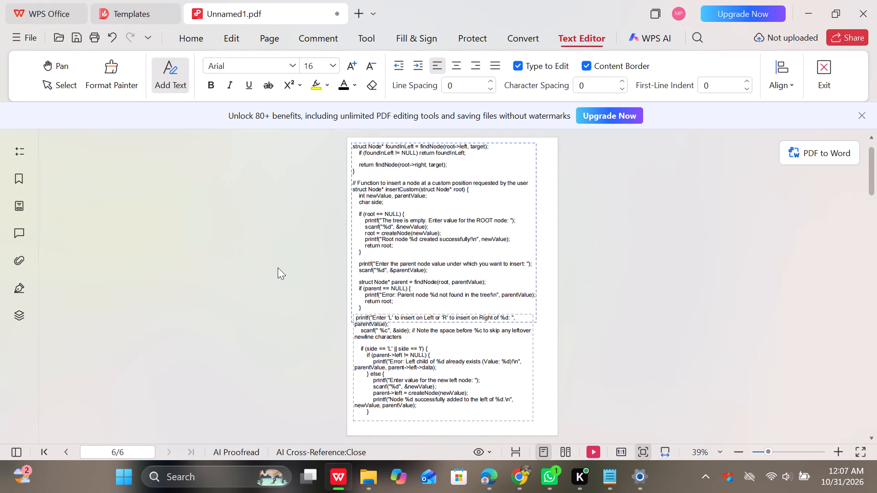
pyautogui.scroll(16, 278, 267)
pyautogui.scroll(8, 278, 267)
pyautogui.click(258, 35)
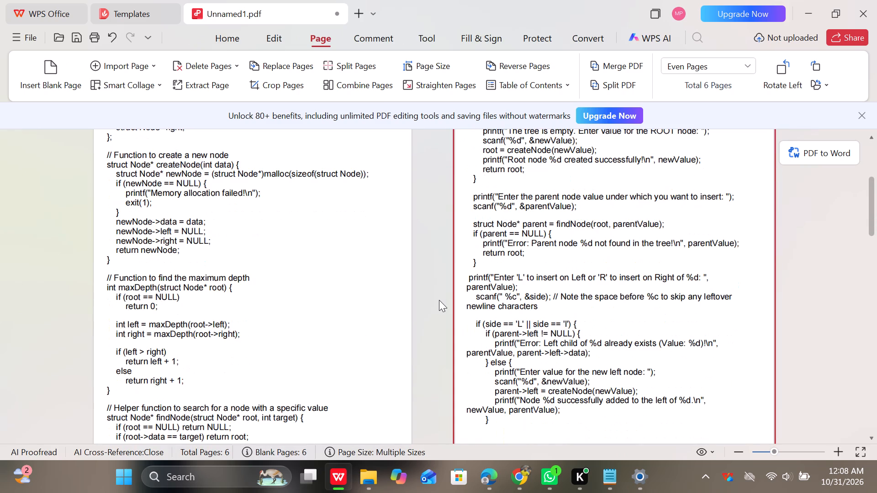
pyautogui.scroll(-1, 439, 300)
pyautogui.scroll(2, 439, 300)
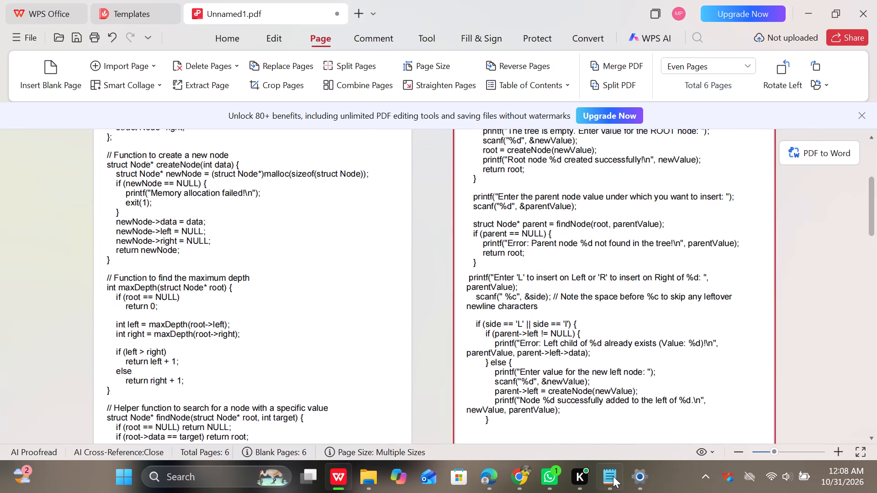
# Switch to Notepad and examine the code in code.txt that follows the already copied left-child block.
pyautogui.click(613, 476)
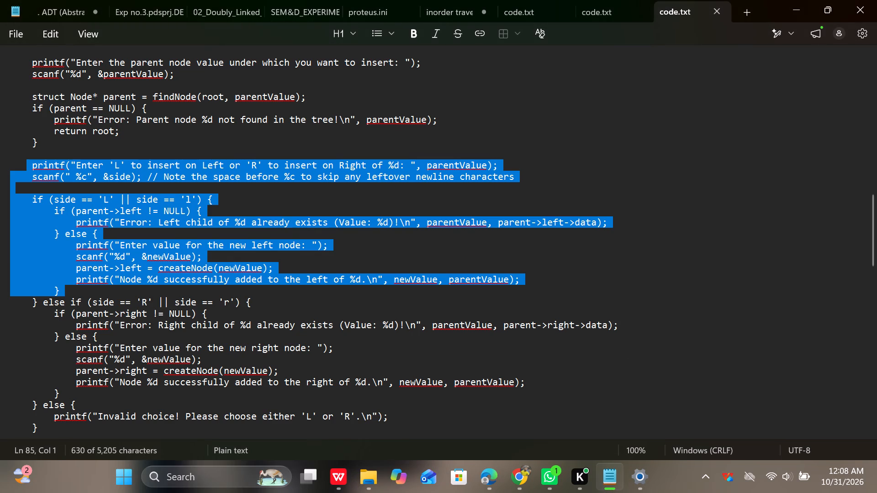
pyautogui.scroll(-16, 654, 373)
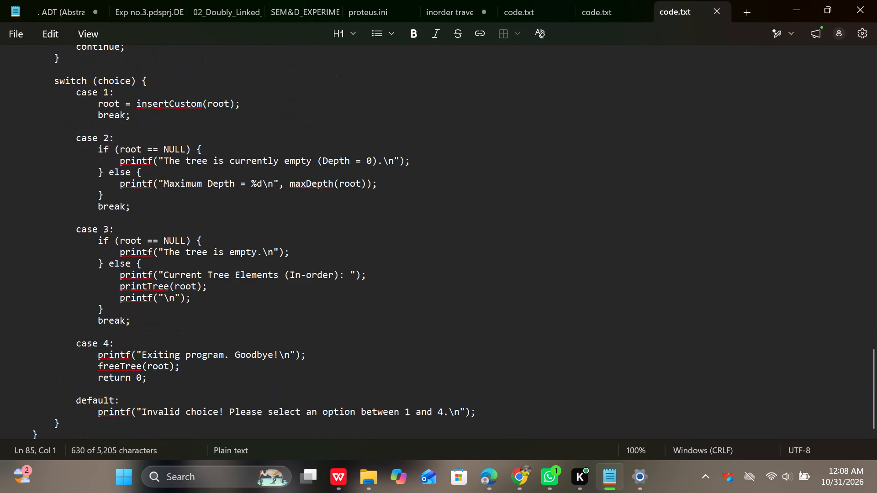
pyautogui.scroll(6, 654, 373)
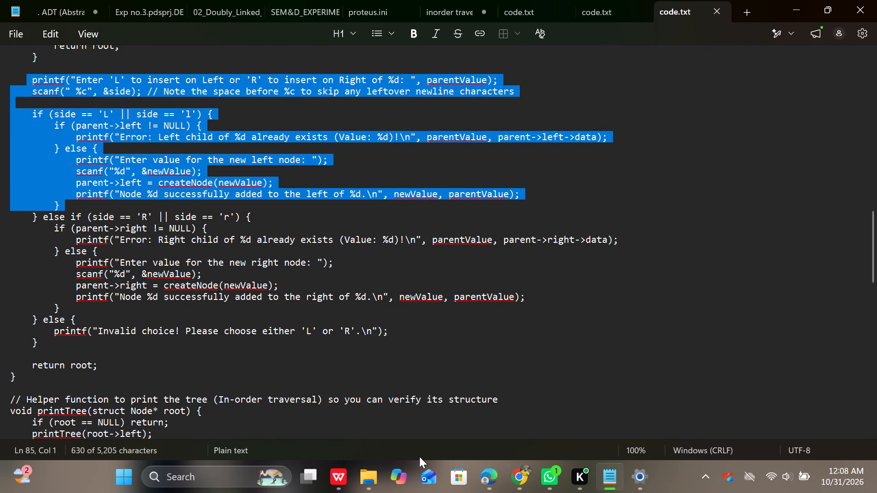
# Switch back to WPS Office, open blank page 3 and start adding text near the top of the page.
pyautogui.click(342, 476)
pyautogui.scroll(-1, 447, 298)
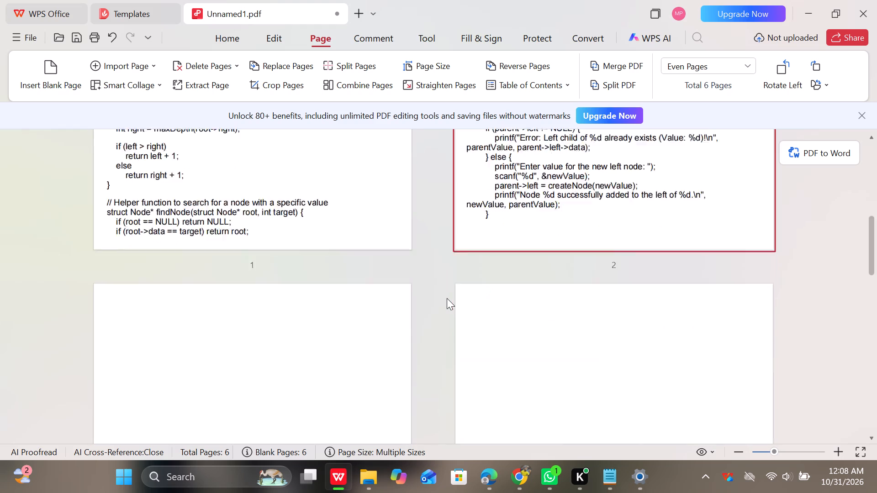
pyautogui.scroll(-1, 447, 298)
pyautogui.click(337, 299)
pyautogui.scroll(1, 337, 299)
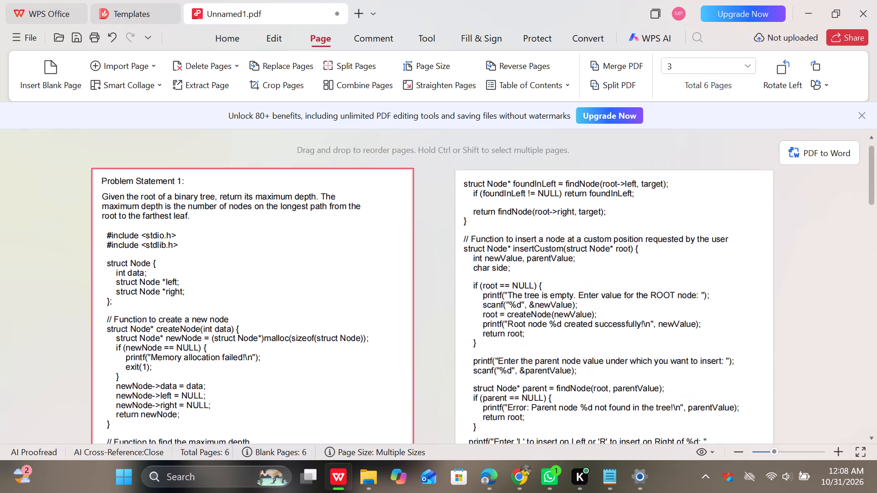
pyautogui.scroll(1, 337, 299)
pyautogui.click(237, 44)
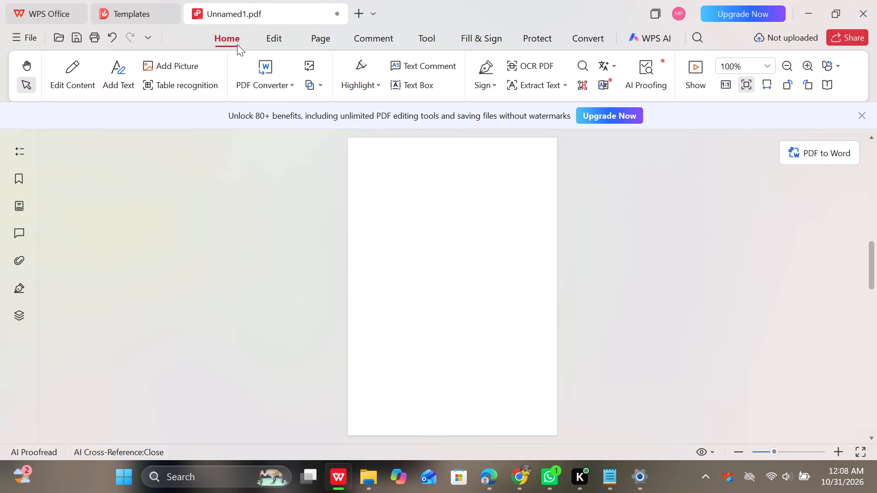
pyautogui.click(370, 169)
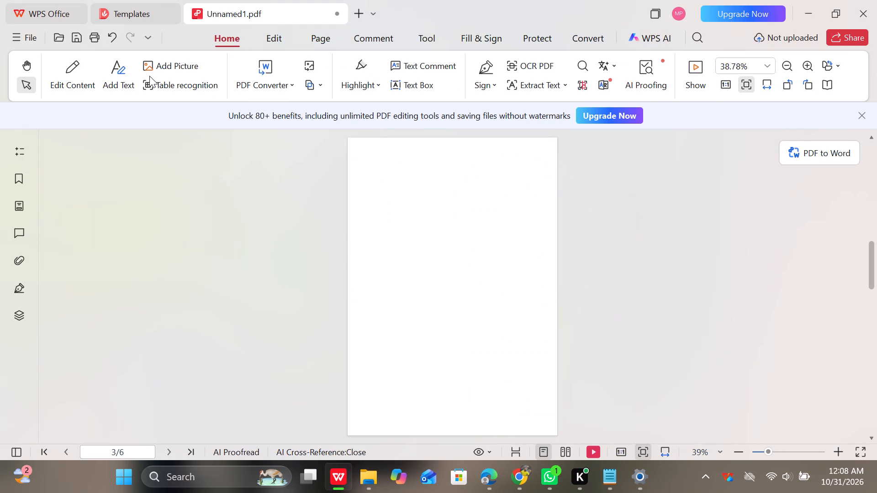
pyautogui.click(94, 72)
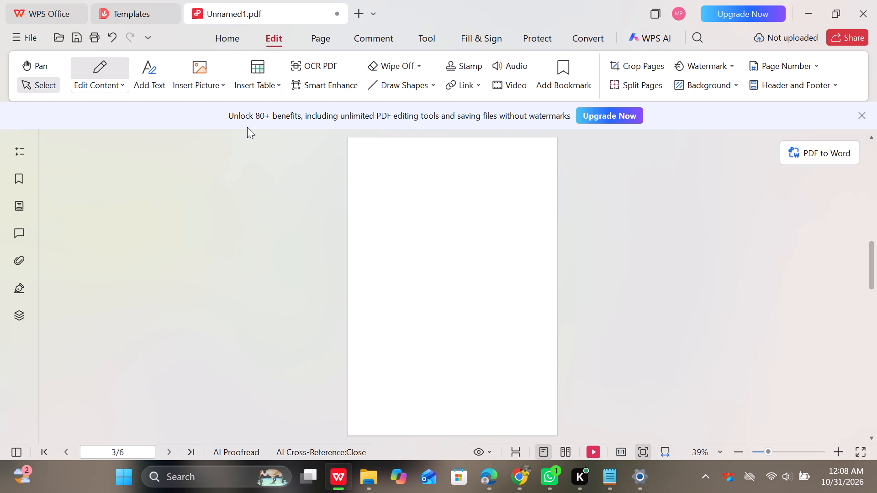
pyautogui.click(360, 159)
pyautogui.click(360, 159)
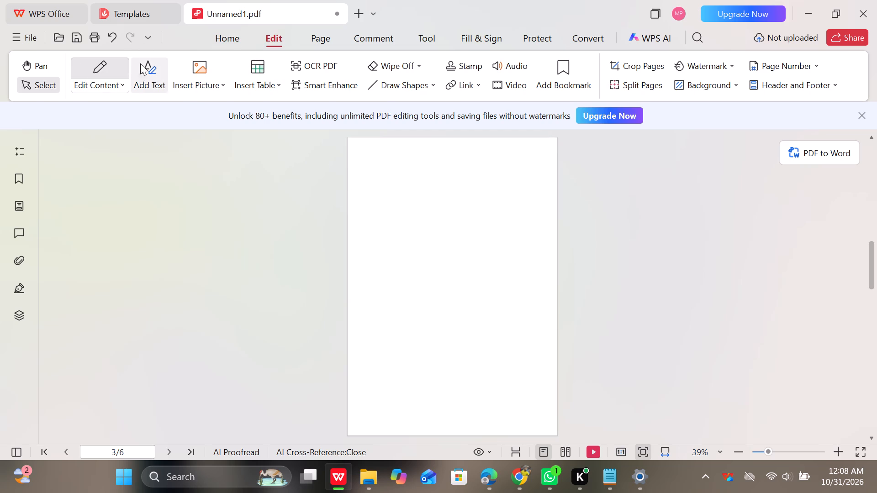
pyautogui.click(144, 70)
pyautogui.click(361, 156)
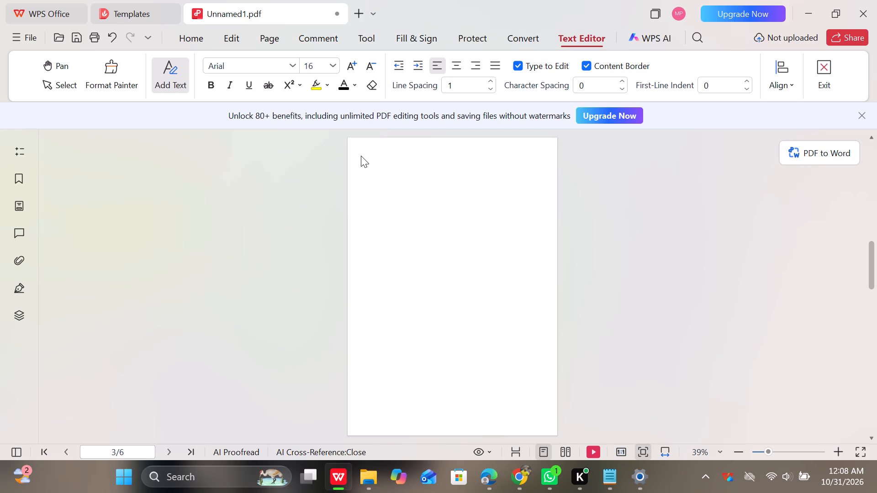
pyautogui.click(361, 156)
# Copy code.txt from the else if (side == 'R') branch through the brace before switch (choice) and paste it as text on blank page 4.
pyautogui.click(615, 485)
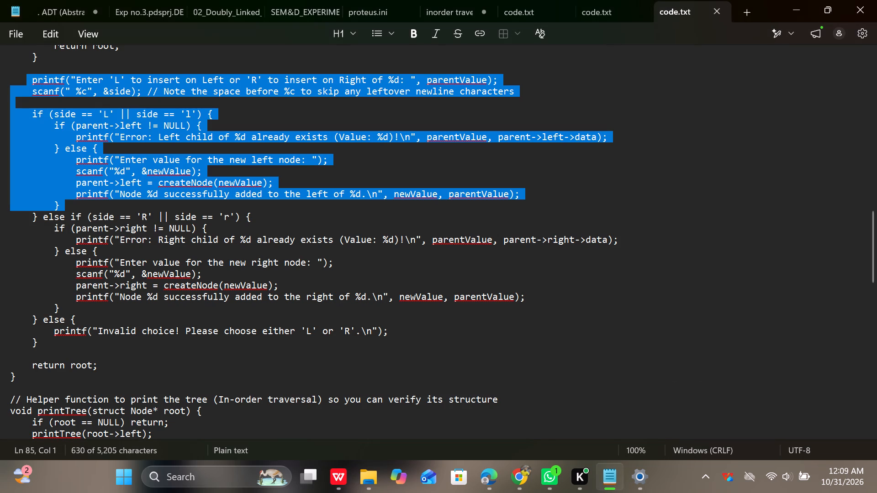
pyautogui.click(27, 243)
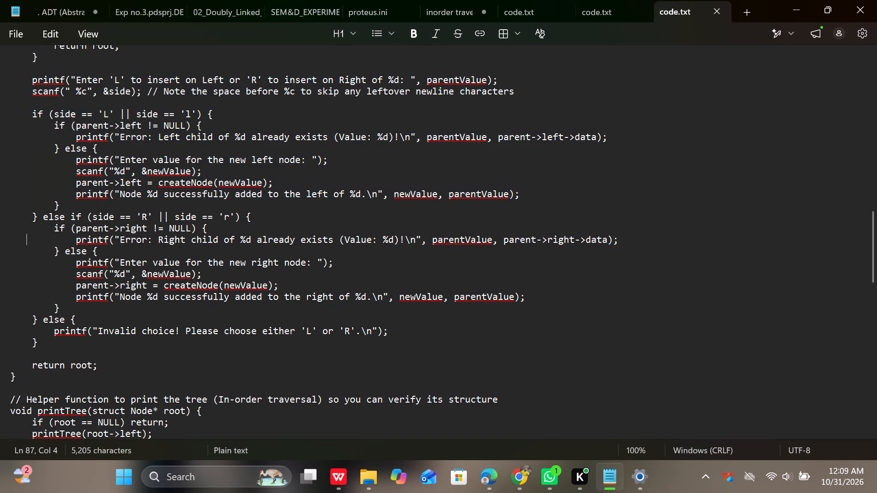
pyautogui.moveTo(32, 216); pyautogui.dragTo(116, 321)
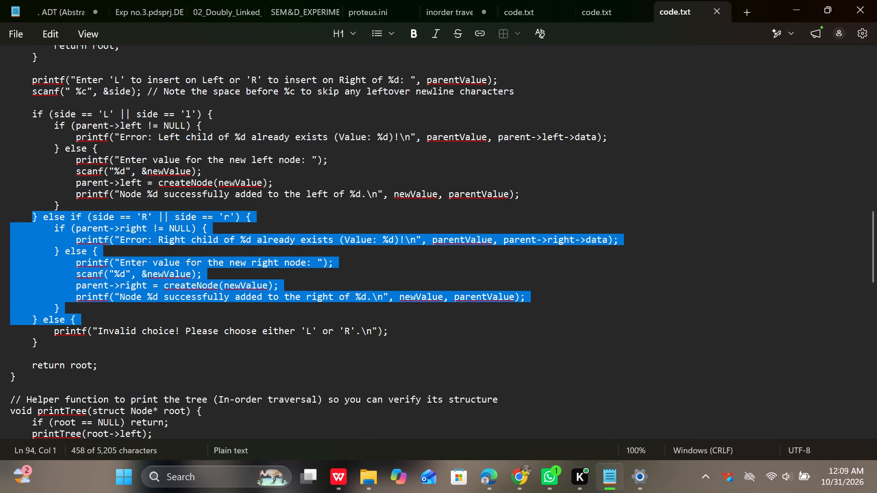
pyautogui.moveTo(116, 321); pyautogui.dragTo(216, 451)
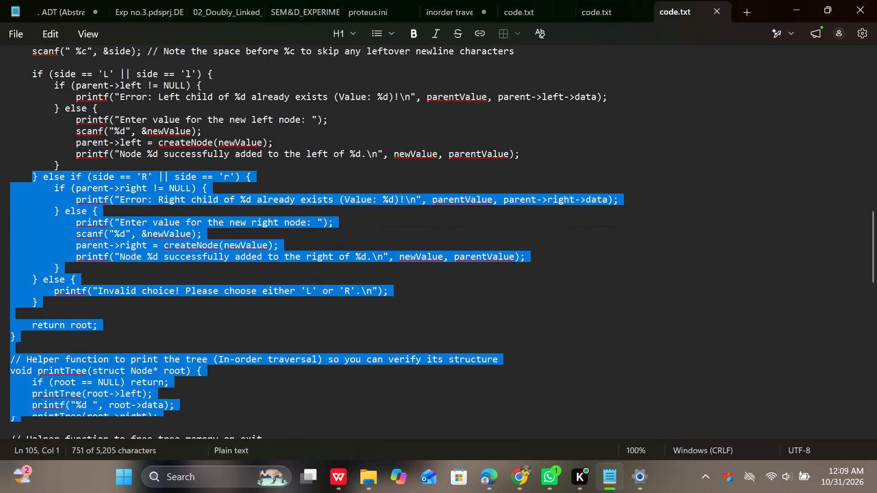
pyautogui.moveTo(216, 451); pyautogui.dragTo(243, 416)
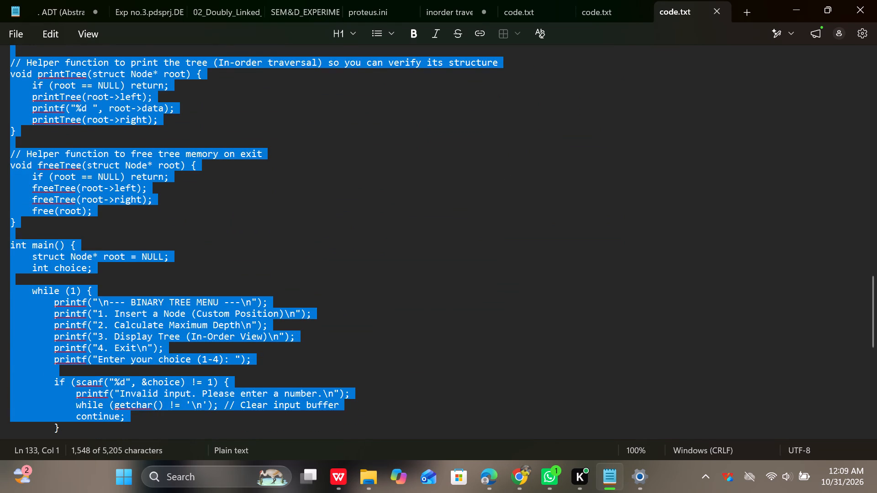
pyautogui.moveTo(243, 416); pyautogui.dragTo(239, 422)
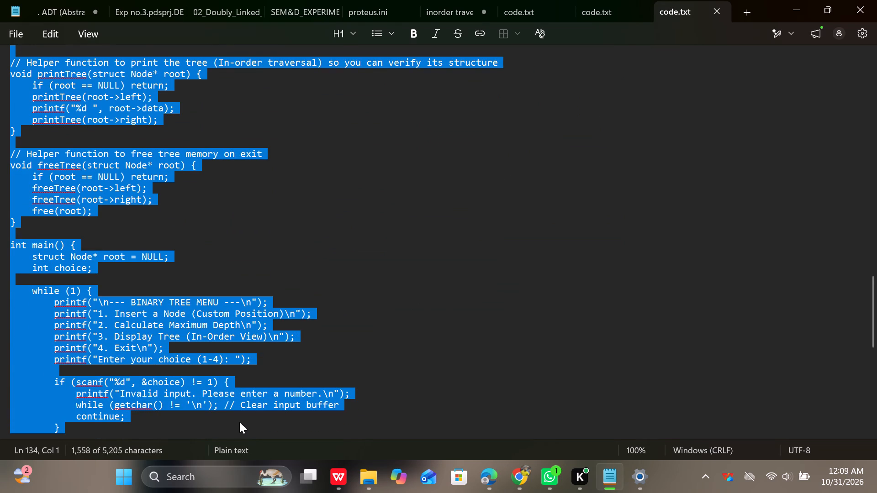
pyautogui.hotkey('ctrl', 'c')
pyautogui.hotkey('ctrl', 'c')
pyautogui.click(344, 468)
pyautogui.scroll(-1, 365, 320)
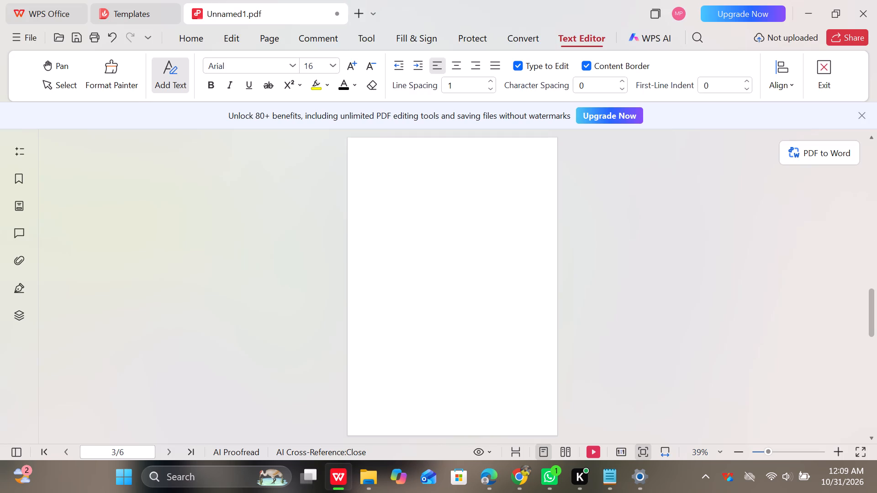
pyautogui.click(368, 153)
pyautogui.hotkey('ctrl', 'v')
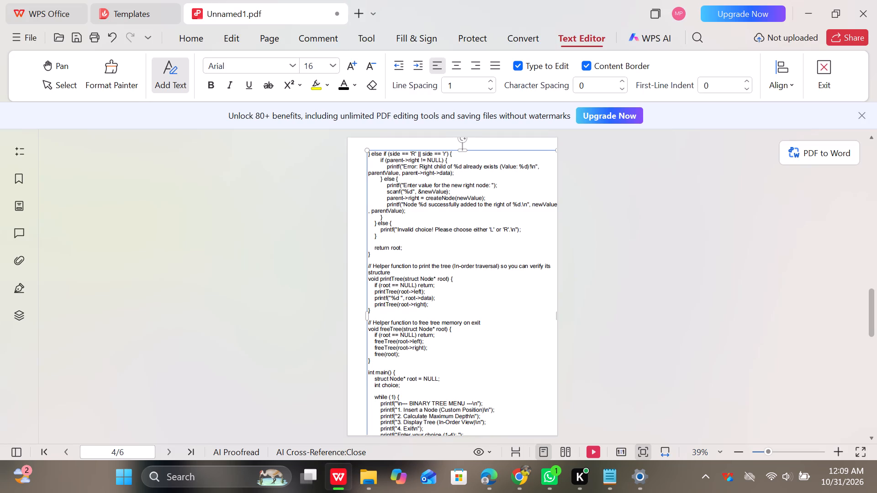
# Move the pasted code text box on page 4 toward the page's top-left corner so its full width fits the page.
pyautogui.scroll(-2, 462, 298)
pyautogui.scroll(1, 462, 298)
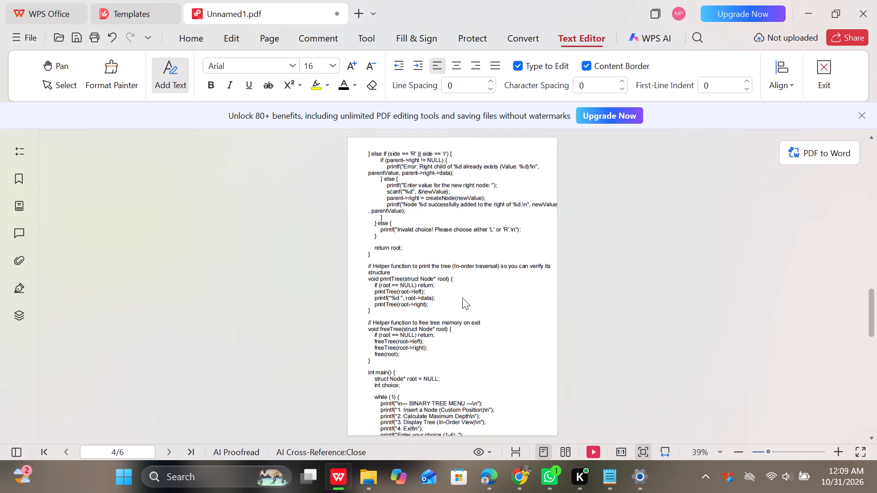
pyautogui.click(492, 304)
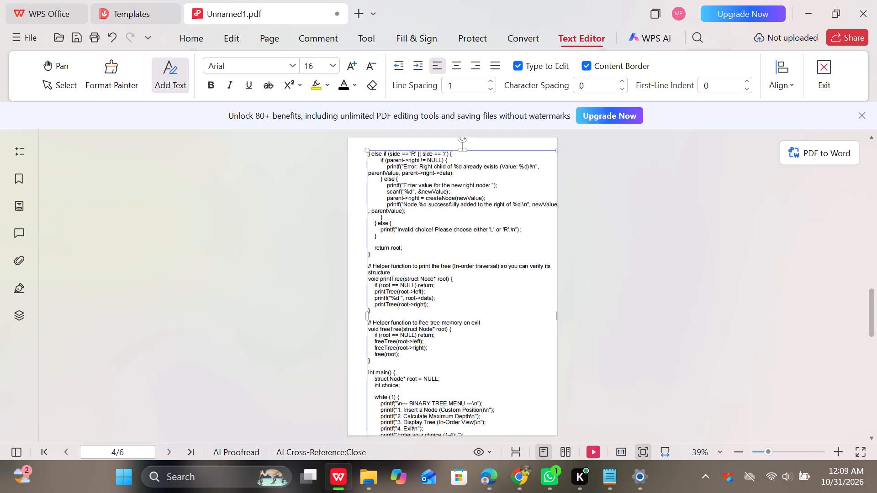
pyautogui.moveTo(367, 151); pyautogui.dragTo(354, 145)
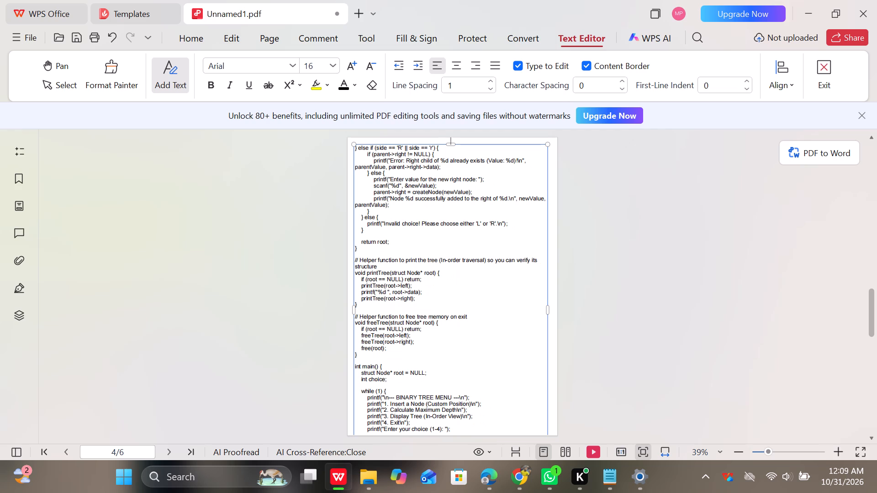
# Switch to Notepad and examine how much of code.txt remains after the copied section.
pyautogui.click(606, 488)
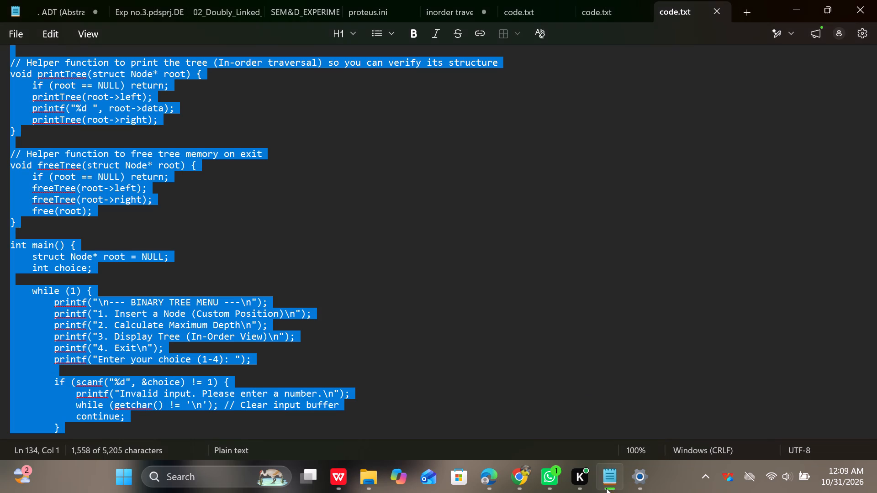
pyautogui.scroll(-4, 513, 343)
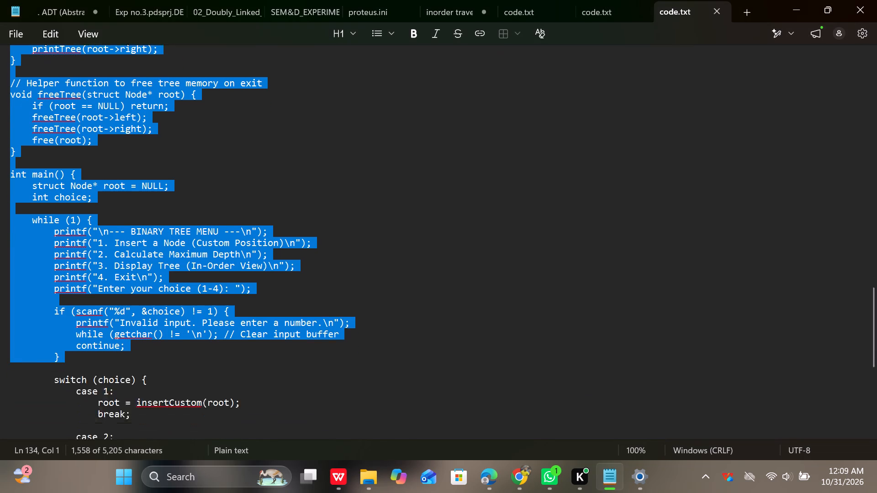
pyautogui.scroll(-6, 513, 343)
pyautogui.scroll(1, 513, 343)
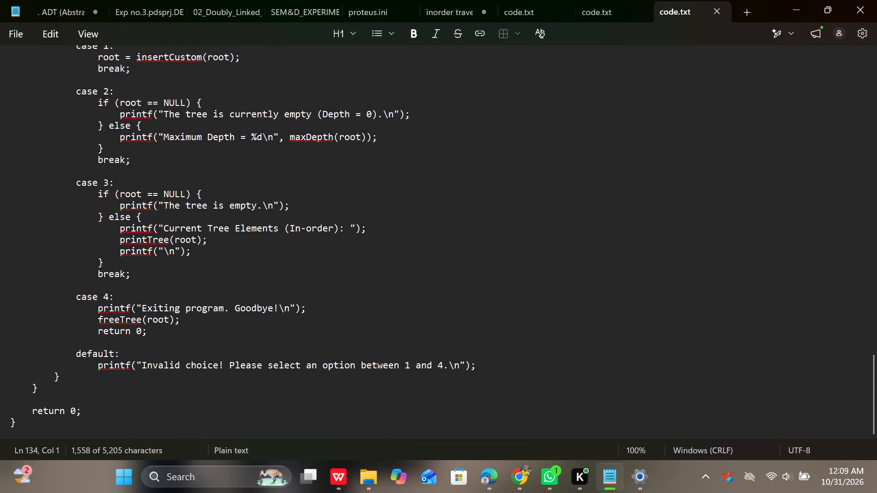
pyautogui.scroll(2, 513, 343)
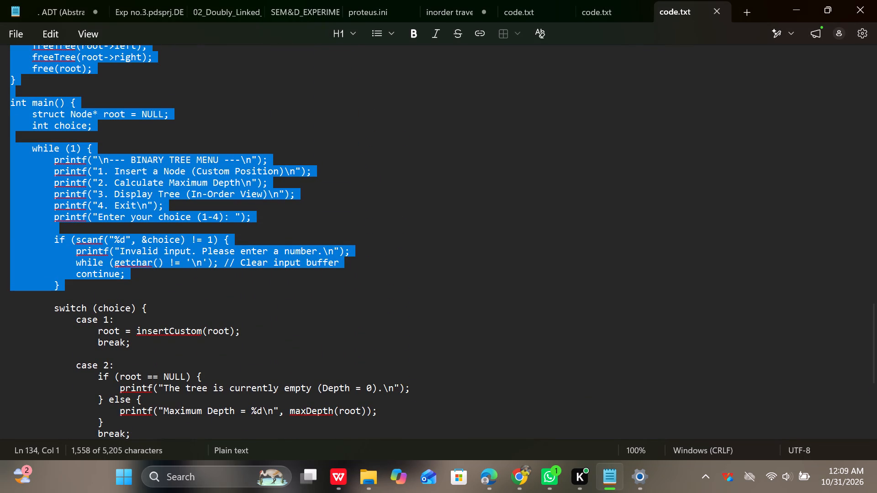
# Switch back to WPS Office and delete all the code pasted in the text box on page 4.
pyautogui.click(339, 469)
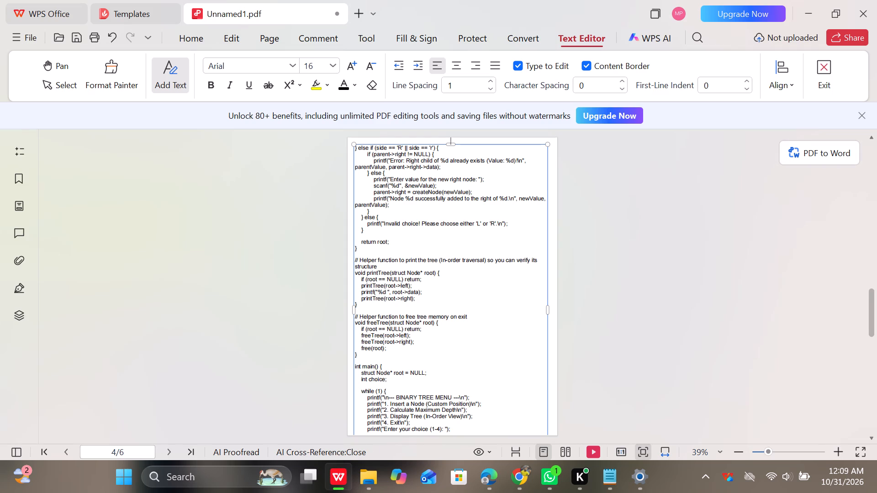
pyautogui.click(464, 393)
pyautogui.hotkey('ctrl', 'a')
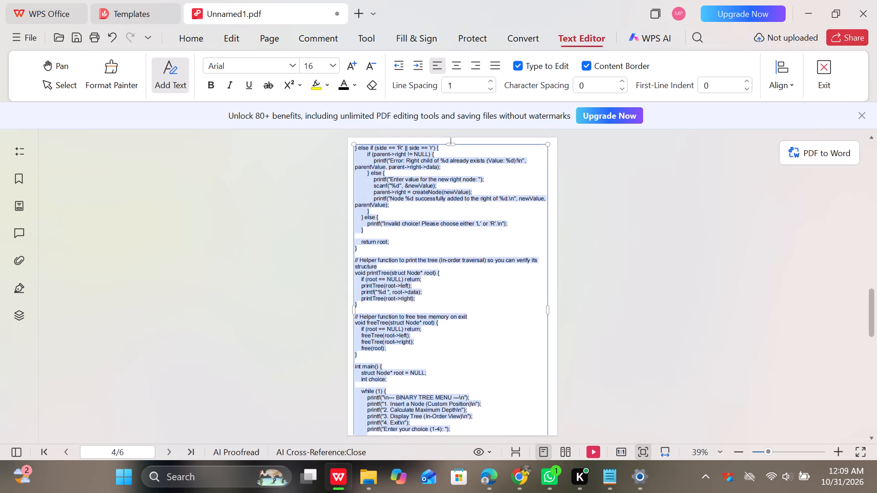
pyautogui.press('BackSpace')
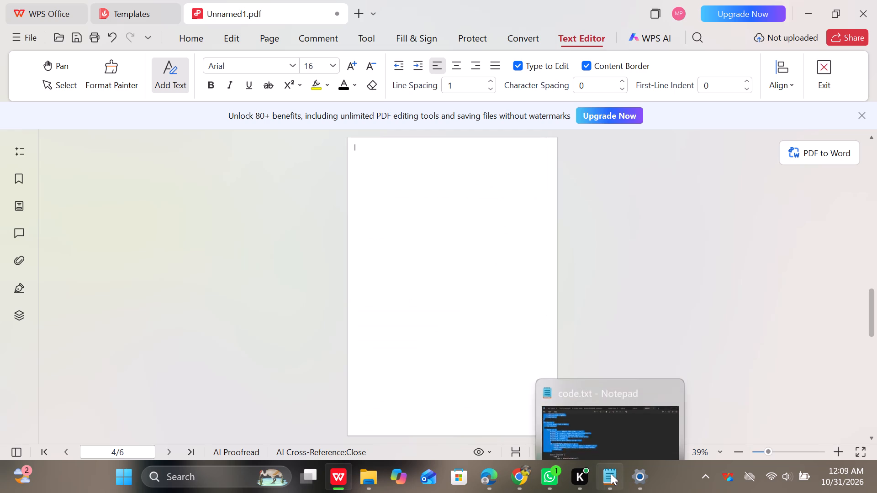
# Switch to Notepad and copy code.txt from the else if (side == 'R') branch through the printf("Enter your choice (1-4): ") line.
pyautogui.click(611, 473)
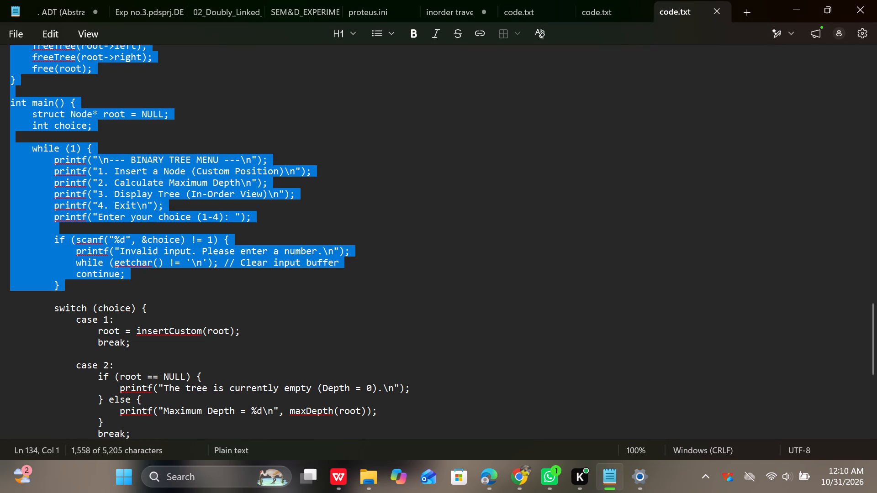
pyautogui.click(411, 176)
pyautogui.scroll(2, 411, 176)
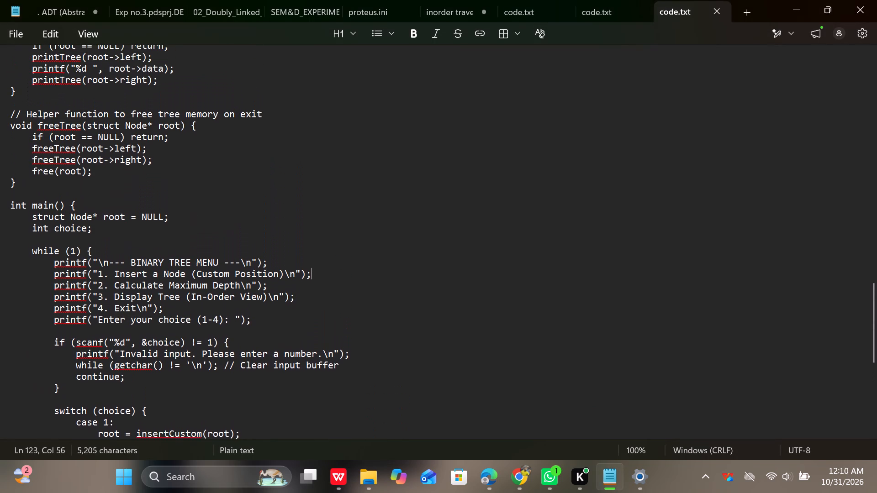
pyautogui.scroll(6, 411, 176)
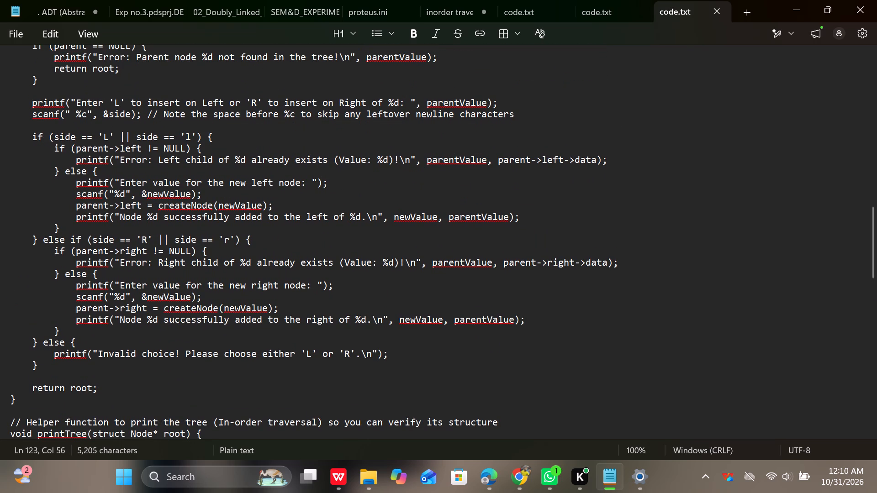
pyautogui.moveTo(32, 237); pyautogui.dragTo(168, 333)
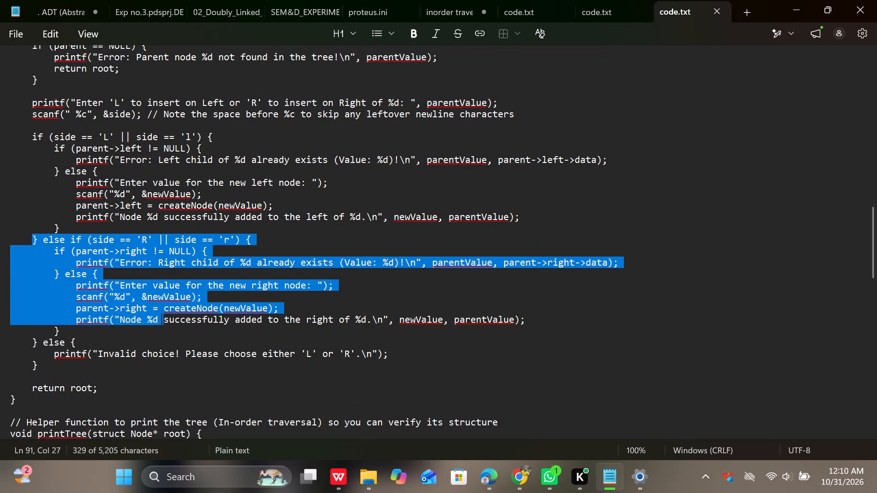
pyautogui.moveTo(168, 333); pyautogui.dragTo(190, 394)
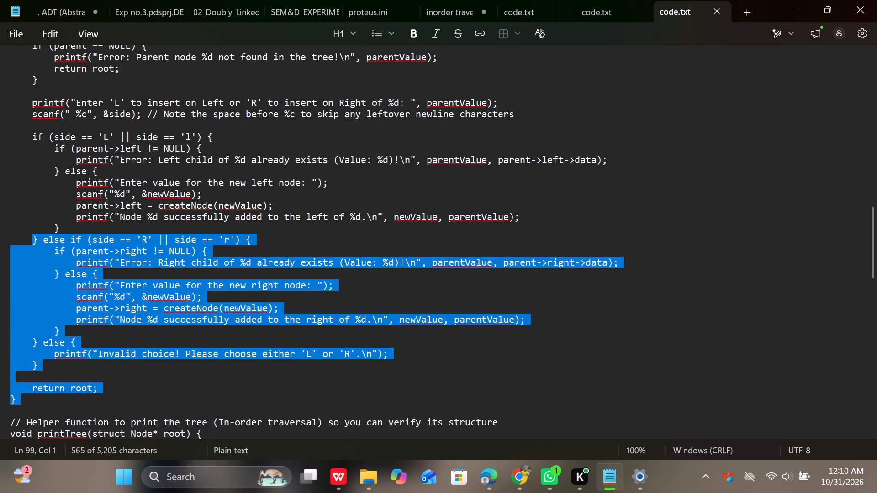
pyautogui.moveTo(190, 394); pyautogui.dragTo(202, 393)
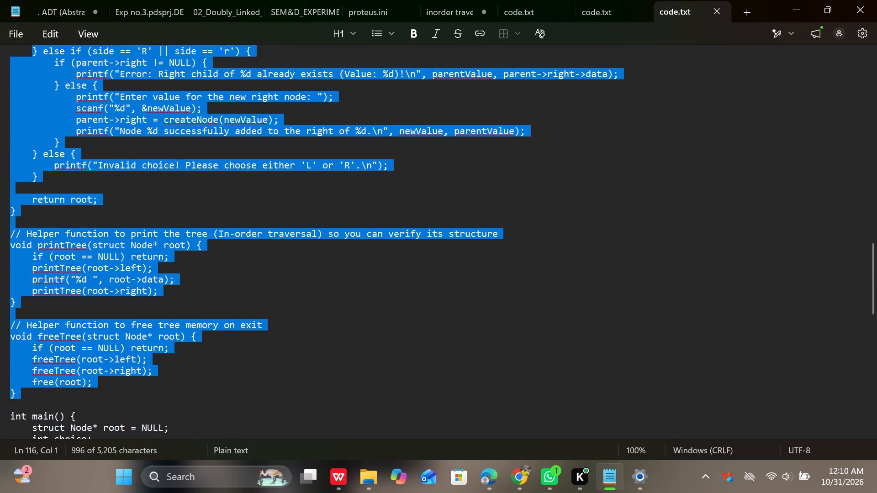
pyautogui.moveTo(202, 393); pyautogui.dragTo(195, 415)
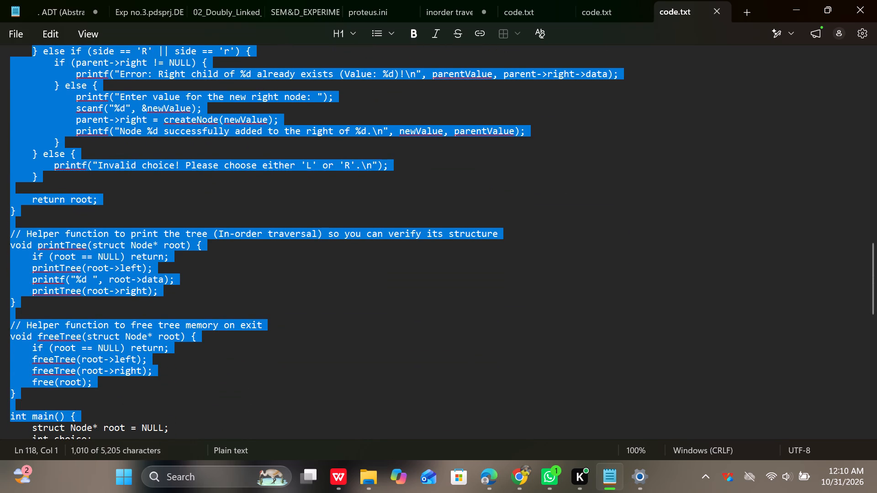
pyautogui.moveTo(195, 415); pyautogui.dragTo(207, 430)
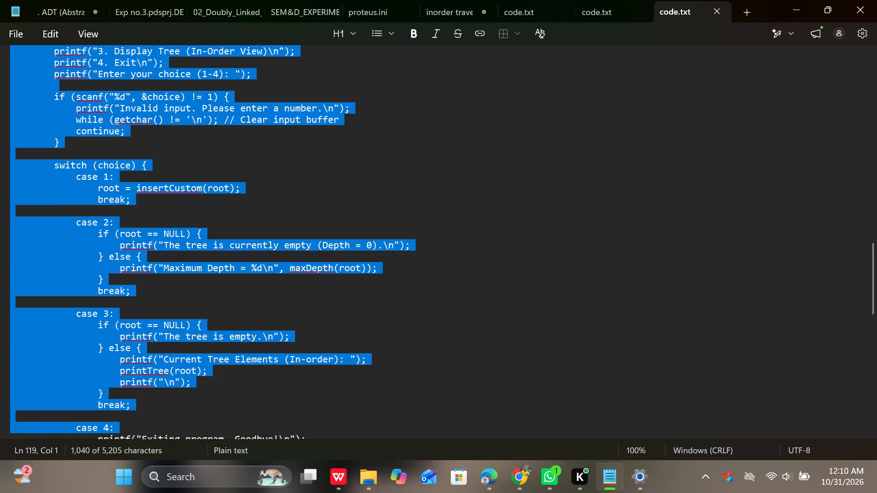
pyautogui.moveTo(207, 430); pyautogui.dragTo(316, 42)
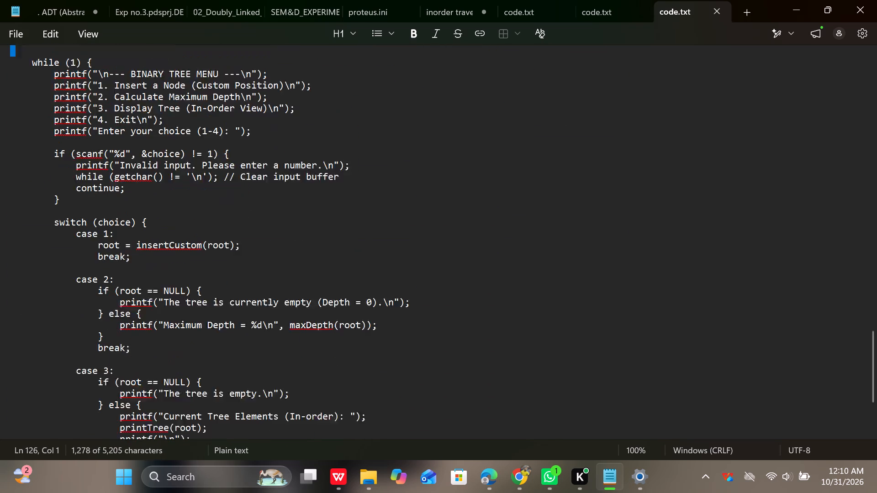
pyautogui.moveTo(316, 42); pyautogui.dragTo(321, 281)
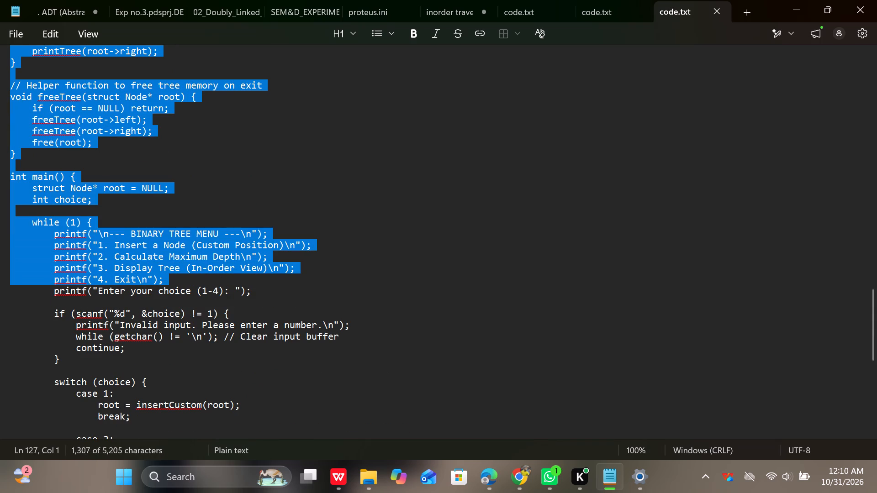
pyautogui.moveTo(321, 281); pyautogui.dragTo(338, 291)
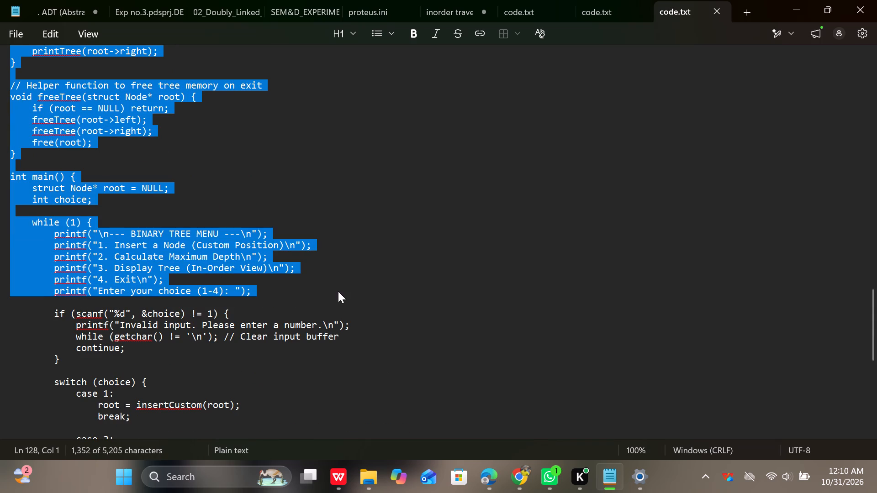
pyautogui.hotkey('ctrl', 'c')
# Switch back to WPS Office and paste the copied code as text near the top of blank page 4.
pyautogui.click(345, 475)
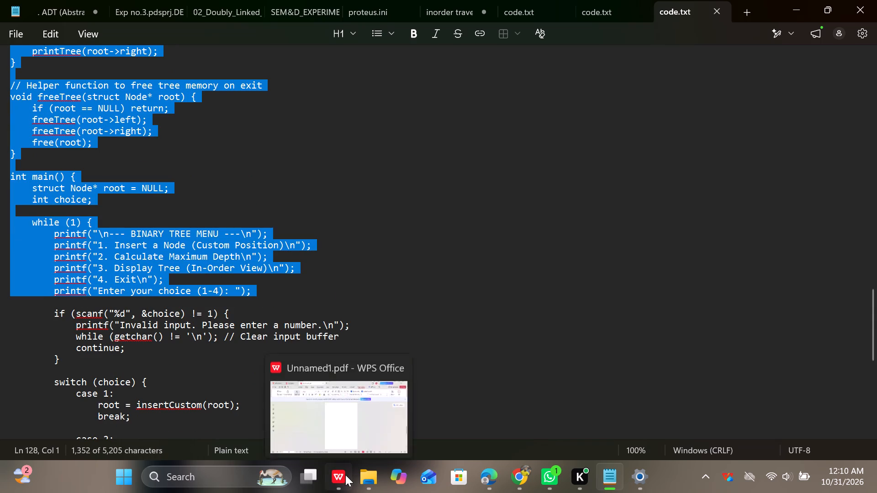
pyautogui.click(373, 148)
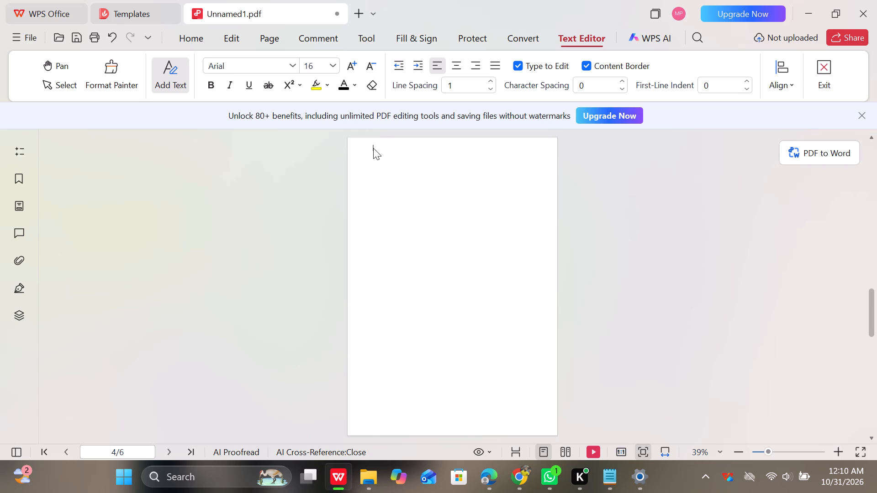
pyautogui.hotkey('ctrl', 'v')
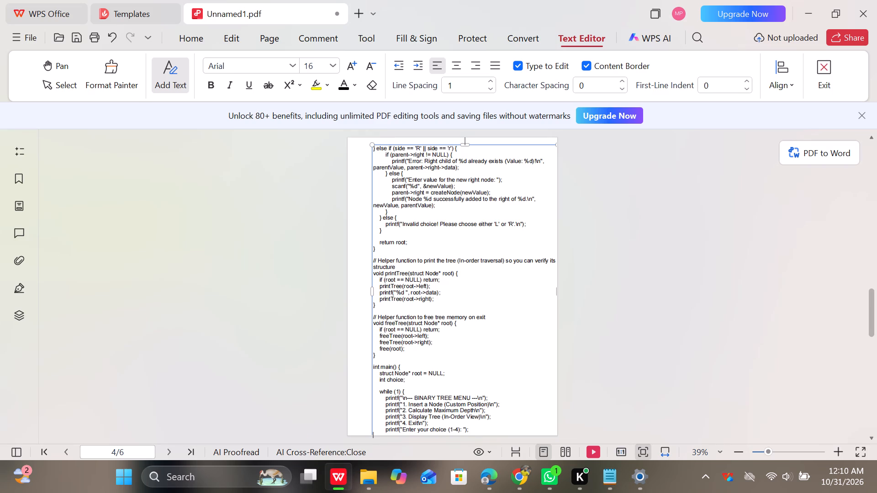
# Move the code text box toward page 4's top-left corner and narrow it slightly to leave a right margin.
pyautogui.moveTo(372, 144); pyautogui.dragTo(353, 142)
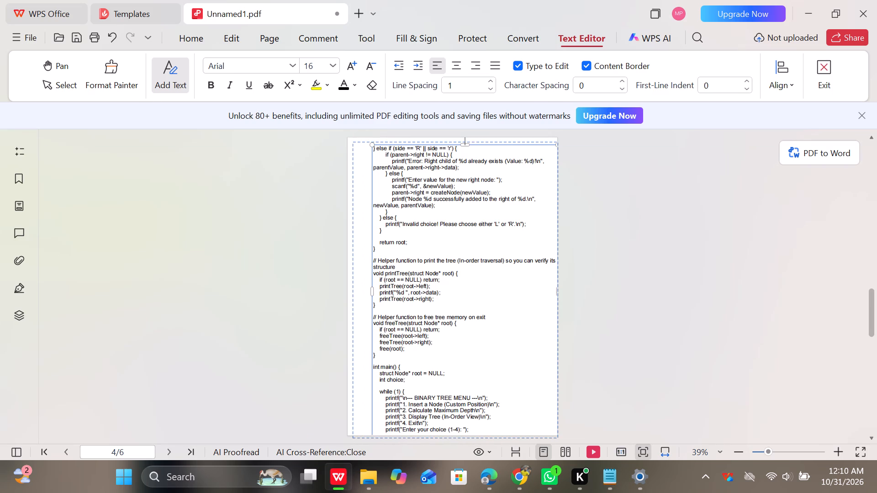
pyautogui.moveTo(353, 142); pyautogui.dragTo(353, 141)
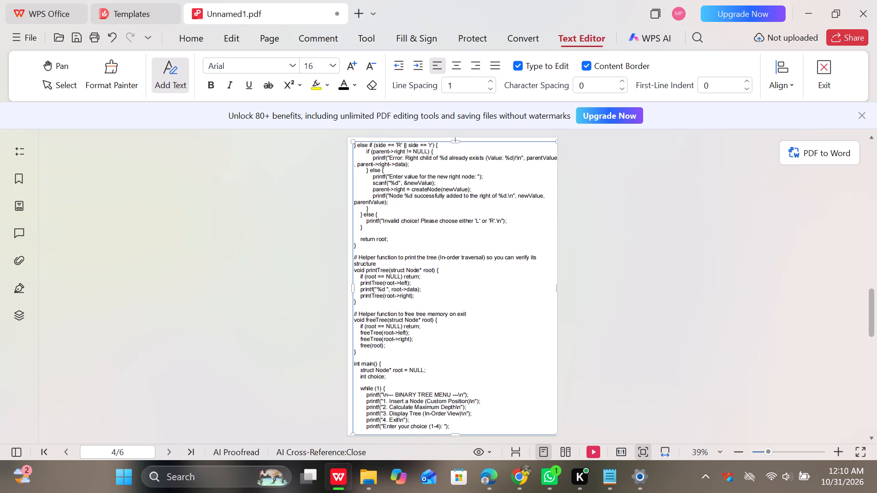
pyautogui.click(481, 333)
pyautogui.moveTo(556, 288); pyautogui.dragTo(552, 288)
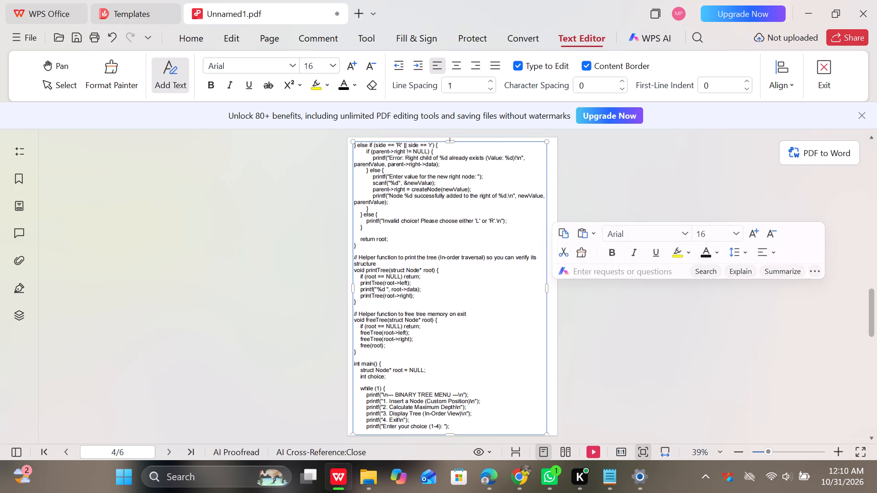
pyautogui.click(611, 393)
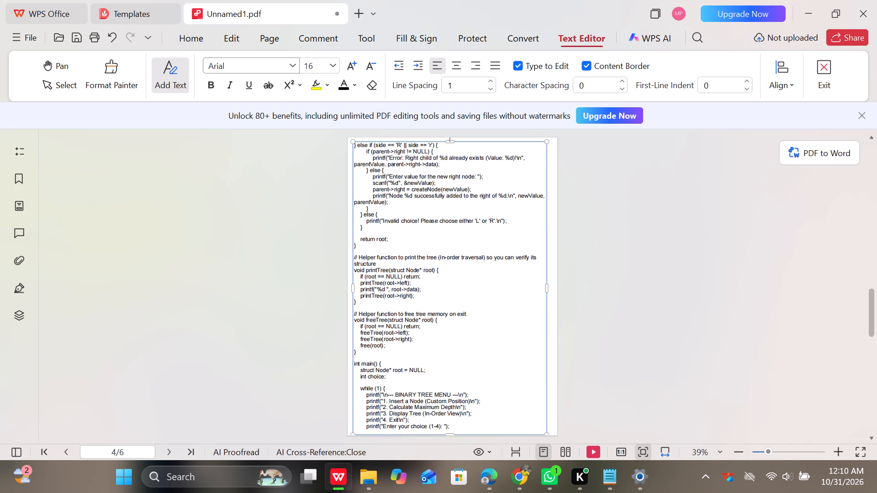
# Examine the page overview and pages 1 to 4 to check how the code continues from page to page.
pyautogui.click(272, 42)
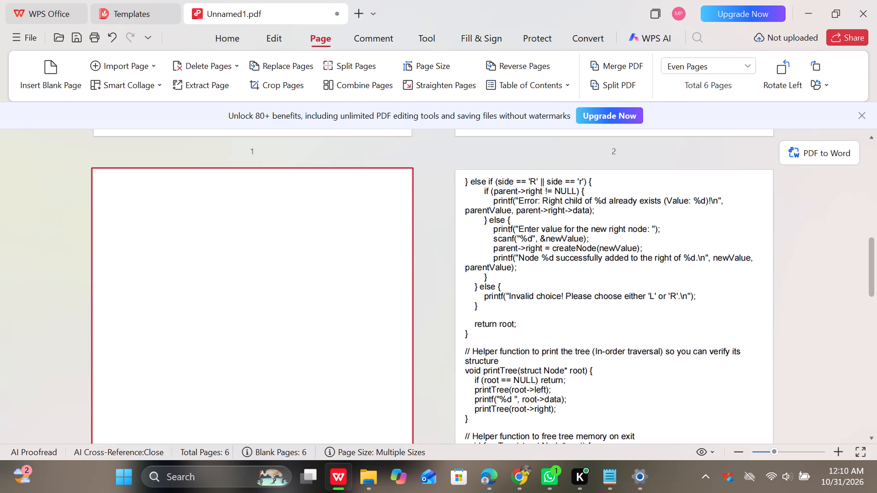
pyautogui.scroll(-4, 412, 257)
pyautogui.scroll(5, 440, 190)
pyautogui.scroll(-4, 440, 190)
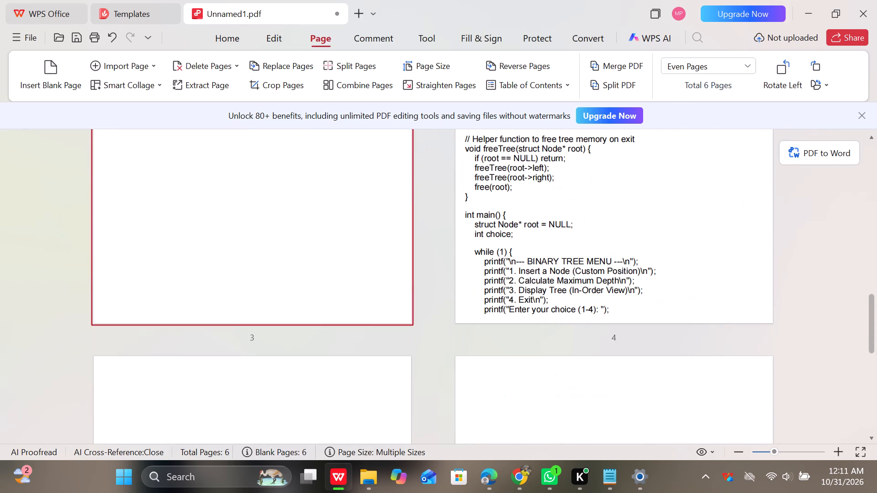
pyautogui.scroll(1, 576, 246)
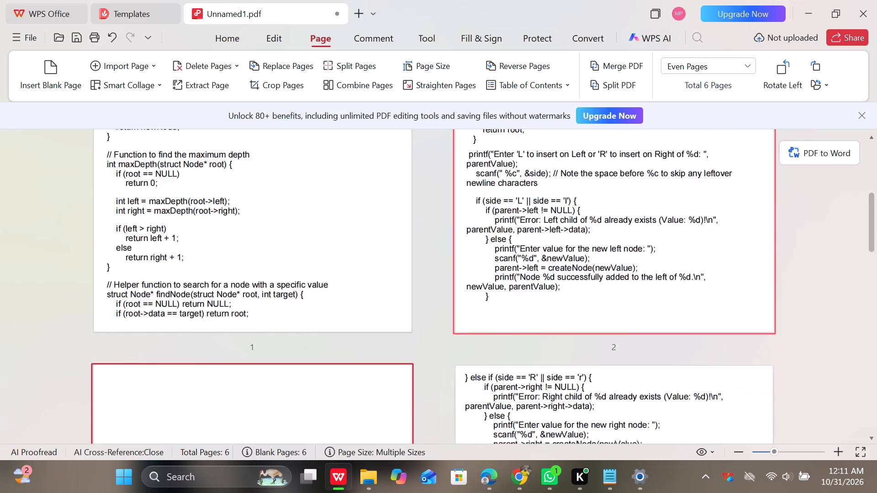
pyautogui.scroll(1, 576, 246)
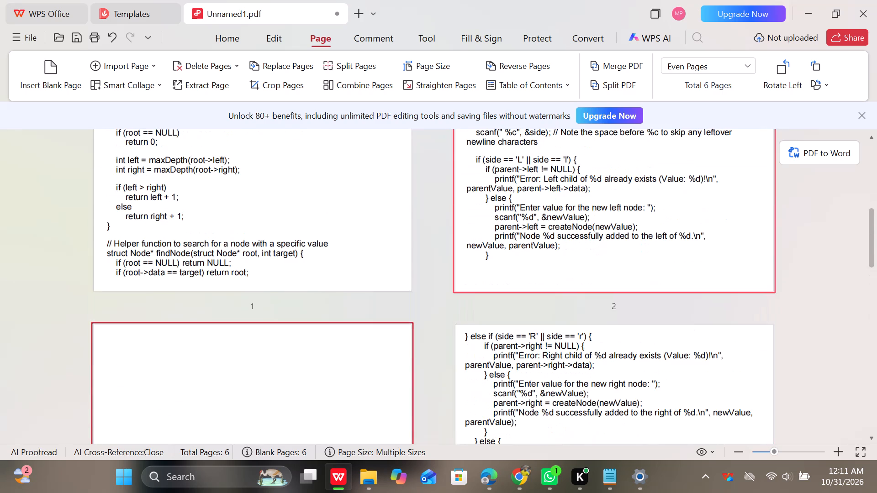
pyautogui.click(465, 334)
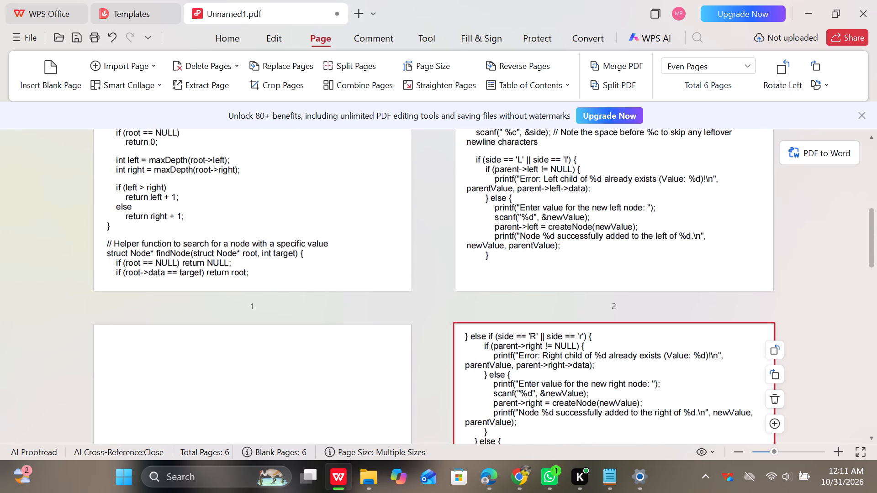
pyautogui.click(283, 181)
pyautogui.click(232, 39)
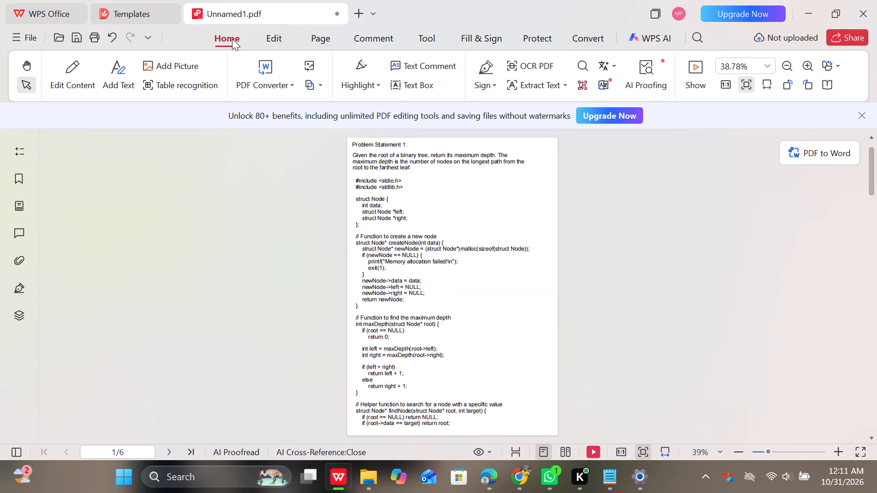
pyautogui.press('Down')
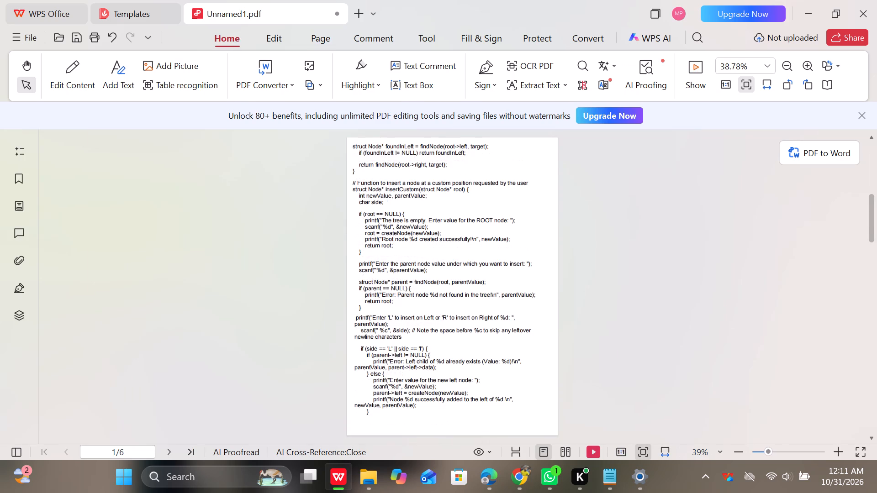
pyautogui.press('Down')
pyautogui.press('Down')
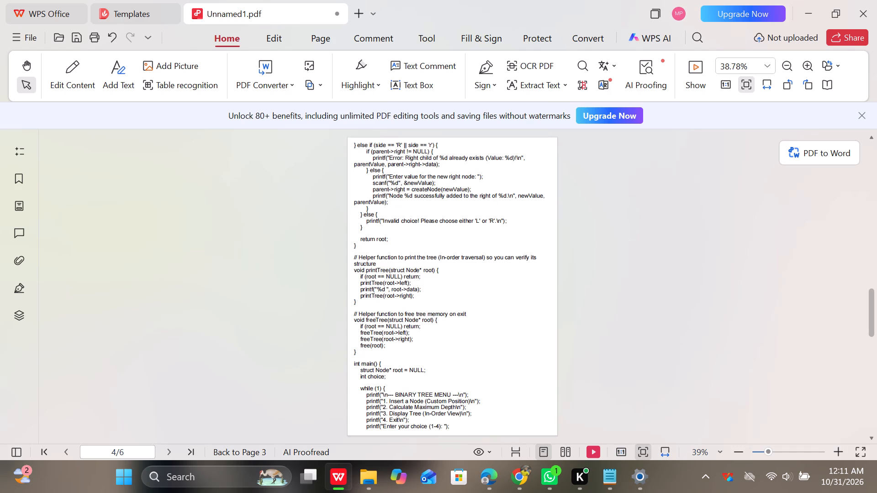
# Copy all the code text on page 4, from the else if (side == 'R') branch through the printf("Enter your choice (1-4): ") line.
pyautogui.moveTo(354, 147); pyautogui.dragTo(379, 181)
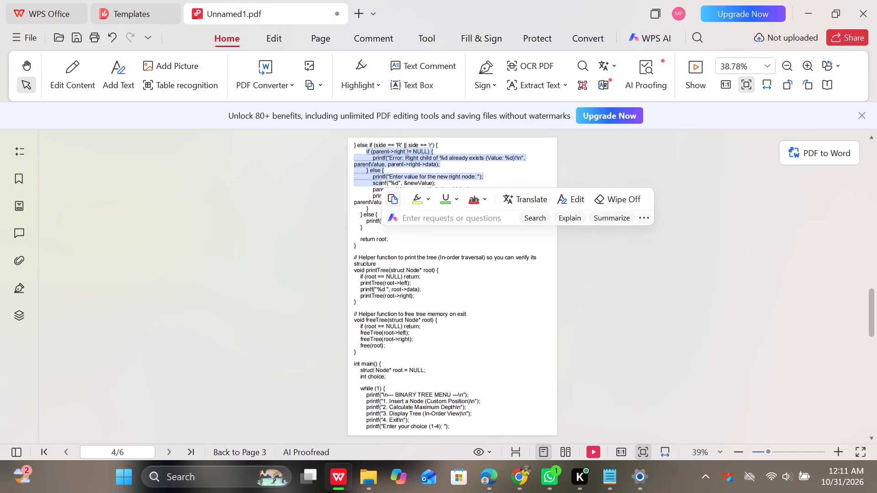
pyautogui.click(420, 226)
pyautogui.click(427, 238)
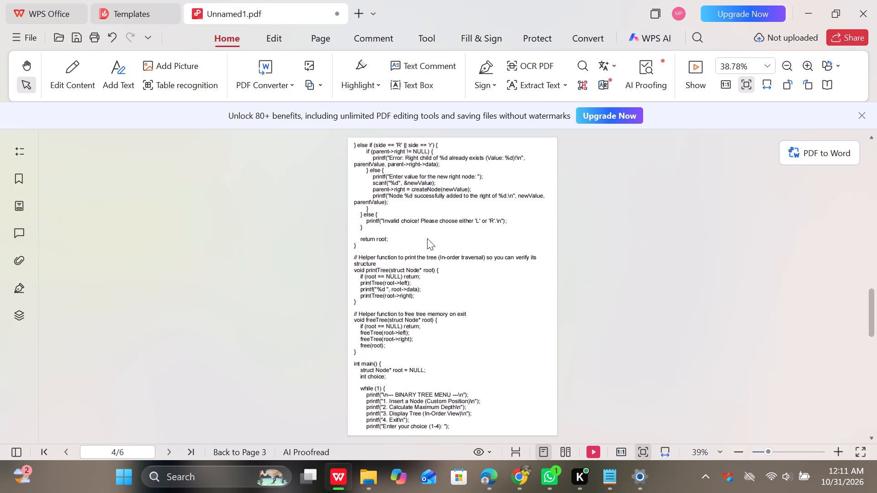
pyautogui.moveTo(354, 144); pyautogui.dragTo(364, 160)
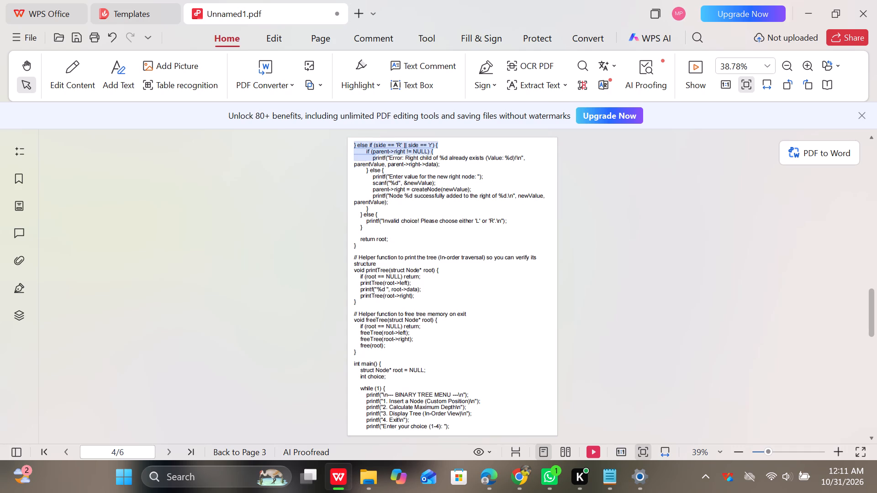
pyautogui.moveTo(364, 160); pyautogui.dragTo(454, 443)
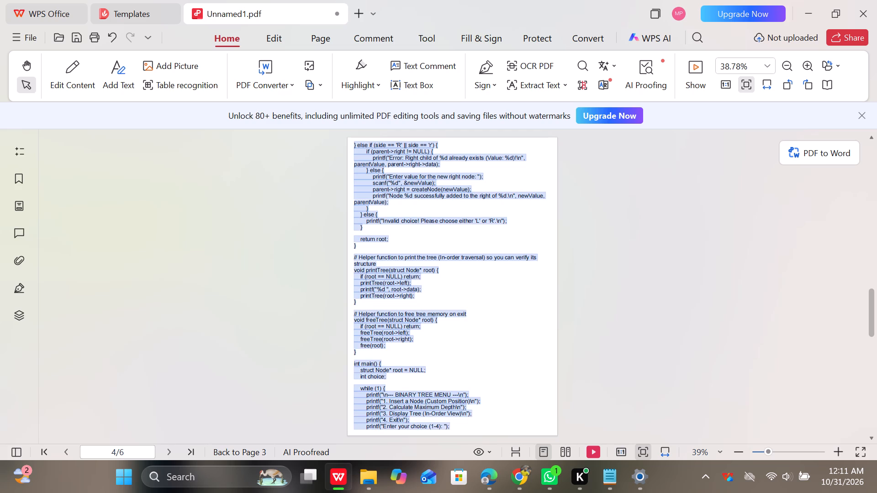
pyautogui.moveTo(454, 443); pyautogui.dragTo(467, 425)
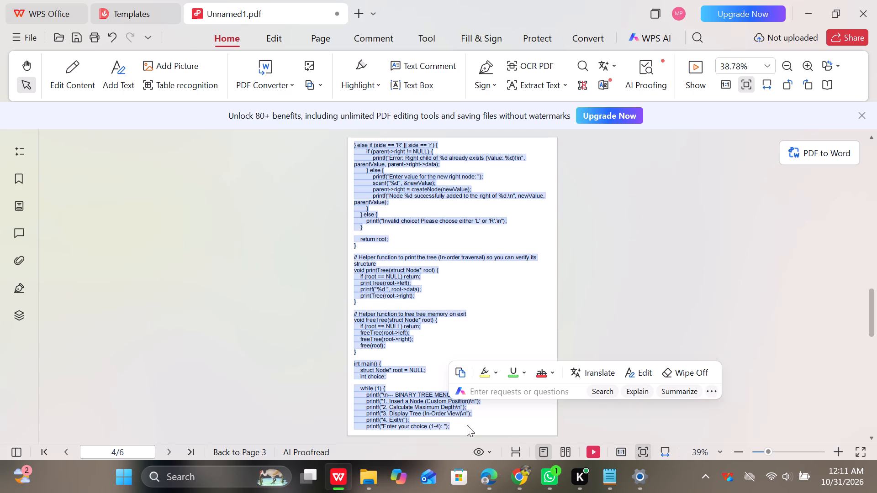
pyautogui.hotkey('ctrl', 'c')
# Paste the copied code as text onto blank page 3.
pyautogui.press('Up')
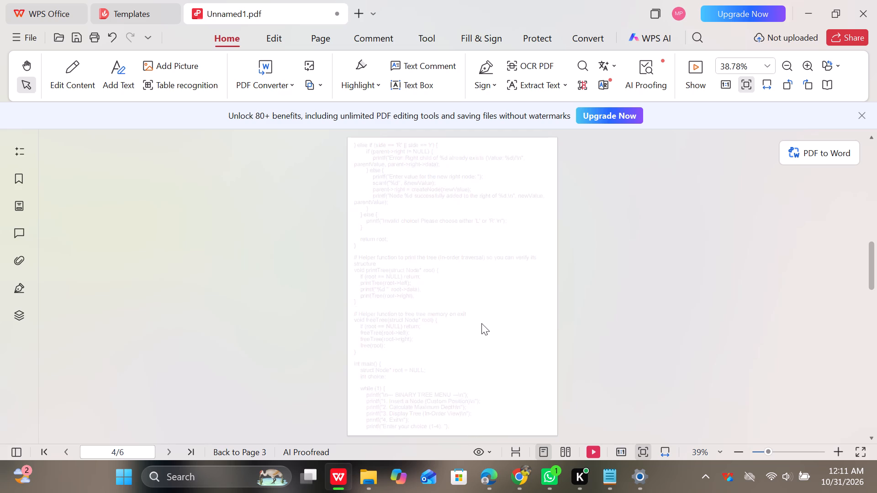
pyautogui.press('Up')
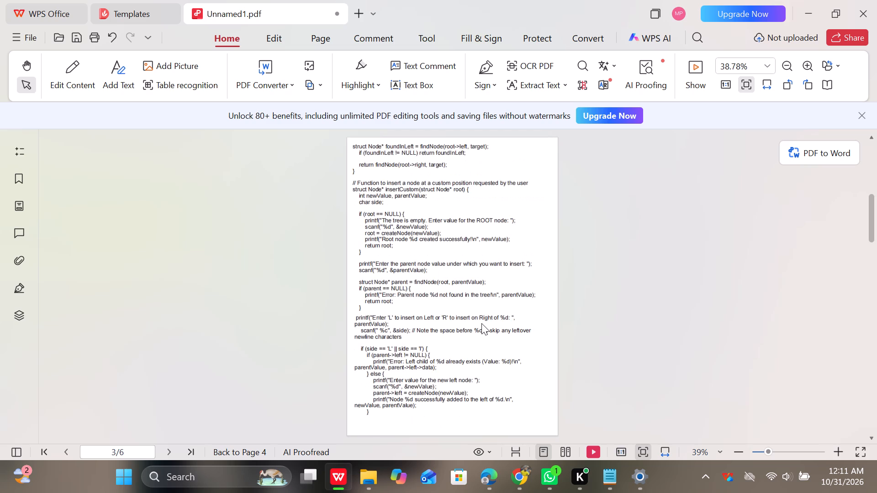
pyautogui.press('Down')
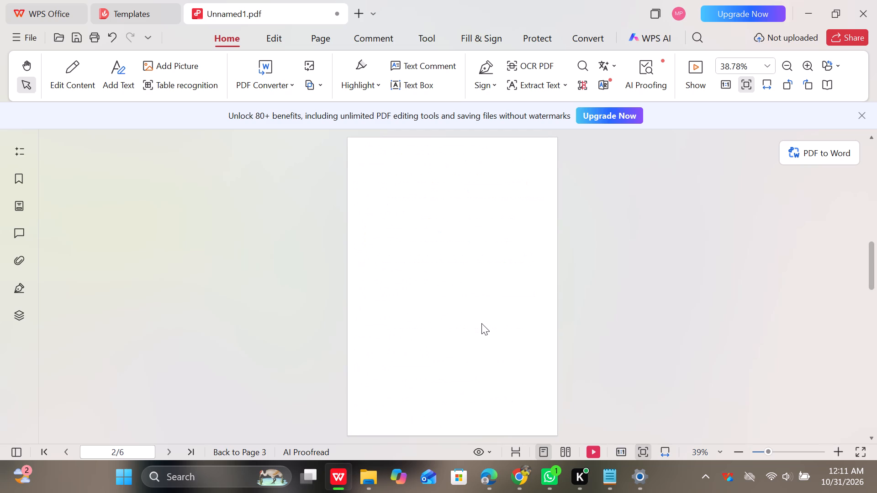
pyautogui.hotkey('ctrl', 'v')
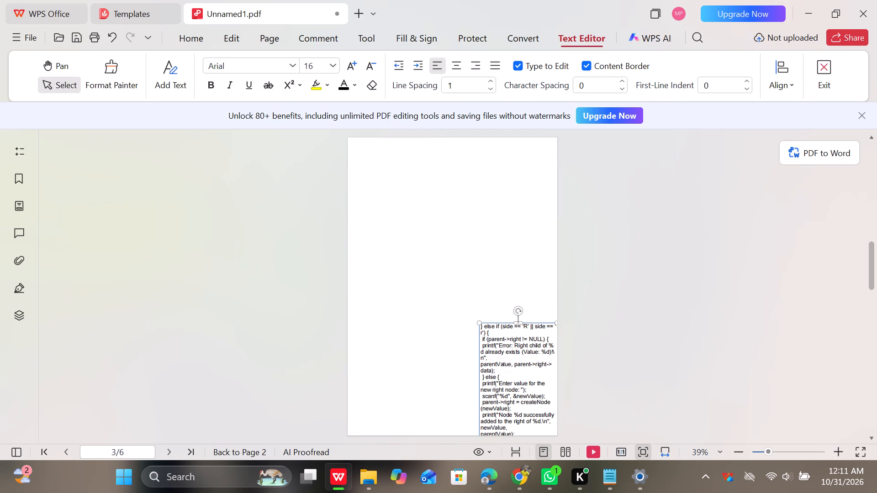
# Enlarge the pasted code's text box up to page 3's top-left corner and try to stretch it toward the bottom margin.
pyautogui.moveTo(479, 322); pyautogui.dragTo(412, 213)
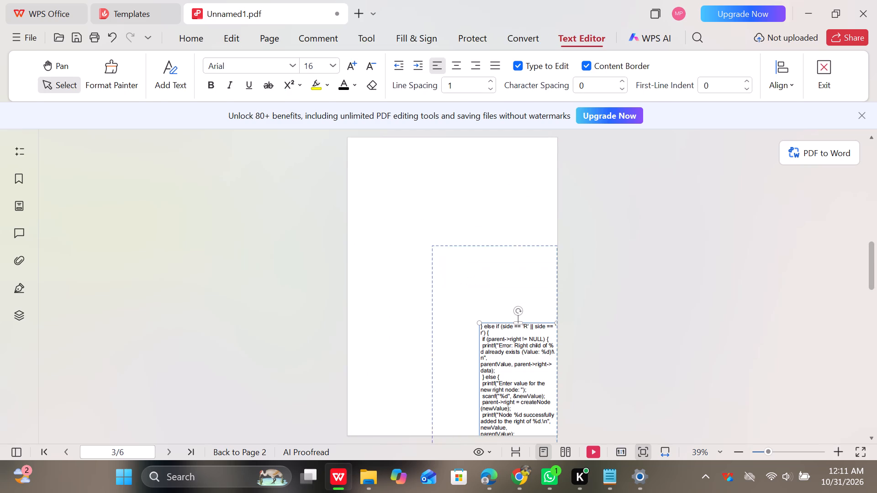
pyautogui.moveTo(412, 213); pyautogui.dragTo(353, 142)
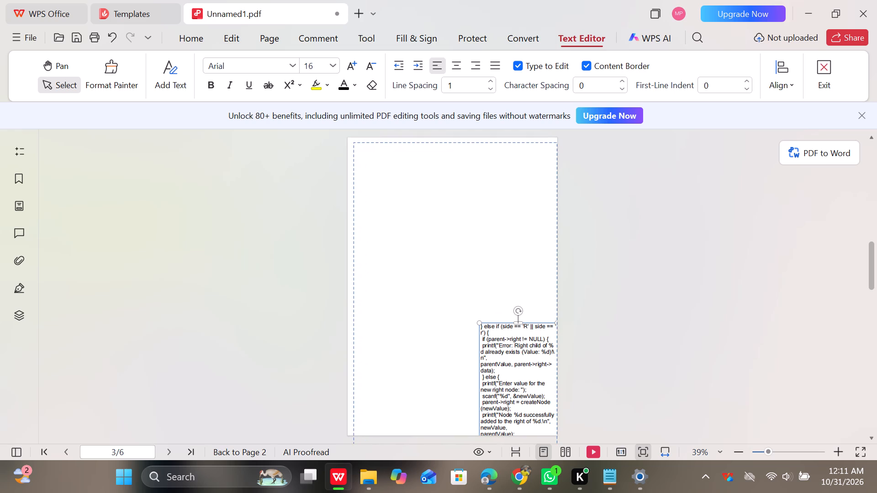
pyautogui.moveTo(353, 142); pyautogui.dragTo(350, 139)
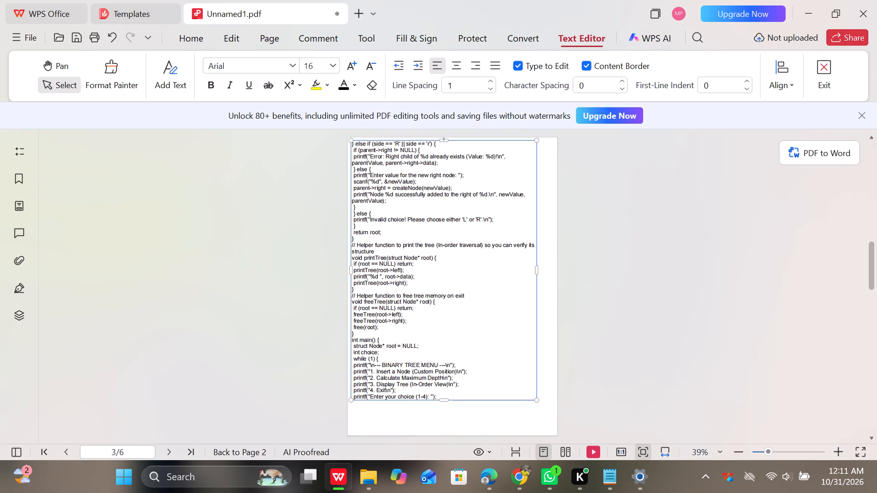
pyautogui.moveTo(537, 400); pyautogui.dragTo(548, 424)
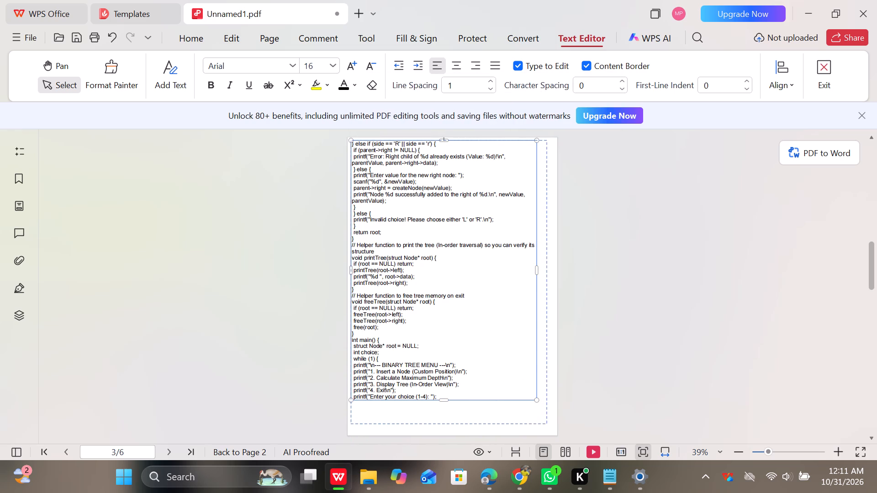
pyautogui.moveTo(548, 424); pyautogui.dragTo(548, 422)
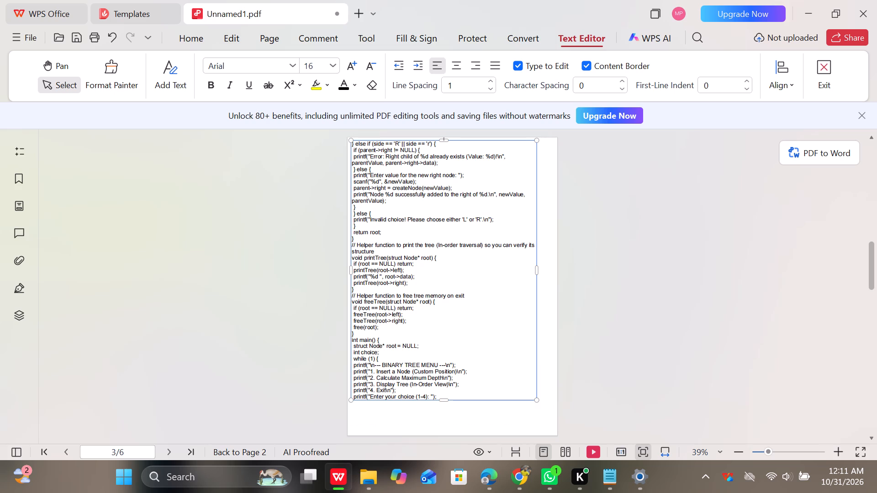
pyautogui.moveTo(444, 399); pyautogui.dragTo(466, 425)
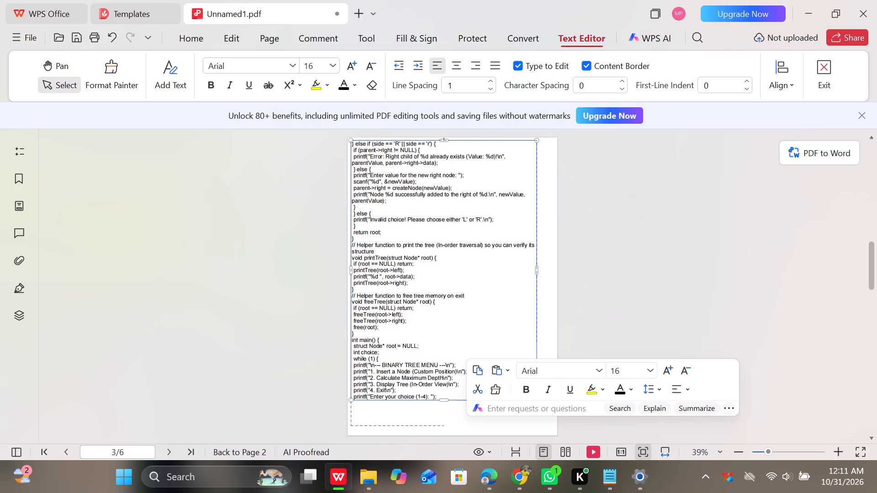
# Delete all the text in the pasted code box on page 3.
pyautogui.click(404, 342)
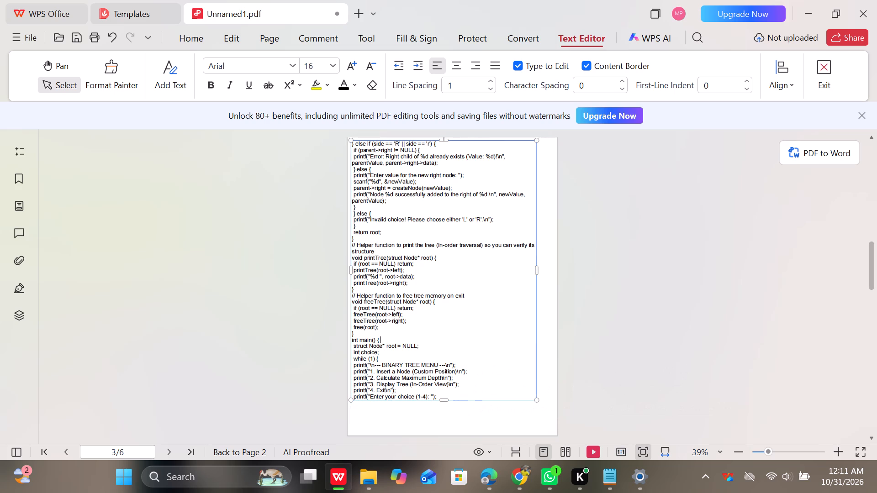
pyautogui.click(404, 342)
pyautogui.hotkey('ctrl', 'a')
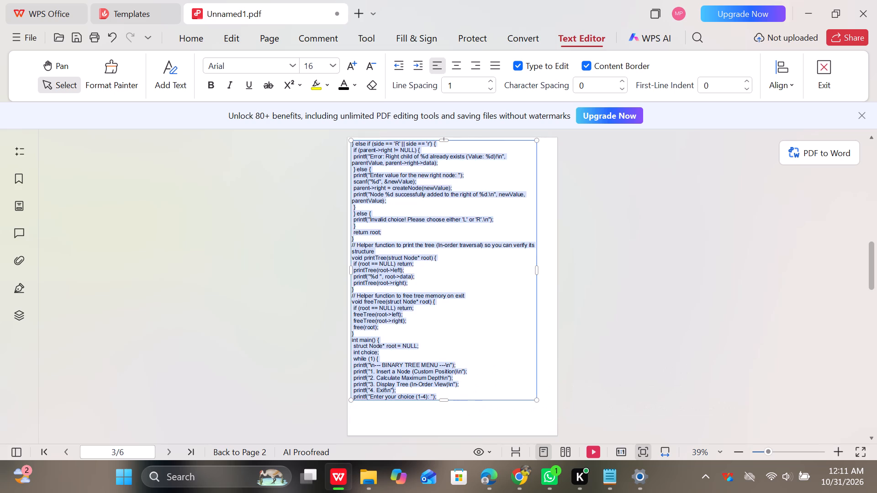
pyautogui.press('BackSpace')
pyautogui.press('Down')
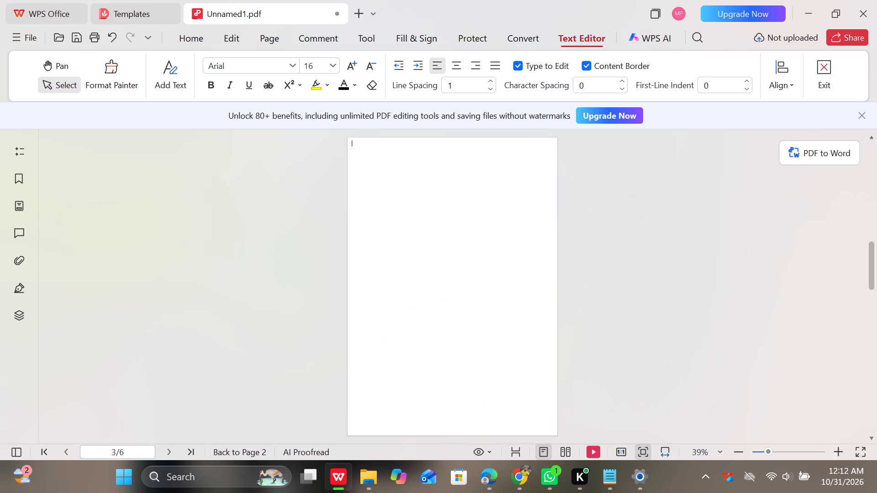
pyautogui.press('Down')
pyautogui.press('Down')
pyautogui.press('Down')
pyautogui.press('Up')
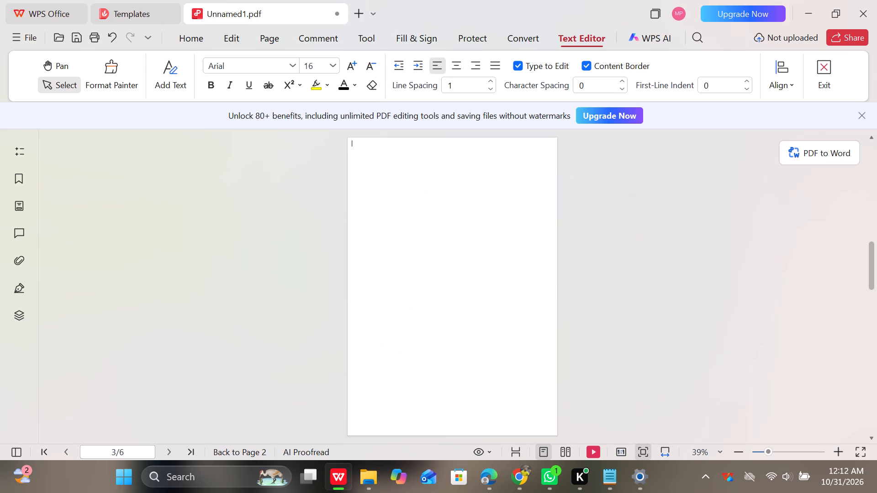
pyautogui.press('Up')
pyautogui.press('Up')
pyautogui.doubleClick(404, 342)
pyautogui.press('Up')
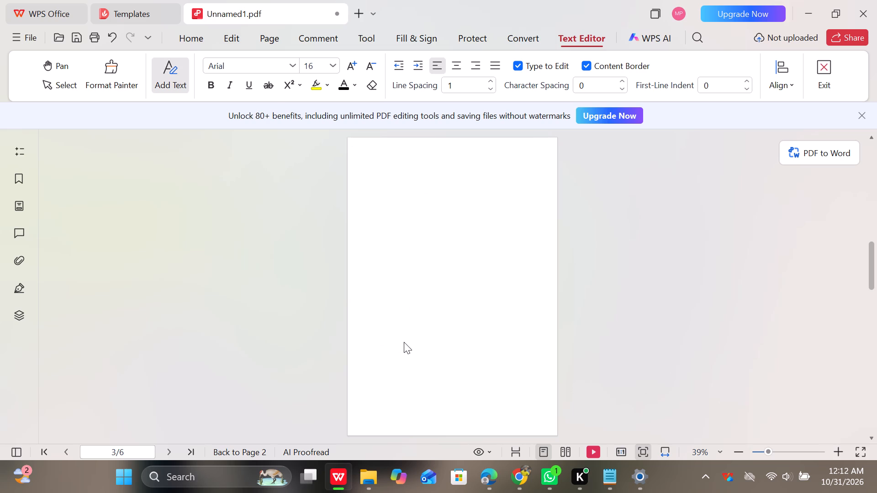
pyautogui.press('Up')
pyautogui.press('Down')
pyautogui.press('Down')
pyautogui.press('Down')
# Examine pages 3 and 4 in the page overview and return to the normal view of page 4.
pyautogui.click(259, 34)
pyautogui.click(477, 263)
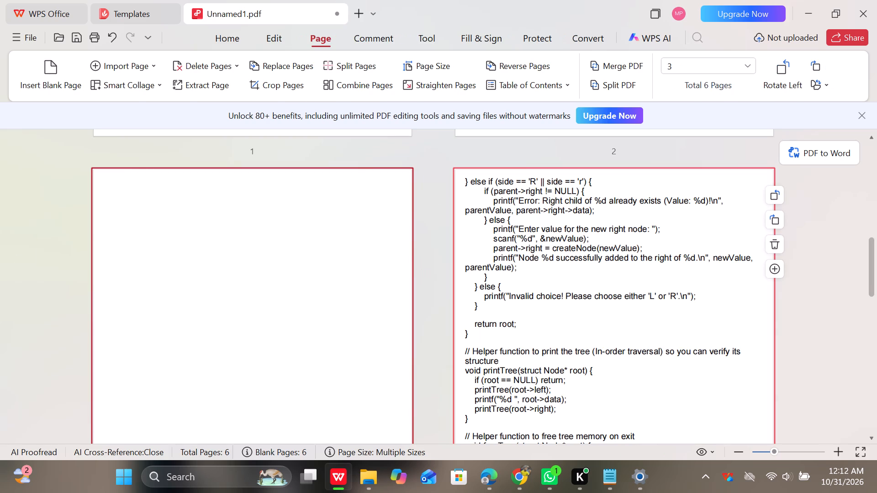
pyautogui.click(477, 263)
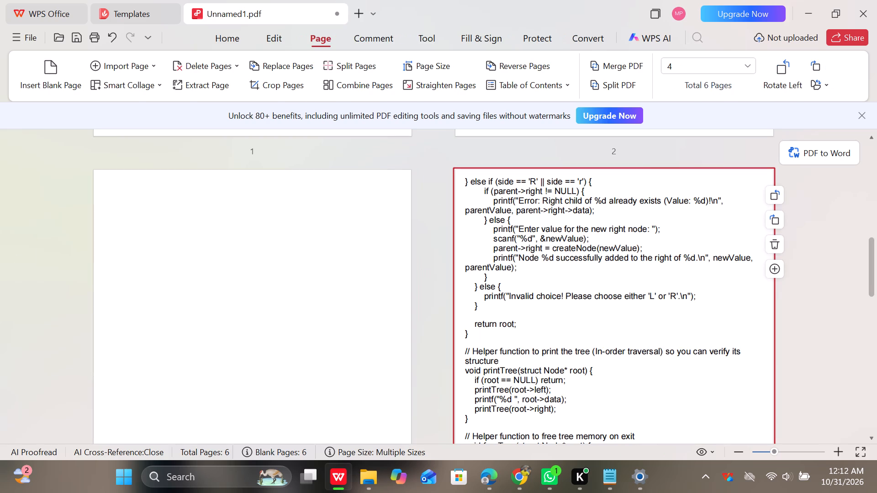
pyautogui.hotkey('ctrl', 'a')
pyautogui.hscroll(1, 477, 263)
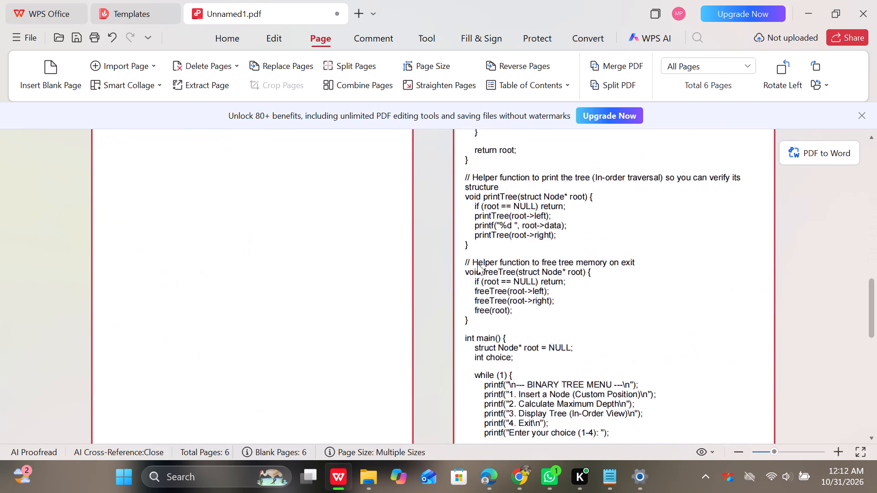
pyautogui.hscroll(1, 477, 263)
pyautogui.click(433, 271)
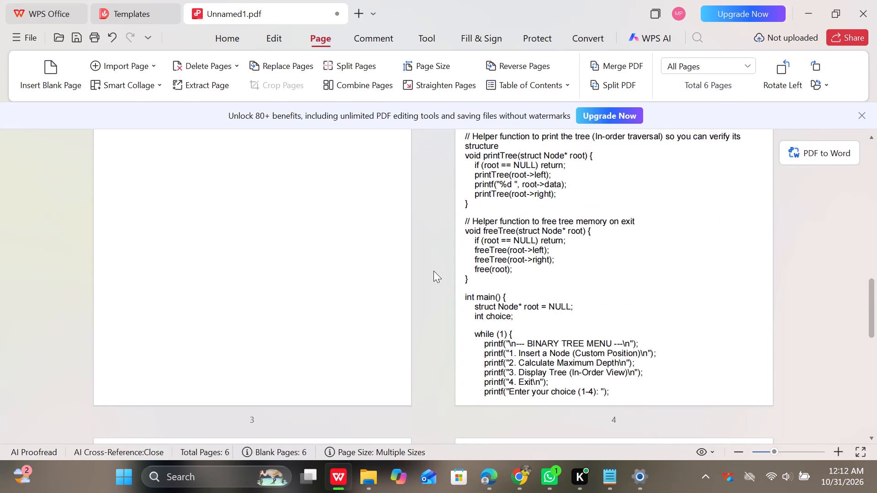
pyautogui.click(534, 272)
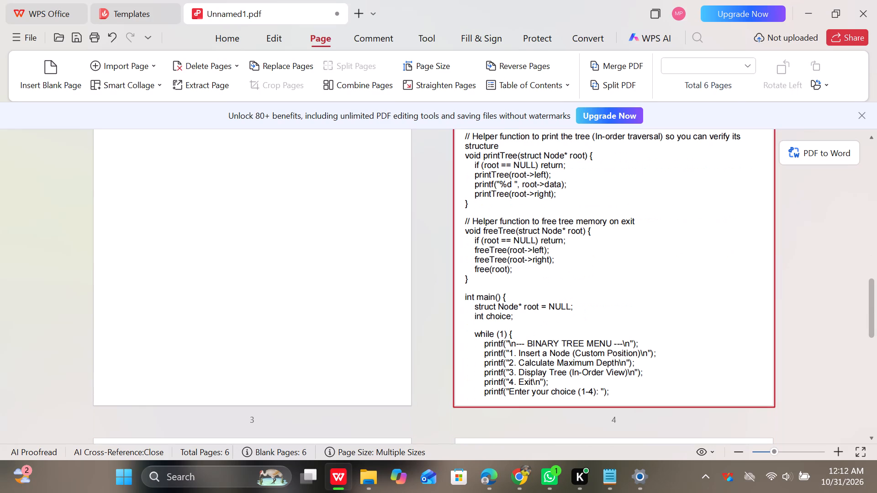
pyautogui.click(239, 44)
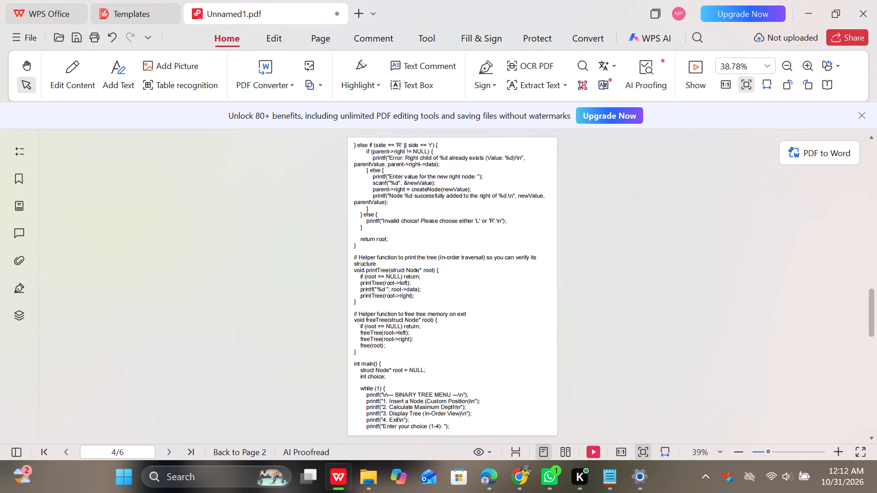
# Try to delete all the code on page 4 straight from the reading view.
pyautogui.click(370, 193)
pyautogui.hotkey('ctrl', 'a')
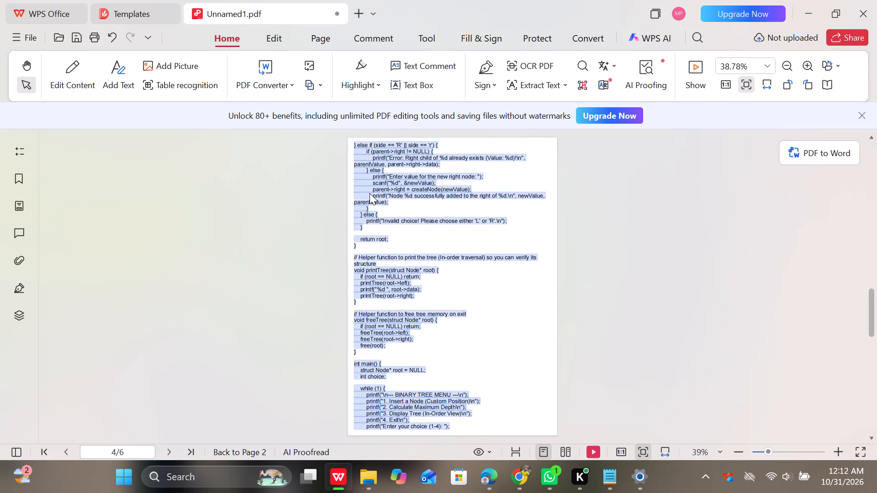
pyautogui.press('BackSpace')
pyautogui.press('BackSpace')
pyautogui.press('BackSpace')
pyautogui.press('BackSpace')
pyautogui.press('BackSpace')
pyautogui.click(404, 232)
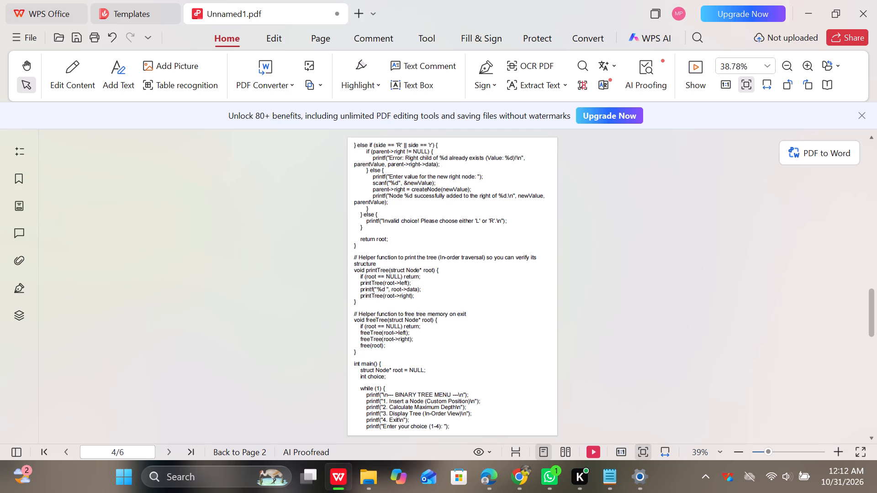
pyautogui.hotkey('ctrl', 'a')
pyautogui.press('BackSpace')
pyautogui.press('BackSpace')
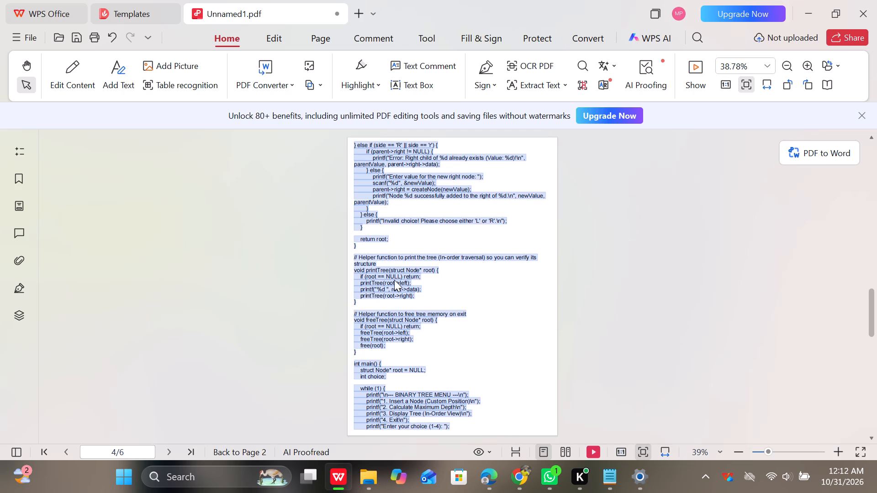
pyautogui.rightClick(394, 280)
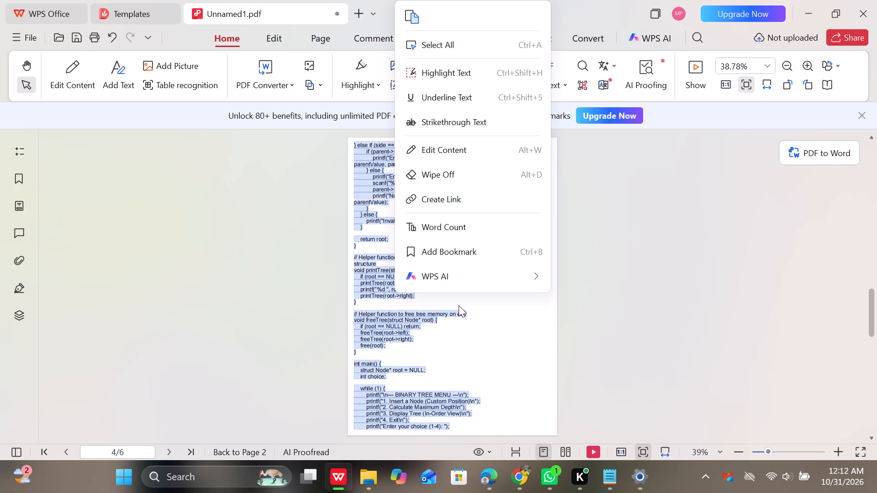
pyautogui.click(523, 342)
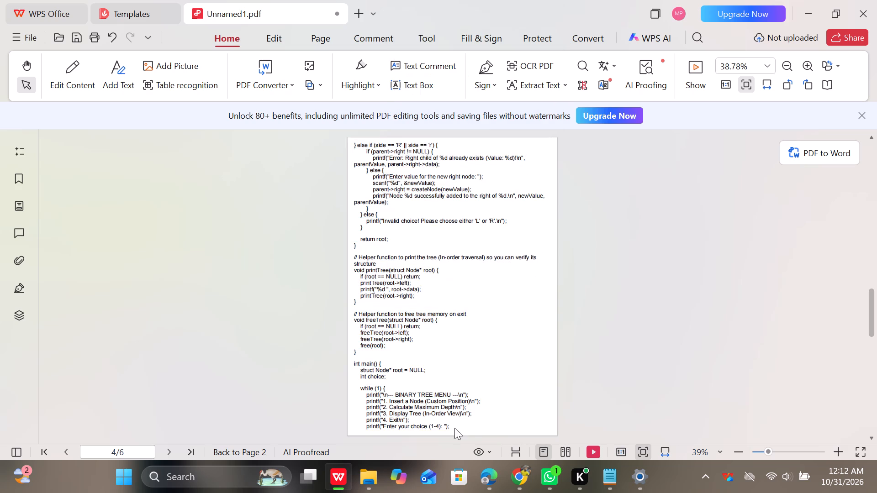
# Open page 4's code text for editing and delete the block from below its first line into the final "Enter your choice" line.
pyautogui.click(451, 424)
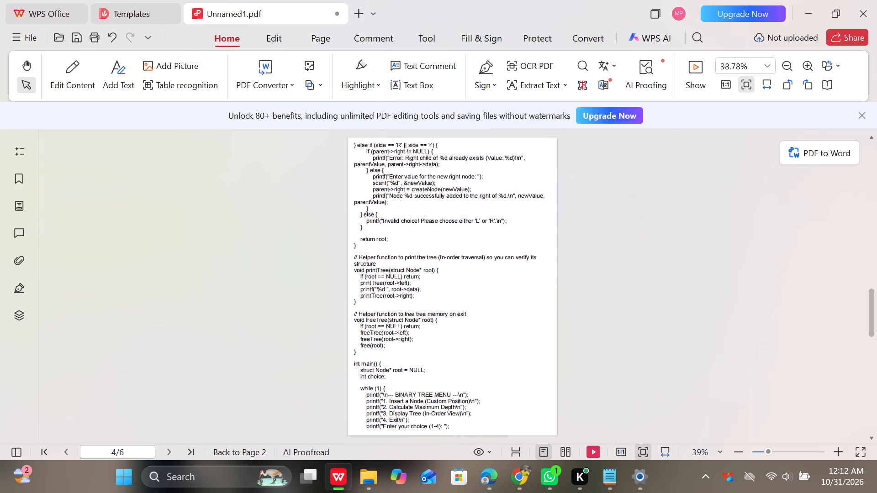
pyautogui.tripleClick(450, 425)
pyautogui.press('BackSpace')
pyautogui.press('BackSpace')
pyautogui.press('BackSpace')
pyautogui.press('BackSpace')
pyautogui.press('BackSpace')
pyautogui.press('BackSpace')
pyautogui.press('BackSpace')
pyautogui.press('BackSpace')
pyautogui.press('BackSpace')
pyautogui.press('BackSpace')
pyautogui.press('BackSpace')
pyautogui.press('BackSpace')
pyautogui.press('BackSpace')
pyautogui.press('BackSpace')
pyautogui.press('BackSpace')
pyautogui.press('BackSpace')
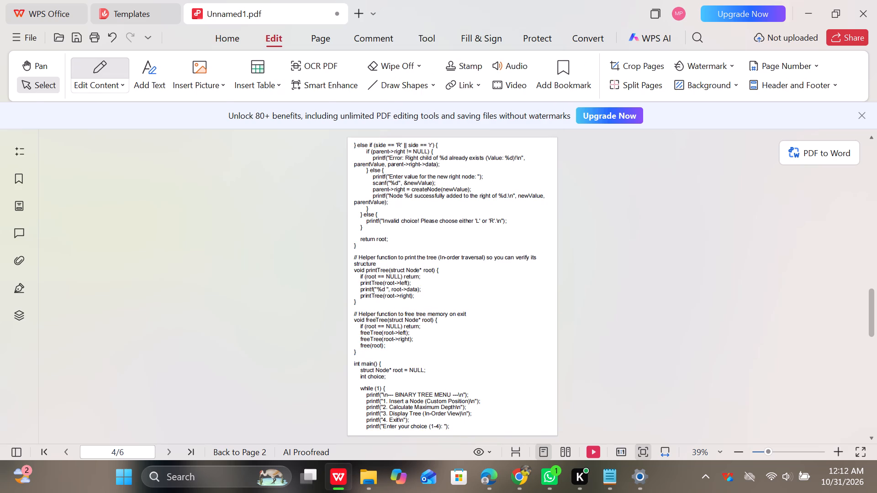
pyautogui.press('BackSpace')
pyautogui.hotkey('ctrl', 'a')
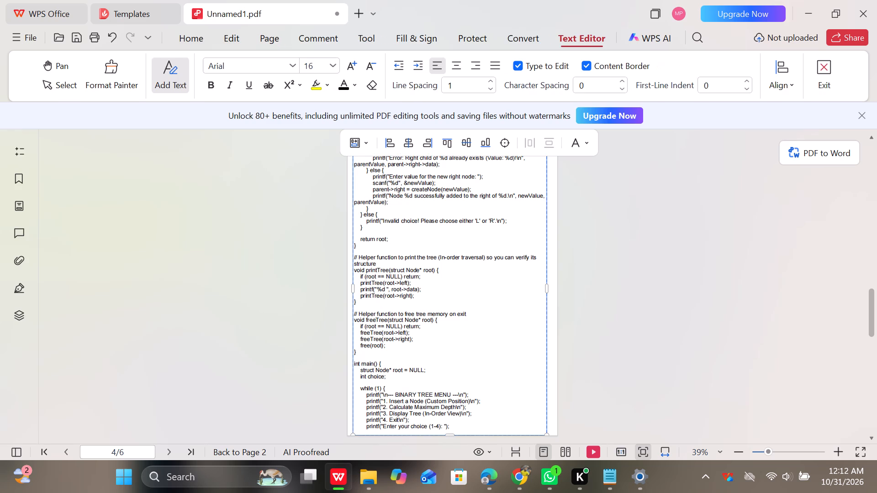
pyautogui.press('BackSpace')
pyautogui.press('BackSpace')
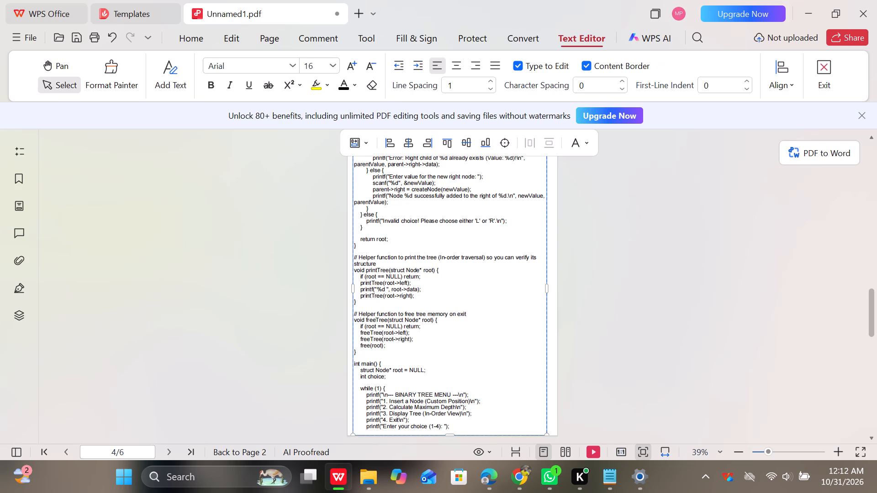
pyautogui.click(388, 351)
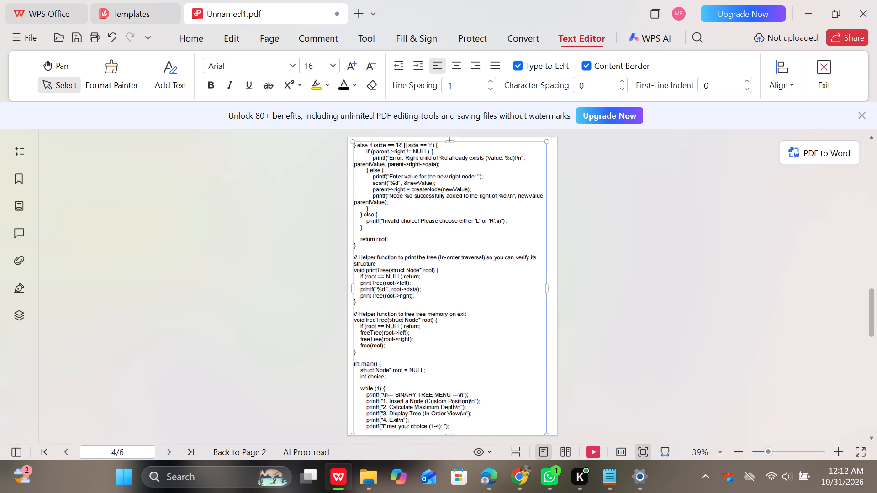
pyautogui.moveTo(359, 149); pyautogui.dragTo(377, 231)
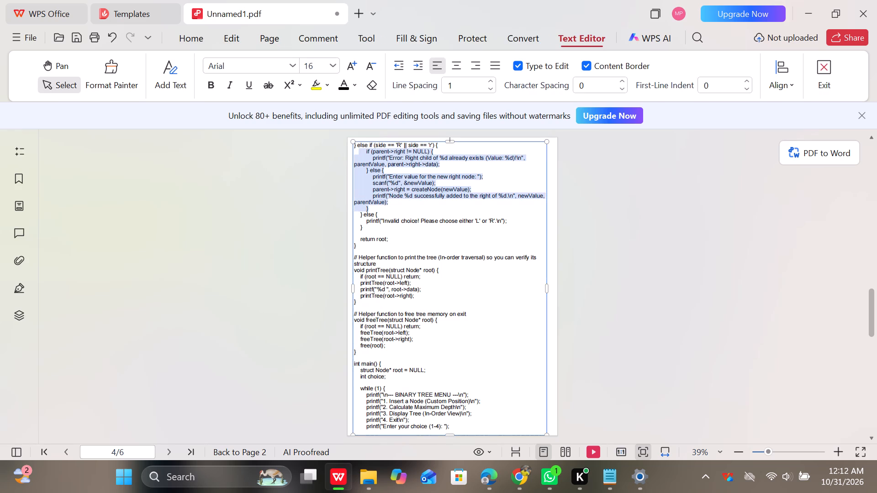
pyautogui.moveTo(377, 231); pyautogui.dragTo(433, 482)
pyautogui.hotkey('ctrl', 'BackSpace')
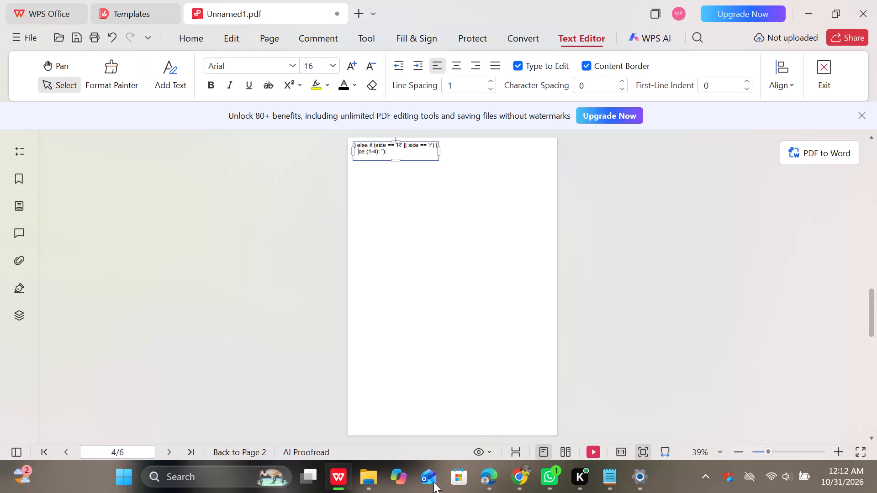
# Delete the remaining first line "} else if (side == 'R' || side == 'r') {" from page 4's text box.
pyautogui.press('BackSpace')
pyautogui.press('BackSpace')
pyautogui.press('BackSpace')
pyautogui.press('BackSpace')
pyautogui.press('BackSpace')
pyautogui.press('BackSpace')
pyautogui.press('BackSpace')
pyautogui.press('BackSpace')
pyautogui.press('BackSpace')
pyautogui.press('BackSpace')
pyautogui.press('BackSpace')
pyautogui.press('BackSpace')
pyautogui.press('BackSpace')
pyautogui.press('BackSpace')
pyautogui.press('BackSpace')
pyautogui.press('BackSpace')
pyautogui.press('BackSpace')
pyautogui.press('BackSpace')
pyautogui.press('BackSpace')
pyautogui.press('BackSpace')
pyautogui.press('BackSpace')
pyautogui.press('BackSpace')
pyautogui.press('BackSpace')
pyautogui.press('BackSpace')
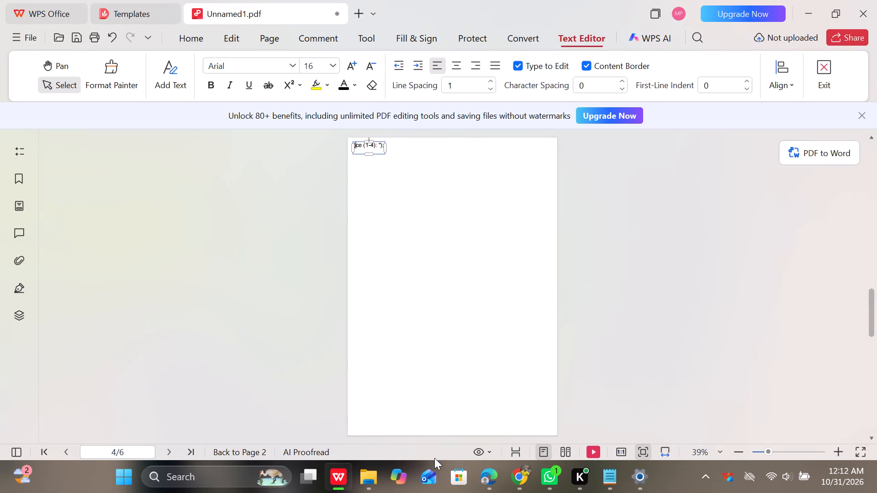
# Trim the leftover fragment "ce (1-4): ");" at the top of page 4, undoing the last deletion along the way.
pyautogui.click(378, 143)
pyautogui.press('BackSpace')
pyautogui.press('BackSpace')
pyautogui.press('BackSpace')
pyautogui.press('BackSpace')
pyautogui.press('BackSpace')
pyautogui.press('BackSpace')
pyautogui.press('BackSpace')
pyautogui.press('BackSpace')
pyautogui.press('BackSpace')
pyautogui.press('BackSpace')
pyautogui.press('BackSpace')
pyautogui.press('BackSpace')
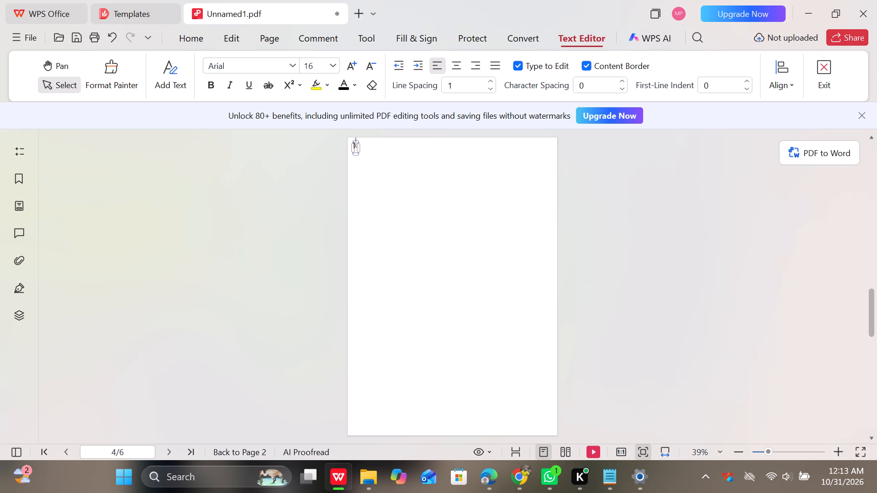
pyautogui.press('BackSpace')
pyautogui.moveTo(375, 144); pyautogui.dragTo(369, 143)
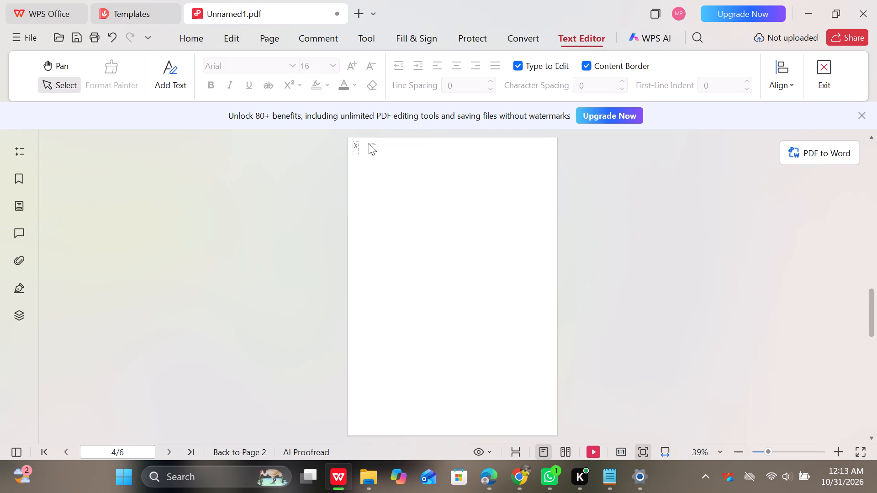
pyautogui.click(369, 143)
pyautogui.click(357, 145)
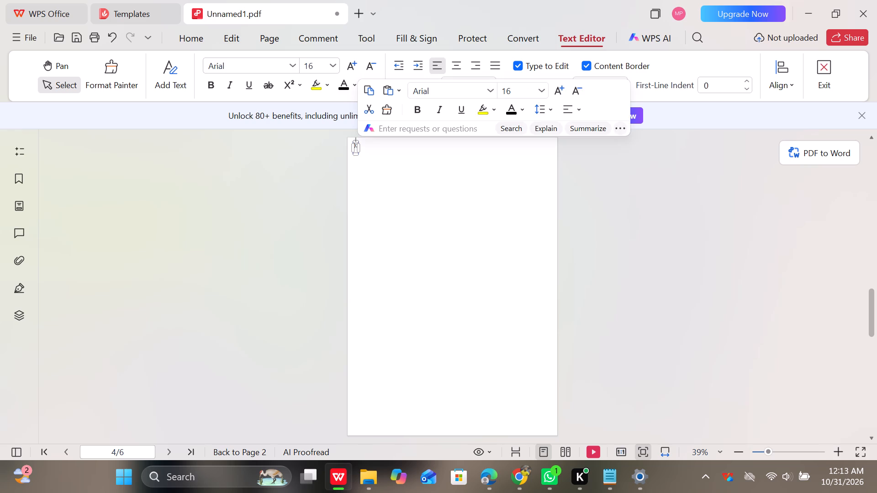
pyautogui.press('BackSpace')
pyautogui.press('BackSpace')
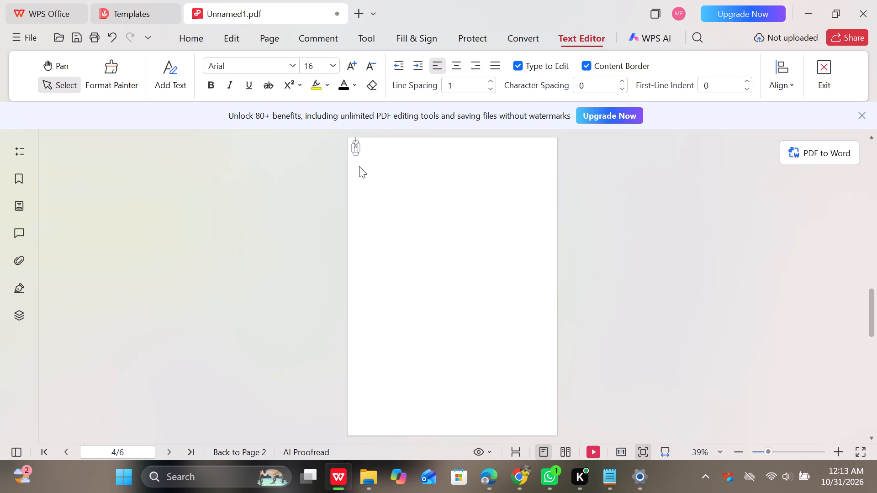
pyautogui.hotkey('ctrl', 'z')
pyautogui.press('BackSpace')
pyautogui.press('BackSpace')
pyautogui.press('BackSpace')
pyautogui.press('BackSpace')
pyautogui.press('Up')
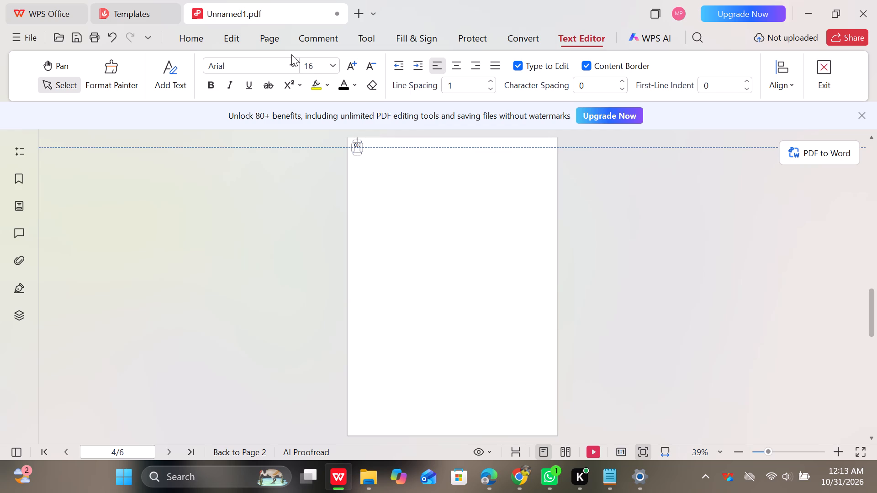
# Check page 4 in the page overview and delete the leftover characters "c)" from its top line.
pyautogui.click(281, 46)
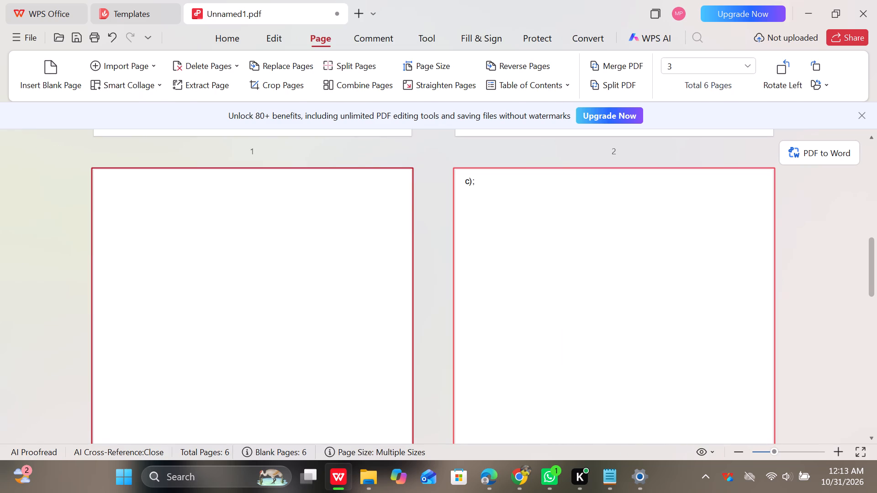
pyautogui.click(471, 177)
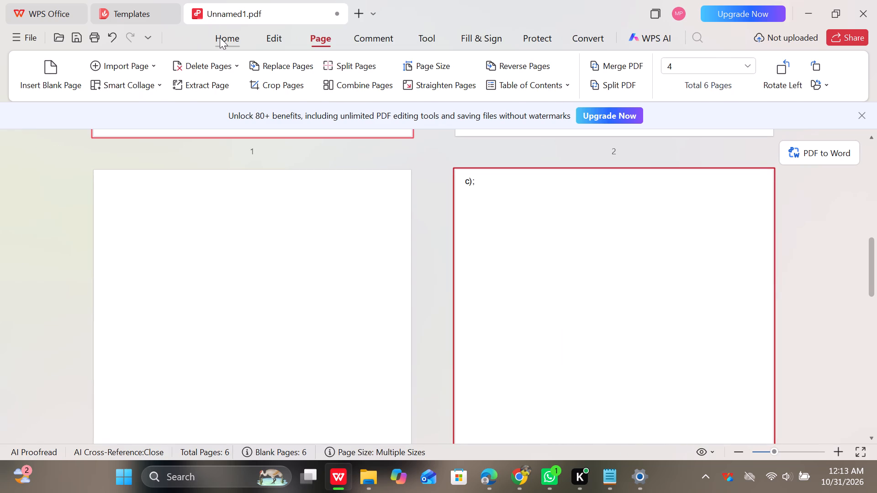
pyautogui.click(220, 37)
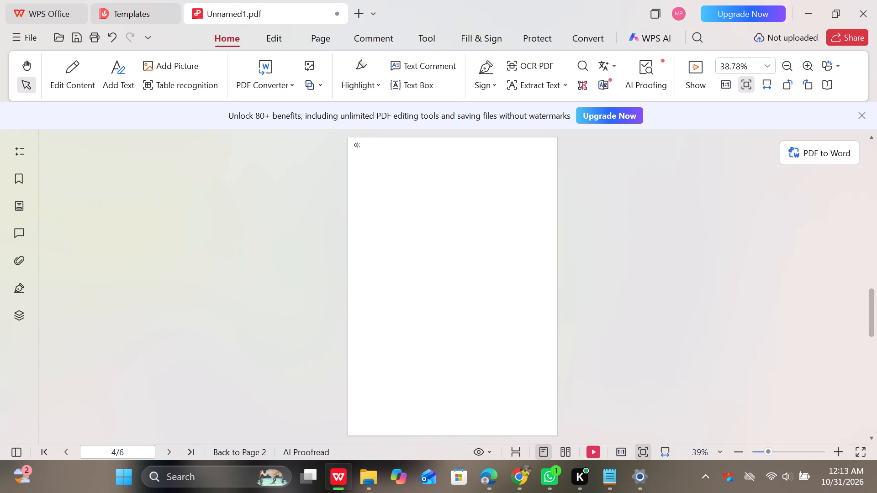
pyautogui.click(361, 148)
pyautogui.doubleClick(361, 148)
pyautogui.press('BackSpace')
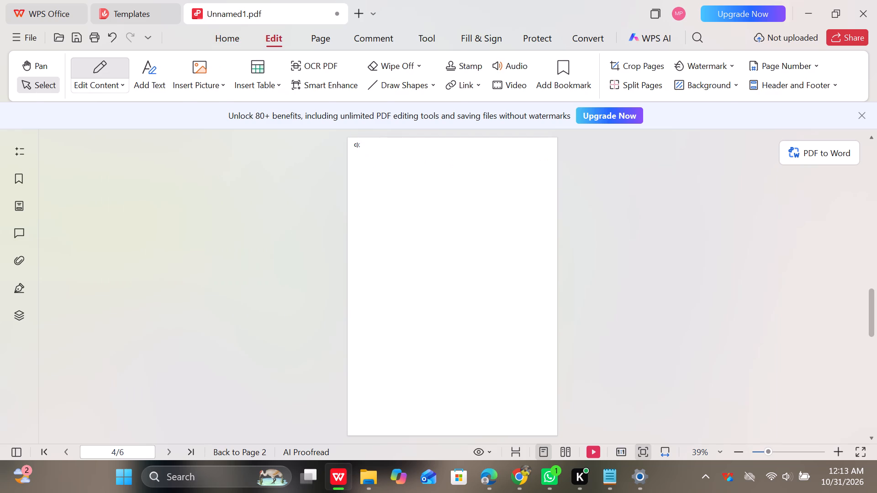
pyautogui.press('BackSpace')
pyautogui.press('BackSpace')
pyautogui.press('BackSpace')
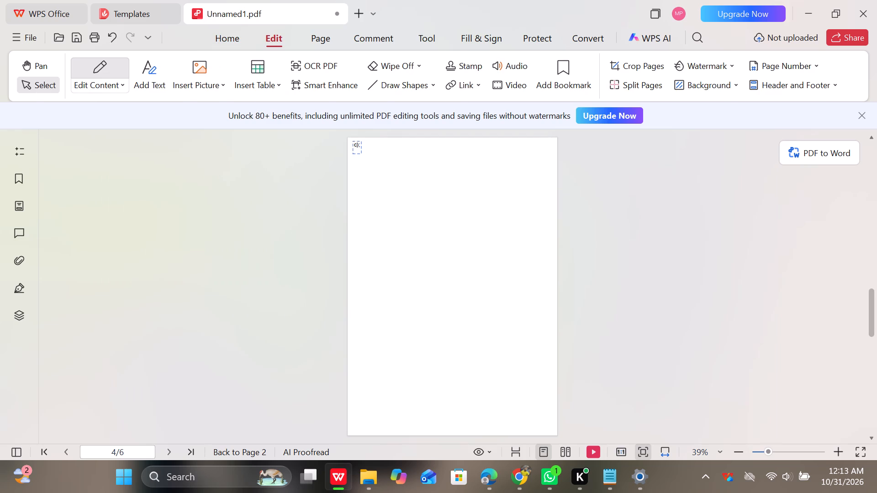
pyautogui.click(359, 146)
pyautogui.press('BackSpace')
pyautogui.press('BackSpace')
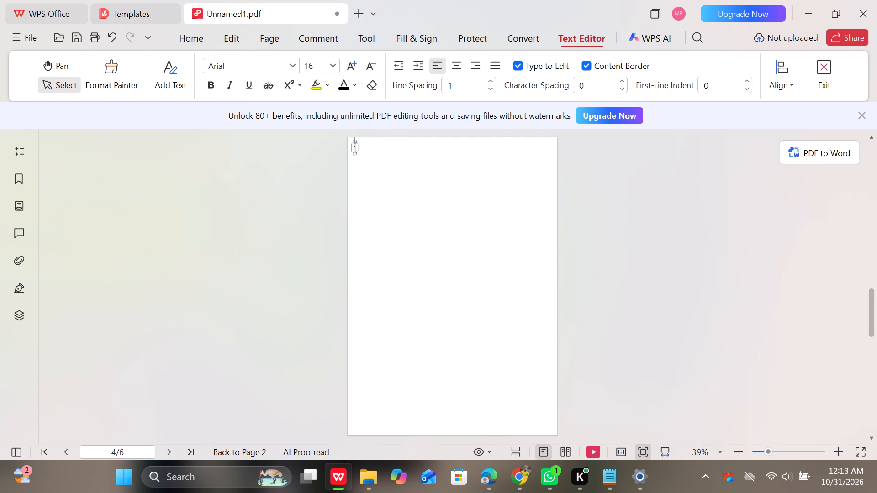
pyautogui.press('BackSpace')
pyautogui.press('BackSpace')
# Check pages 3 and 4 in the page overview and open blank page 3 in the normal view.
pyautogui.click(277, 37)
pyautogui.scroll(4, 518, 265)
pyautogui.scroll(-1, 518, 265)
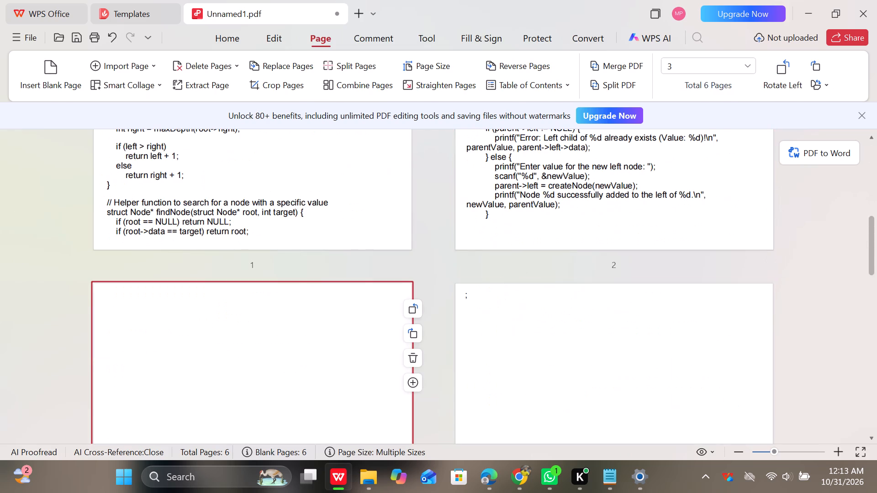
pyautogui.click(389, 334)
pyautogui.click(389, 334)
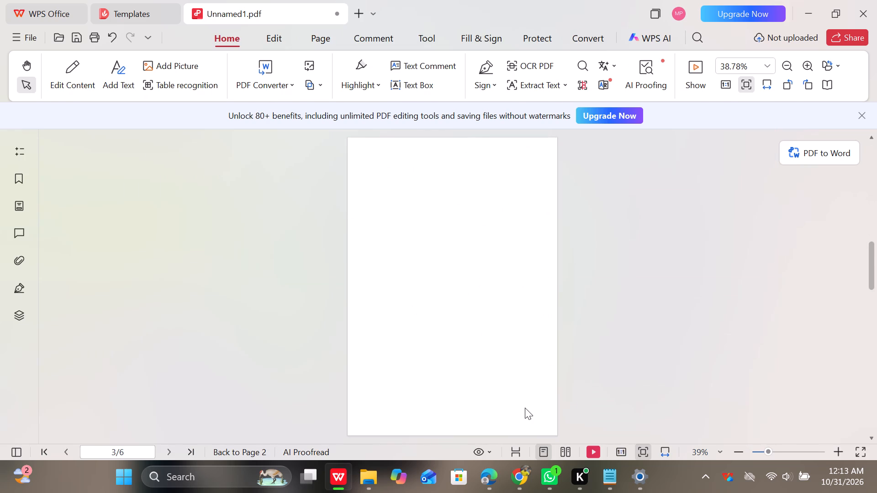
# In Notepad, copy the selected code in code.txt ending at the "Enter your choice (1-4)" line and return to the PDF.
pyautogui.click(608, 481)
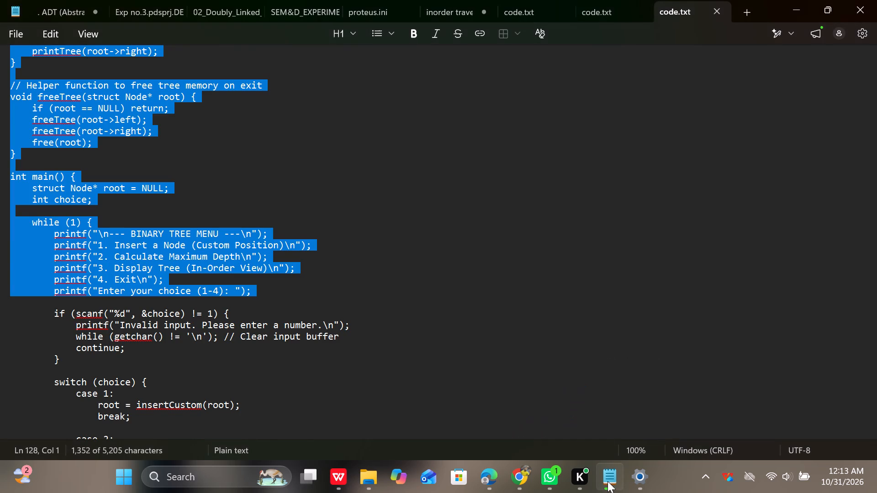
pyautogui.hotkey('ctrl', 'c')
pyautogui.click(334, 476)
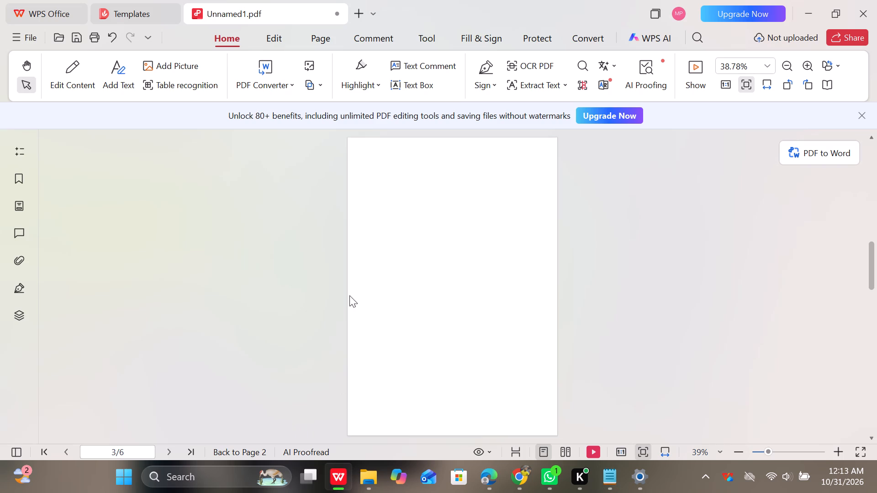
# Add a text block with the copied code on blank page 3 and shift it up and left to fit the page.
pyautogui.click(367, 149)
pyautogui.click(367, 149)
pyautogui.click(104, 84)
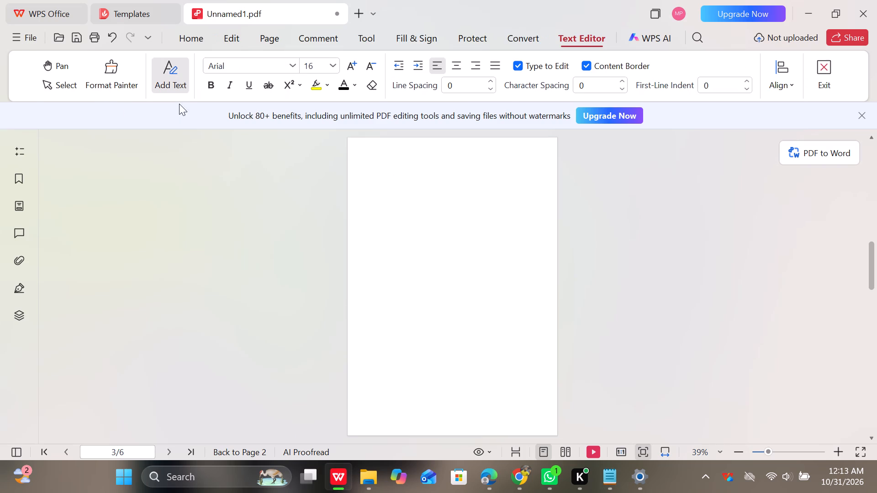
pyautogui.click(361, 151)
pyautogui.hotkey('ctrl', 'v')
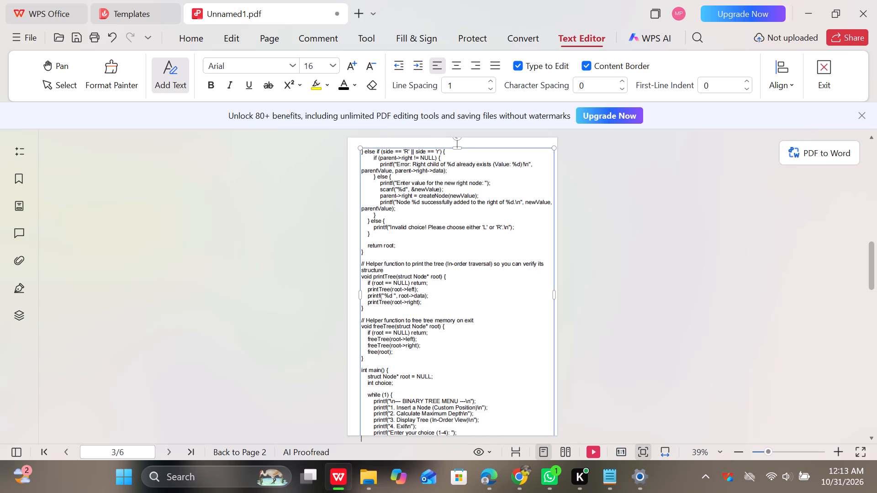
pyautogui.moveTo(361, 149); pyautogui.dragTo(354, 142)
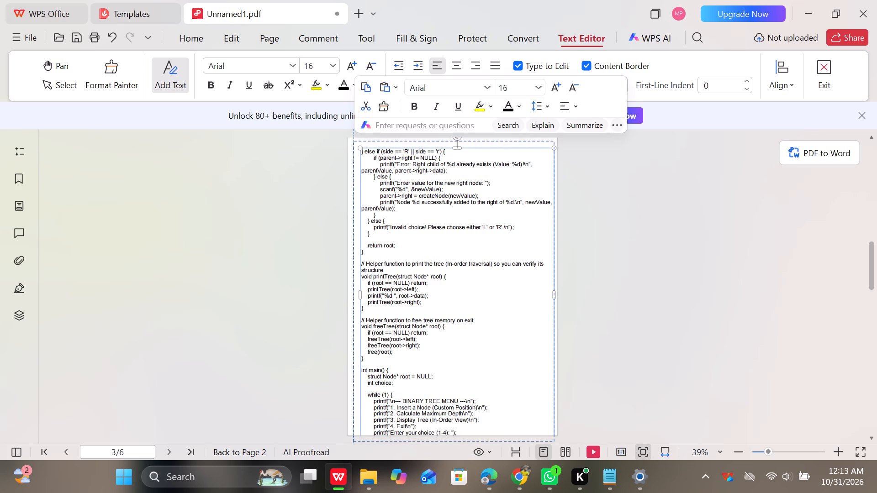
pyautogui.click(495, 315)
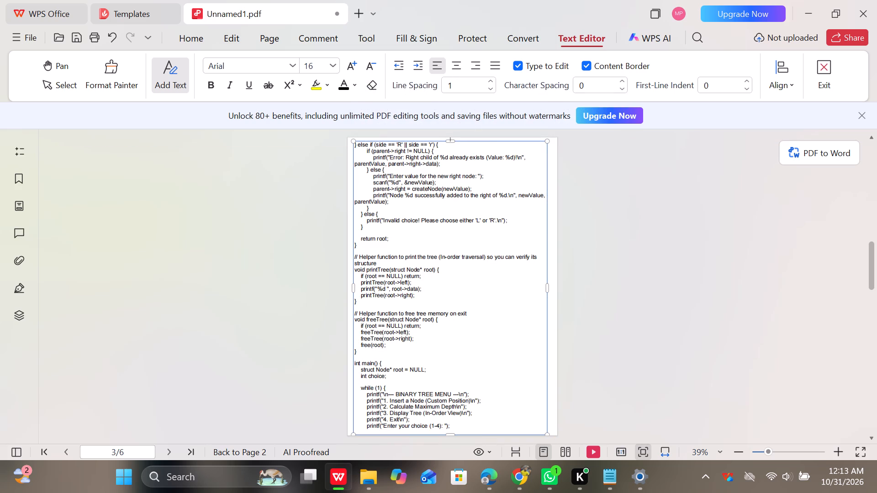
pyautogui.click(620, 312)
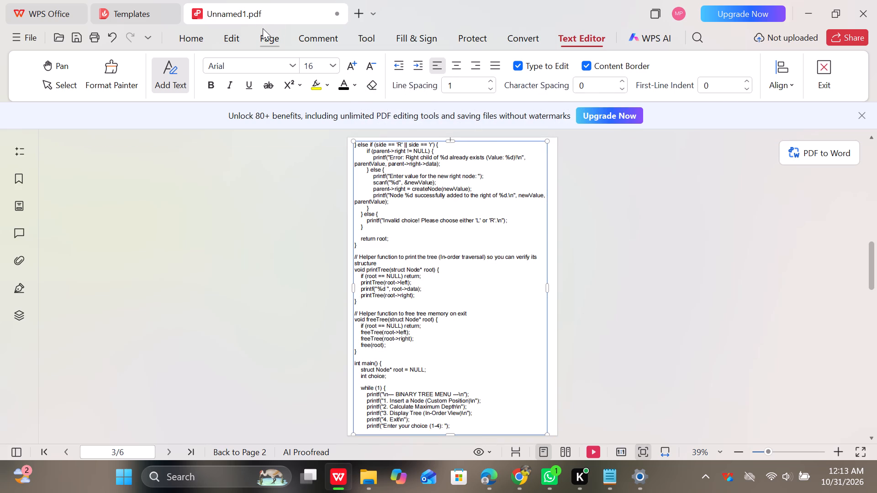
# Check page 3 in the page overview and open page 4 in the normal view.
pyautogui.click(263, 30)
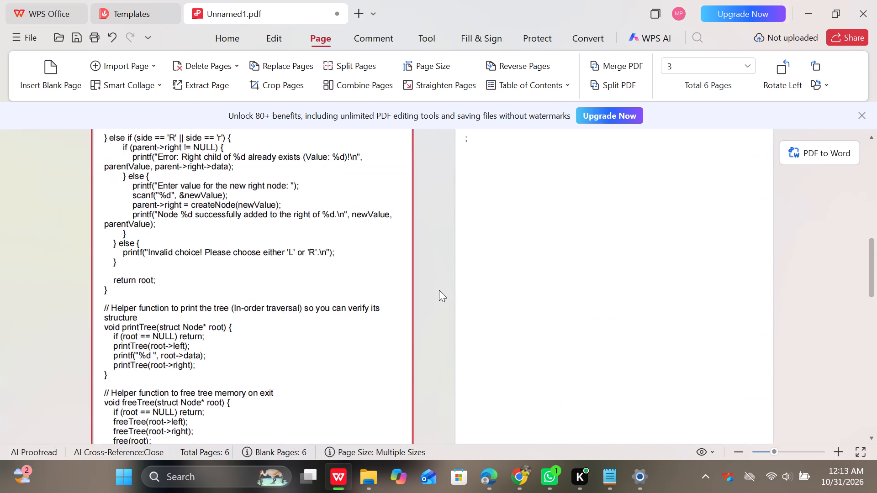
pyautogui.click(571, 157)
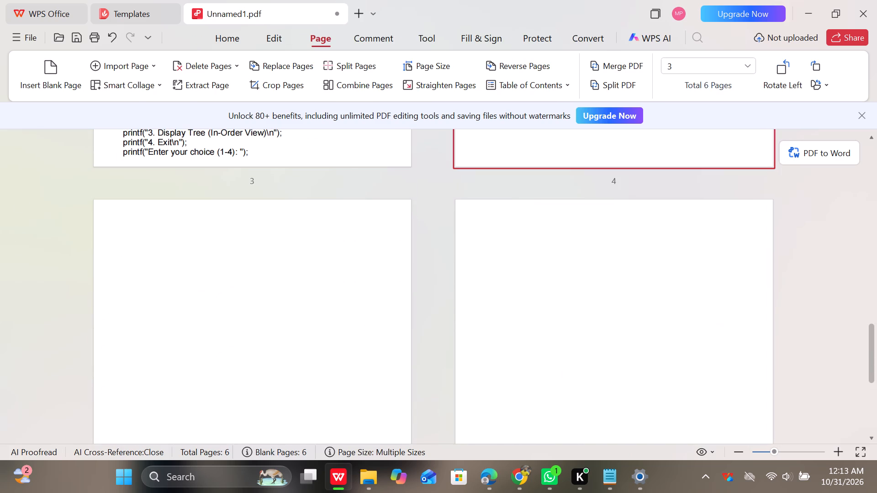
pyautogui.click(245, 37)
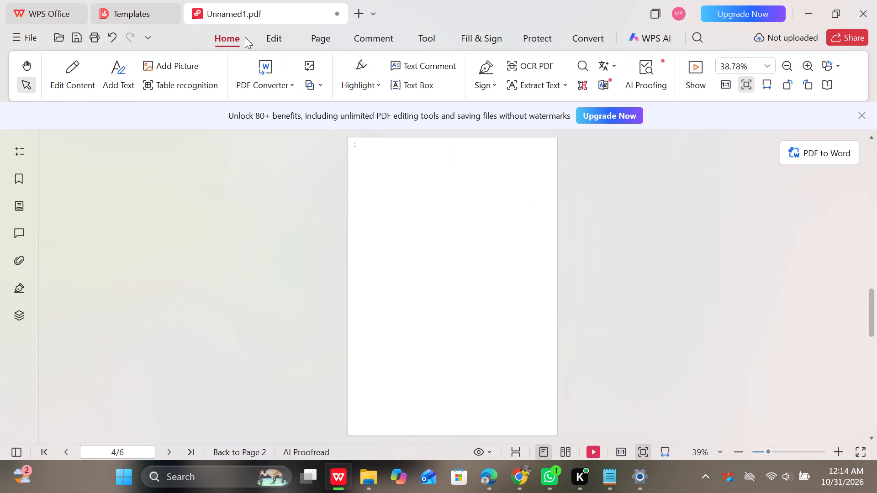
# In Notepad, copy the rest of code.txt from "if (scanf("%d", &choice) != 1) {" through the final closing brace and return to the PDF.
pyautogui.click(612, 479)
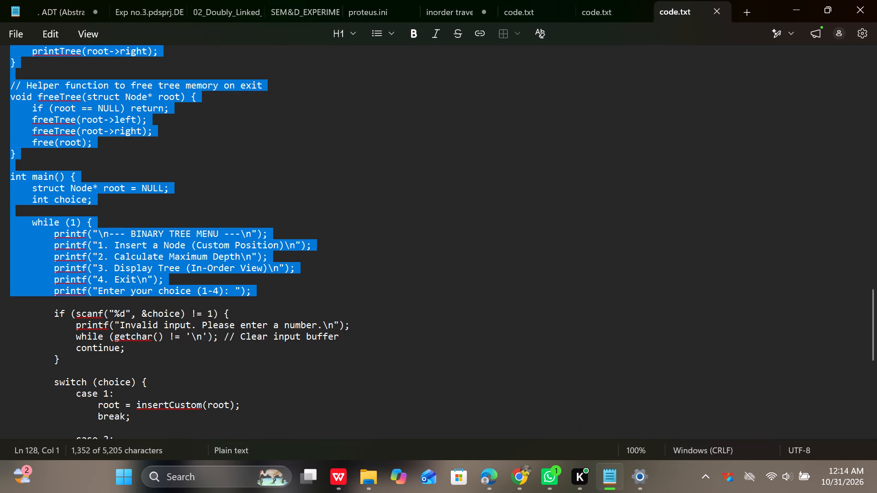
pyautogui.scroll(-1, 483, 331)
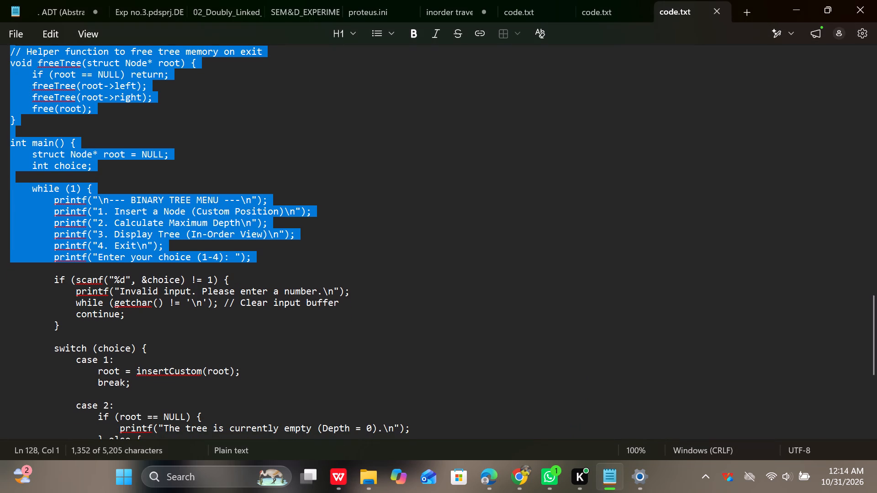
pyautogui.scroll(-4, 483, 331)
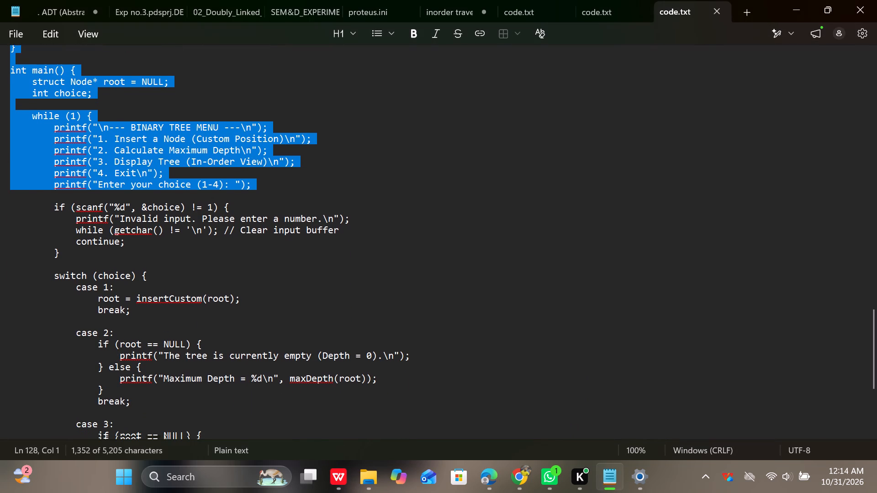
pyautogui.scroll(-2, 483, 331)
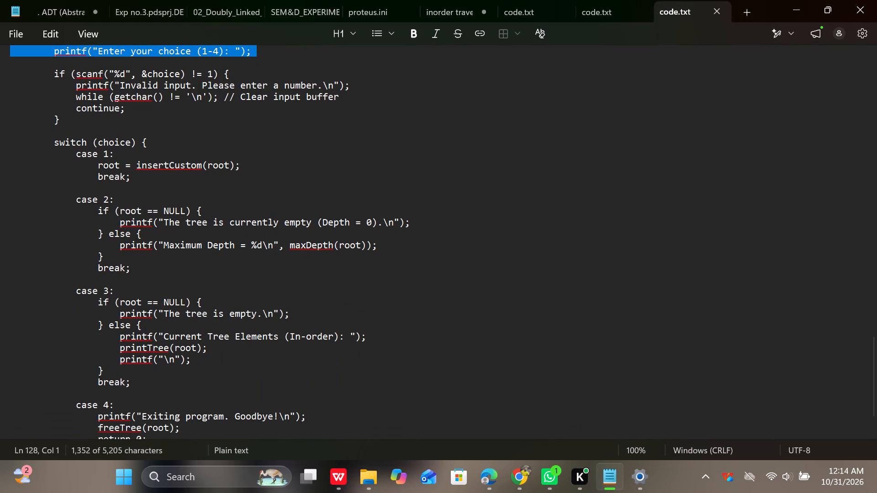
pyautogui.scroll(-1, 483, 331)
pyautogui.click(507, 167)
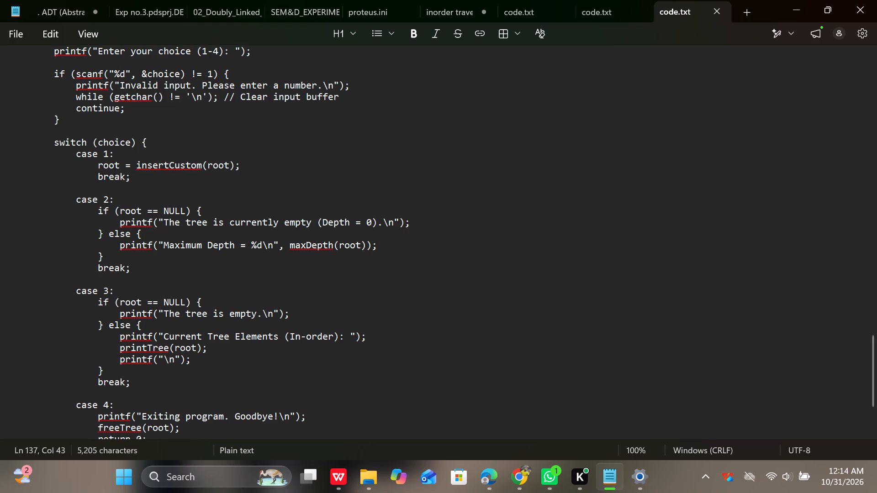
pyautogui.moveTo(53, 72); pyautogui.dragTo(119, 151)
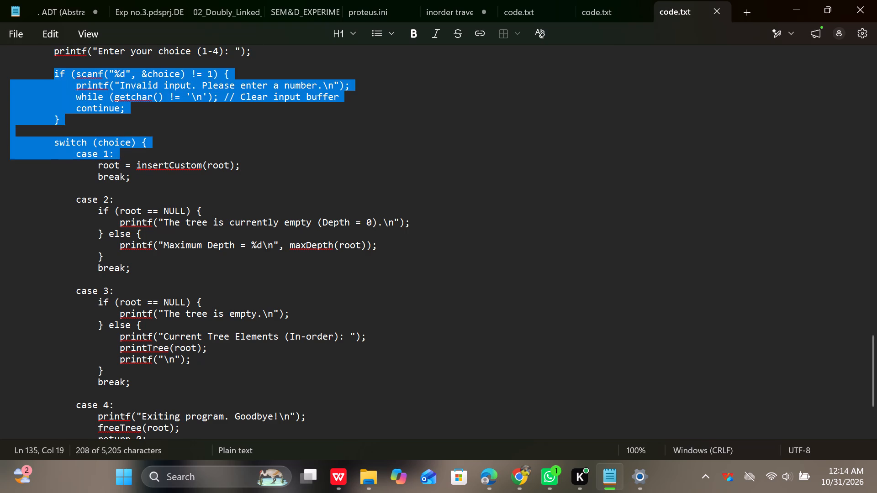
pyautogui.moveTo(119, 151); pyautogui.dragTo(214, 435)
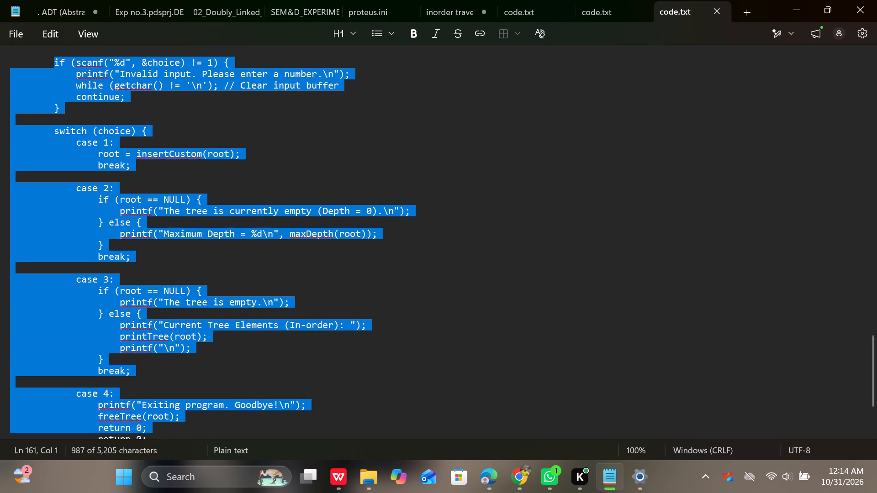
pyautogui.moveTo(214, 435); pyautogui.dragTo(227, 473)
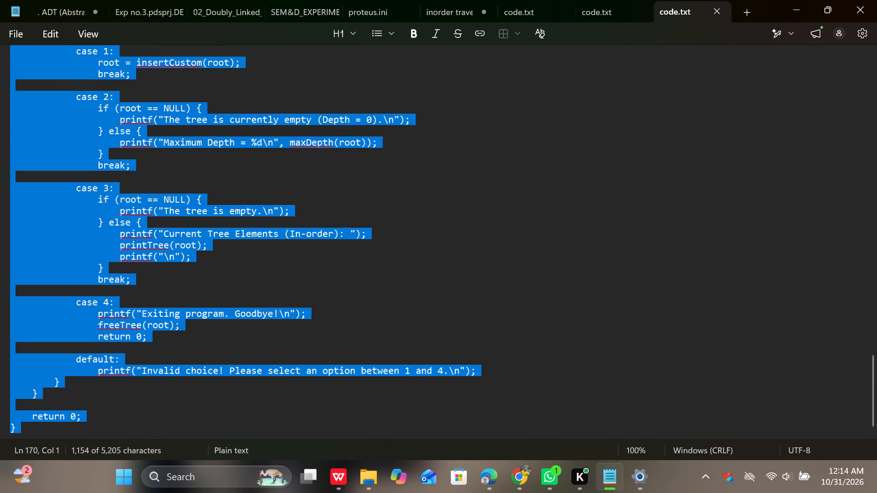
pyautogui.moveTo(227, 473); pyautogui.dragTo(237, 456)
pyautogui.hotkey('ctrl', 'c')
pyautogui.click(341, 483)
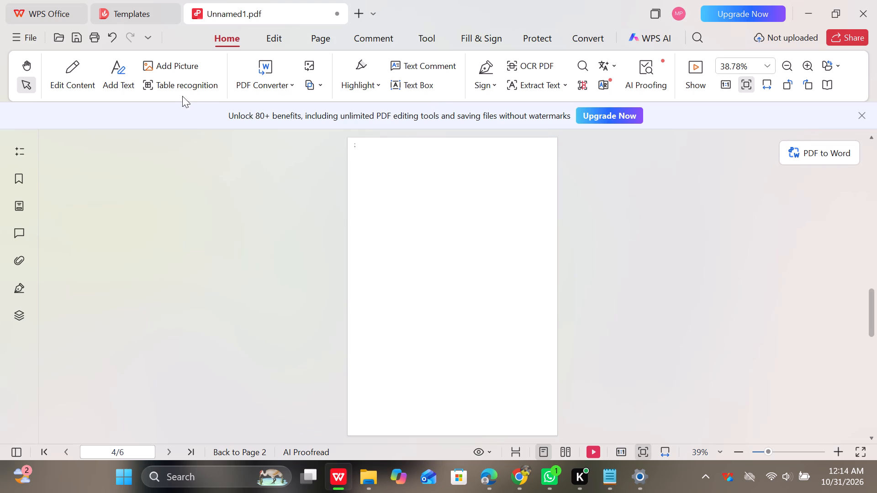
# Add a text block with the copied code at the top of page 4 and shift it slightly toward the page's left edge.
pyautogui.moveTo(132, 82); pyautogui.dragTo(368, 147)
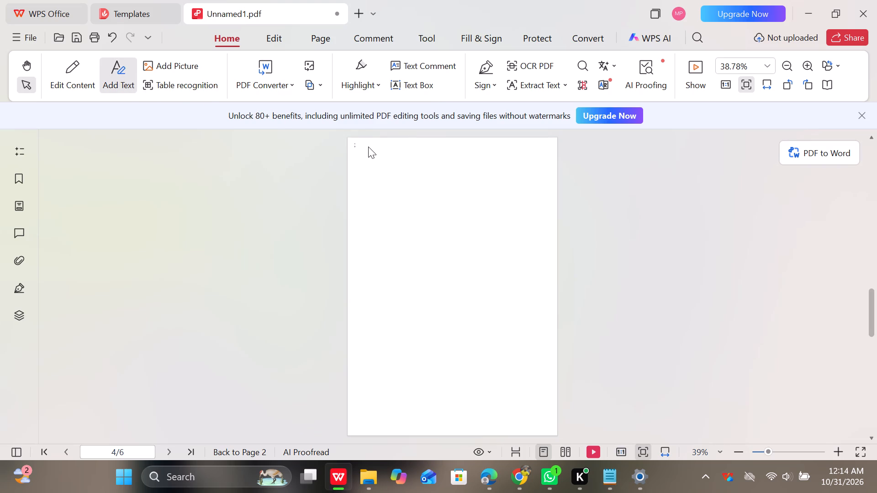
pyautogui.moveTo(368, 147); pyautogui.dragTo(363, 150)
pyautogui.click(363, 150)
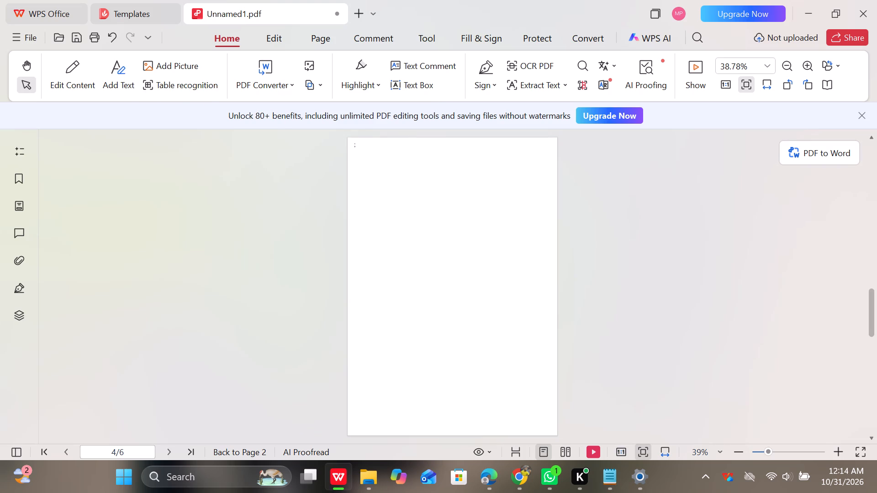
pyautogui.click(360, 151)
pyautogui.hotkey('ctrl', 'v')
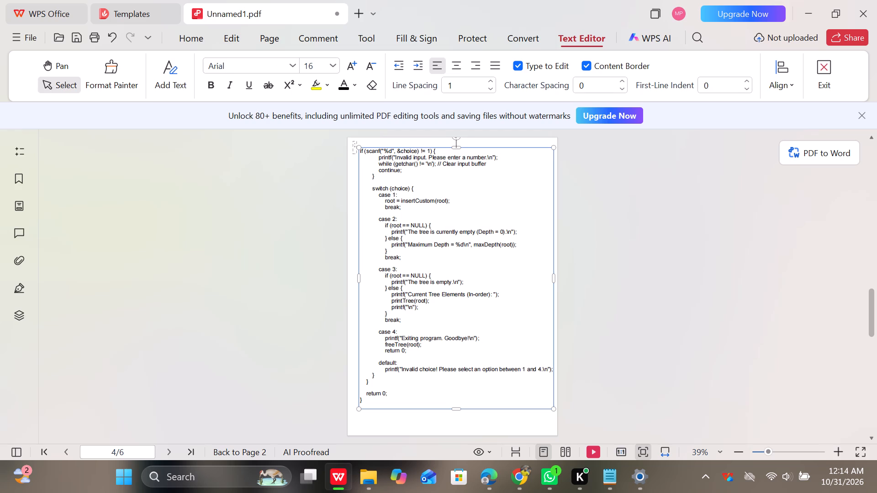
pyautogui.moveTo(359, 147); pyautogui.dragTo(352, 148)
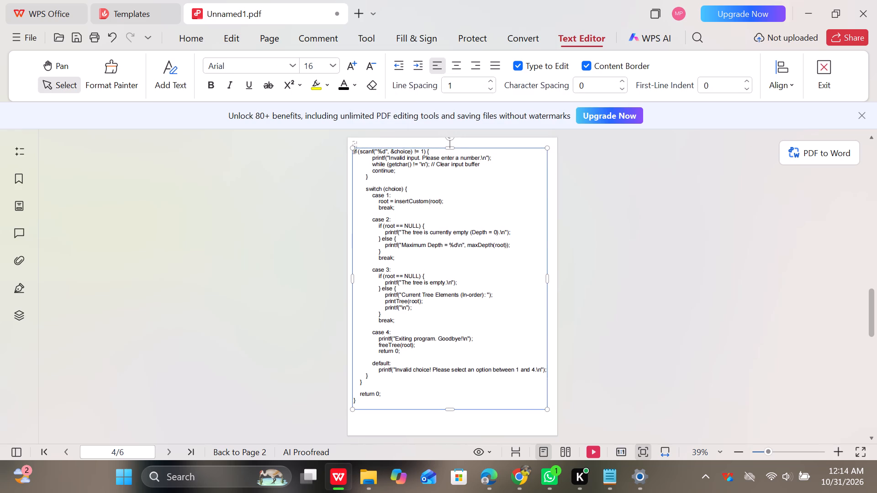
pyautogui.click(626, 301)
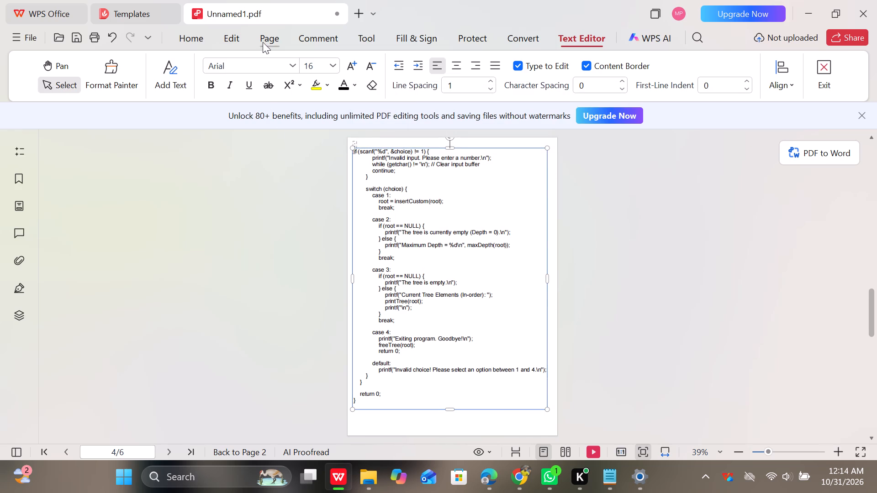
# Check all pages in the page overview and open blank page 5 in the normal view.
pyautogui.click(264, 37)
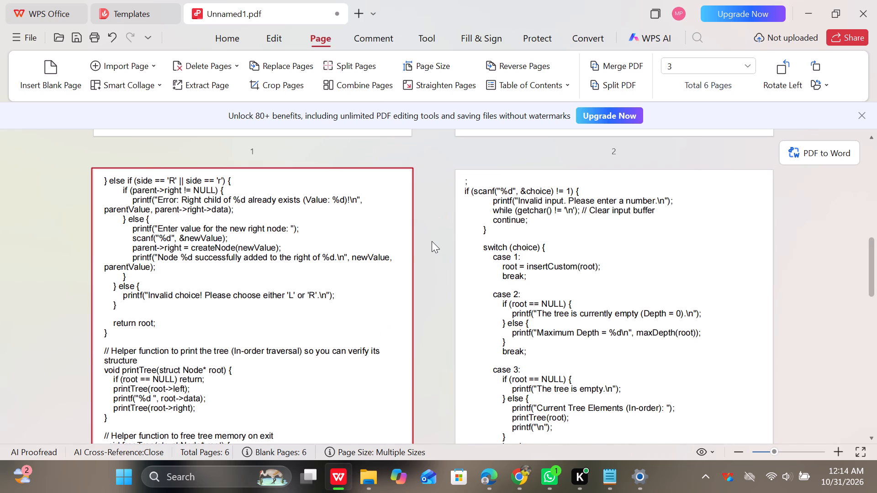
pyautogui.keyDown('ctrl'); pyautogui.scroll(-4, 432, 241); pyautogui.keyUp('ctrl')
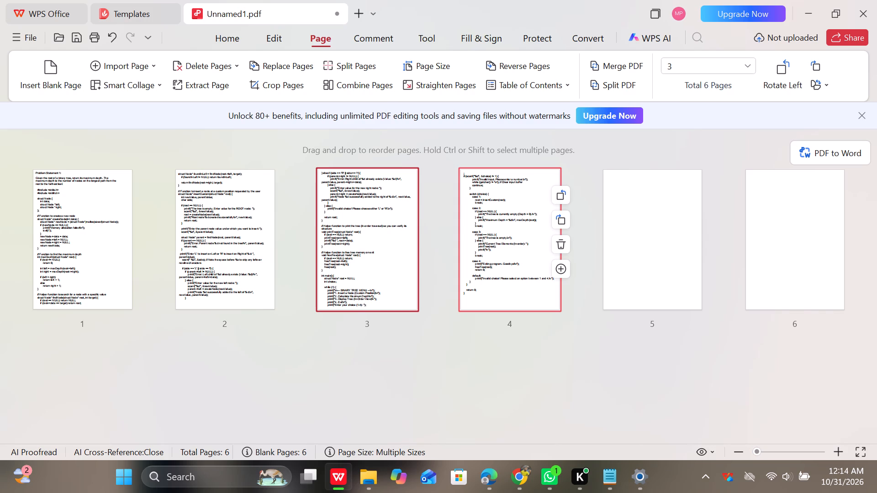
pyautogui.click(613, 261)
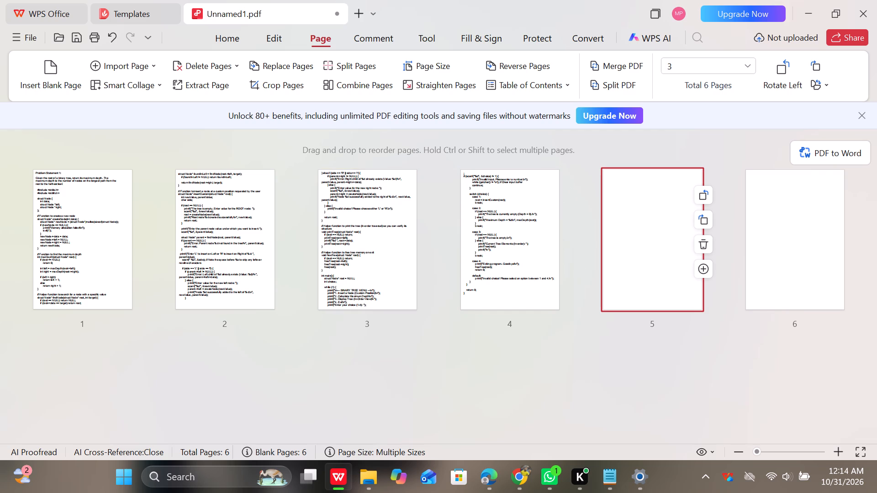
pyautogui.click(239, 37)
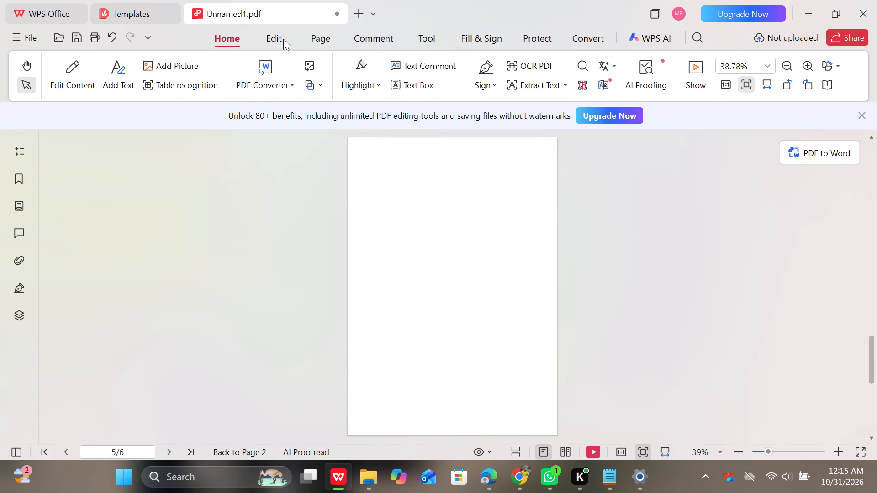
# Start adding a picture to page 5 and look for the output image in the Documents subfolders.
pyautogui.click(197, 70)
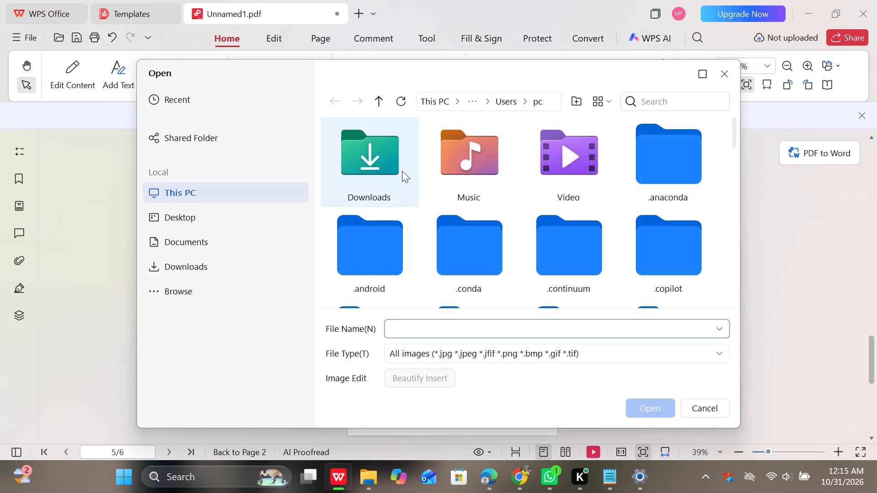
pyautogui.click(241, 242)
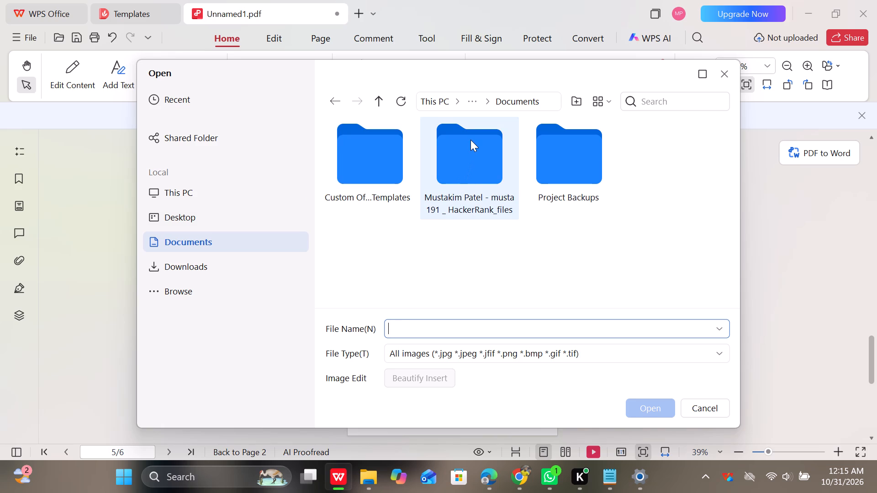
pyautogui.doubleClick(397, 141)
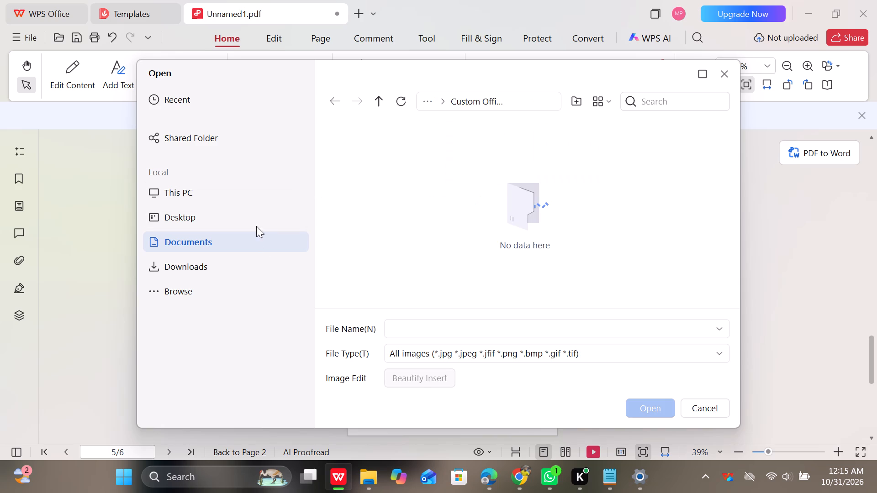
pyautogui.click(329, 98)
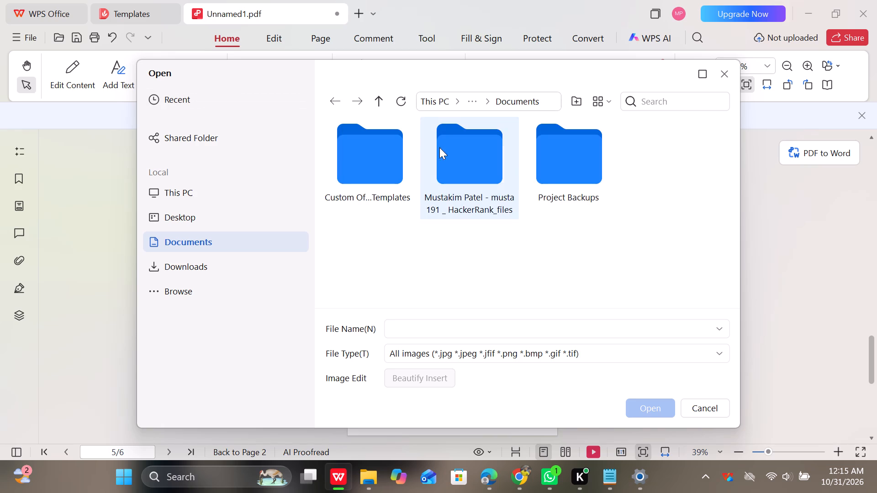
pyautogui.doubleClick(535, 167)
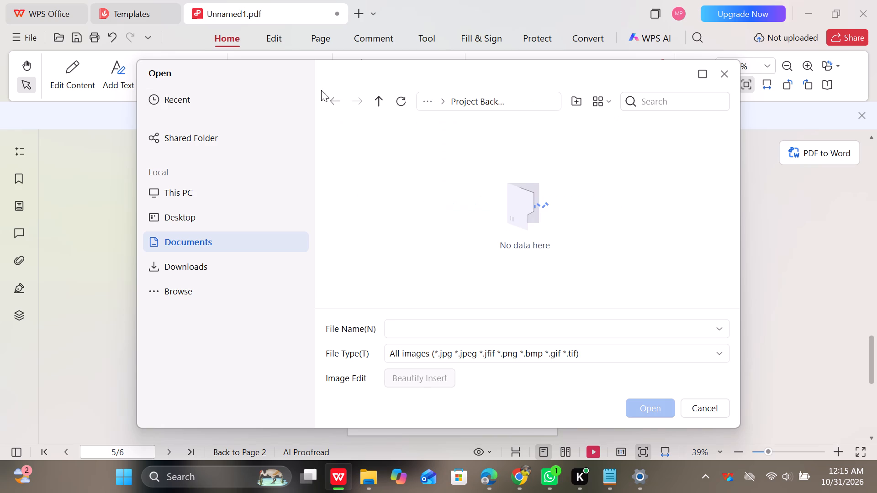
pyautogui.click(343, 99)
pyautogui.doubleClick(469, 181)
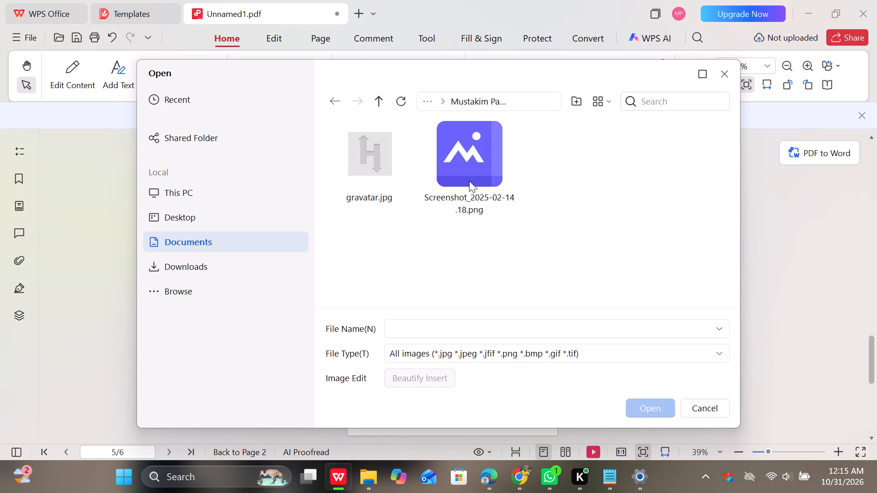
pyautogui.click(333, 104)
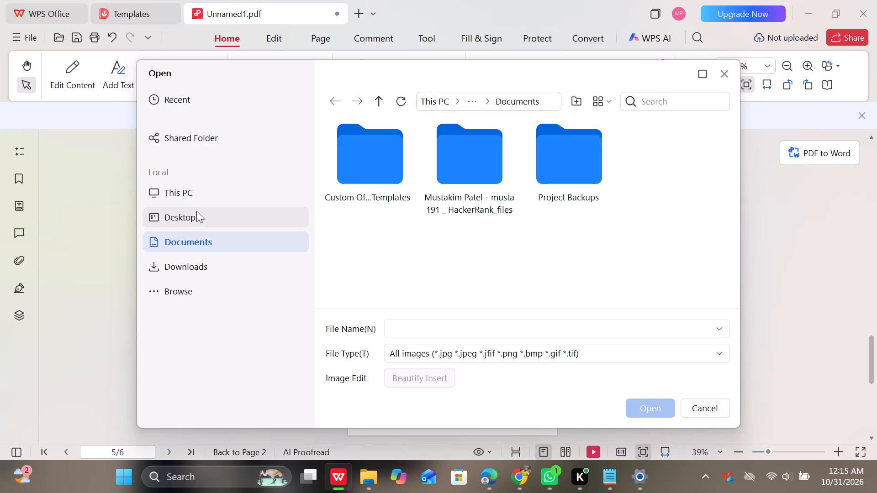
# Look through the user folder under This PC for the location of the output image.
pyautogui.click(212, 193)
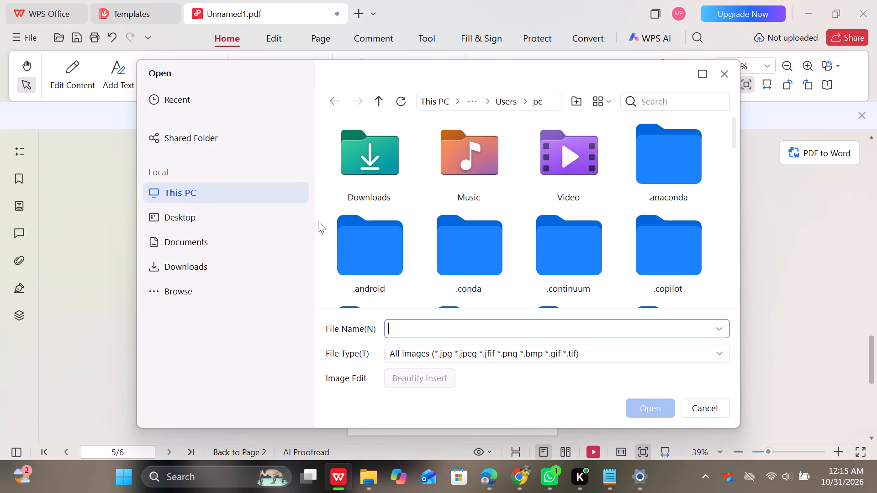
pyautogui.scroll(-4, 423, 210)
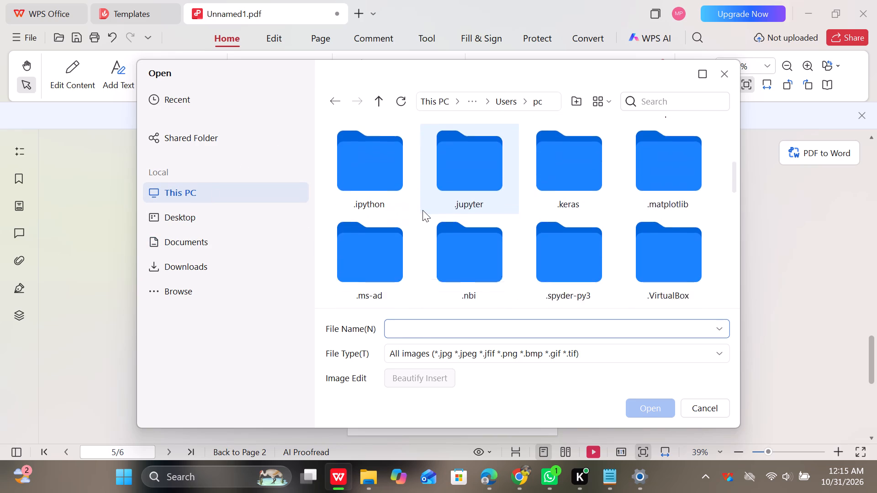
pyautogui.scroll(-9, 423, 210)
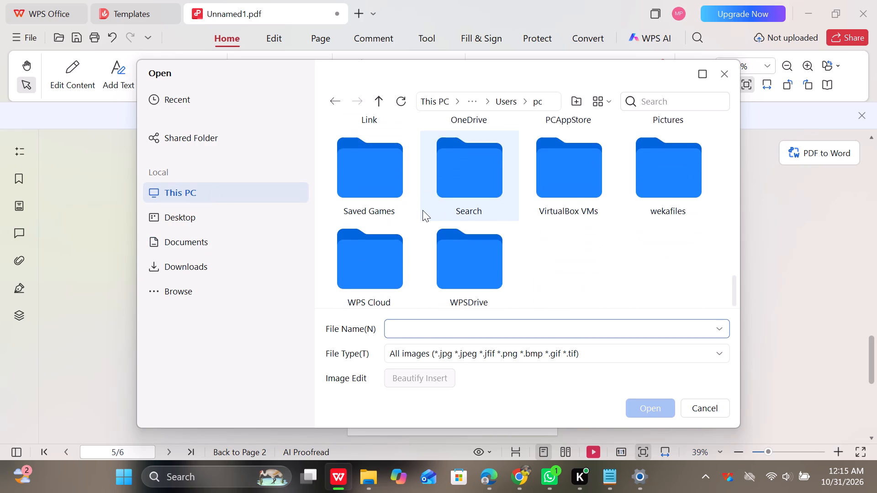
pyautogui.scroll(-3, 423, 210)
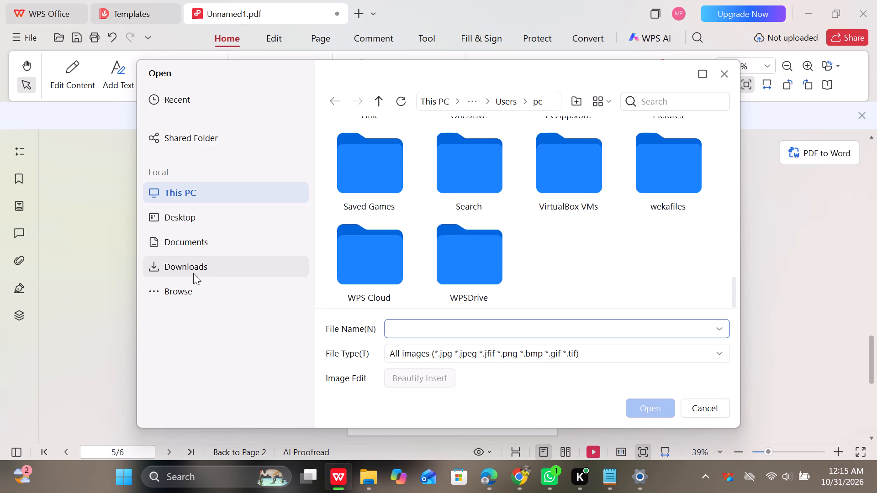
# Look through the images in the Downloads folder for the output picture.
pyautogui.click(193, 273)
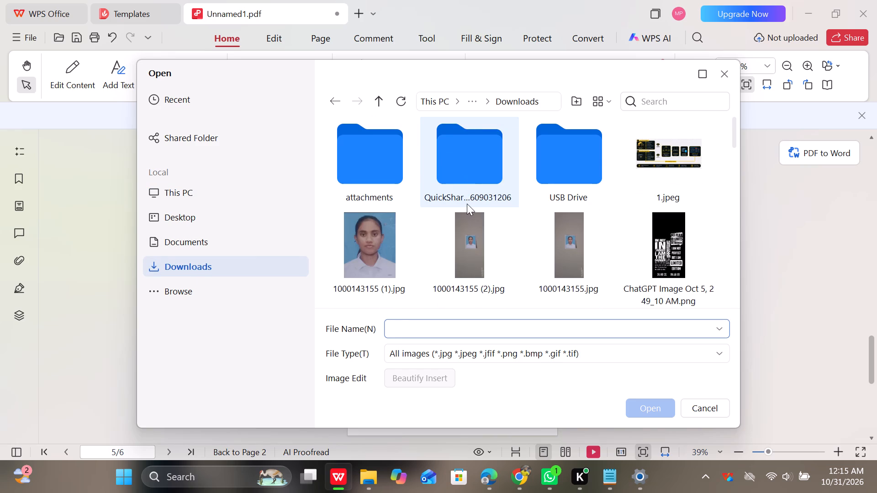
pyautogui.scroll(-2, 467, 204)
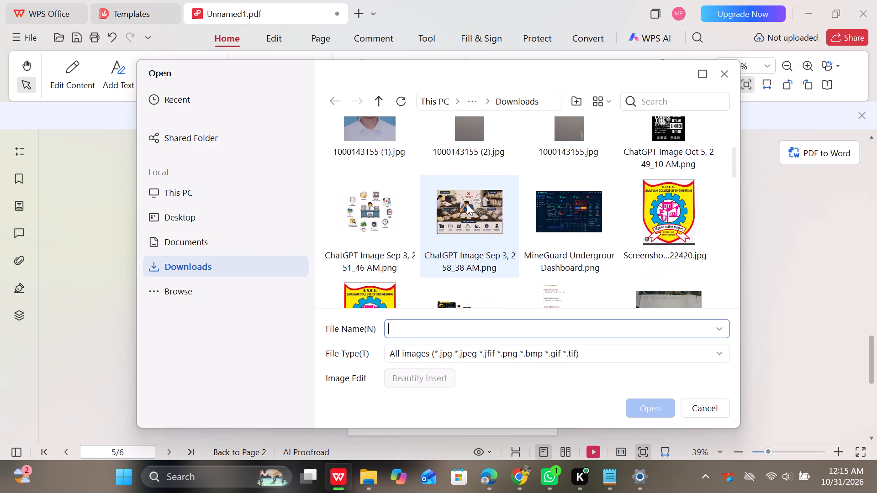
pyautogui.scroll(-8, 467, 204)
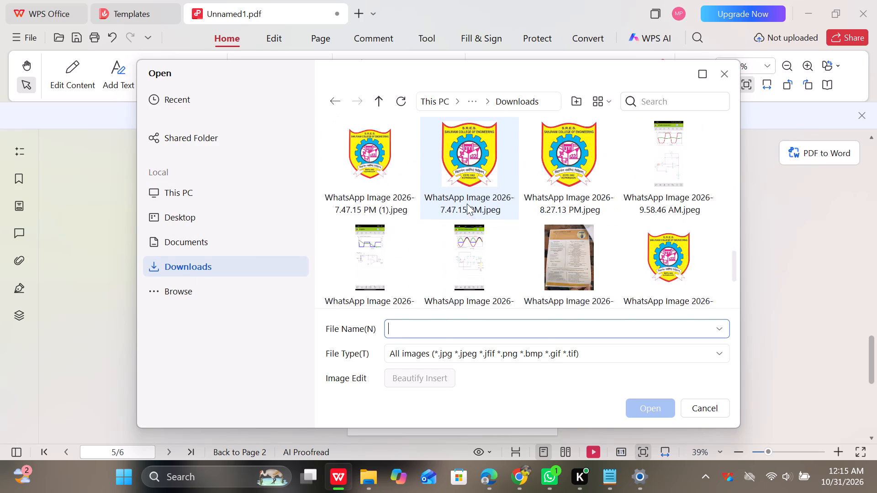
pyautogui.scroll(-7, 467, 204)
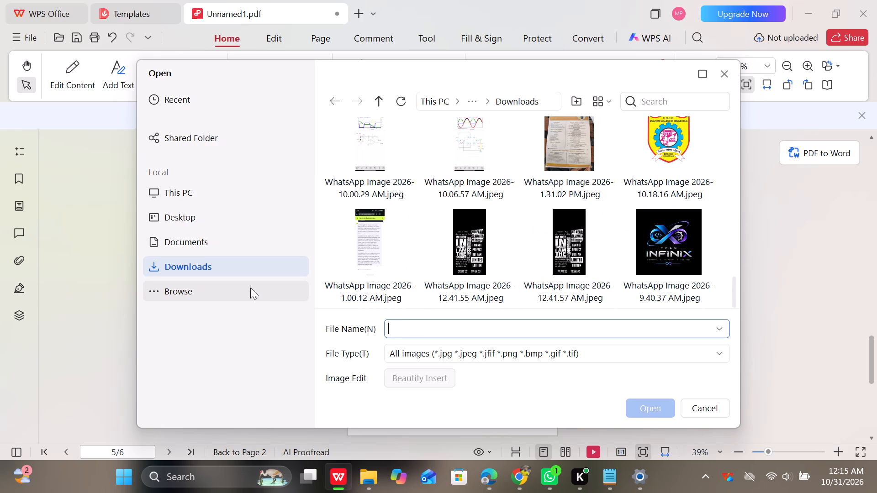
# Check the recent files by type, including Sheets, Docs and All, for the output image.
pyautogui.click(252, 99)
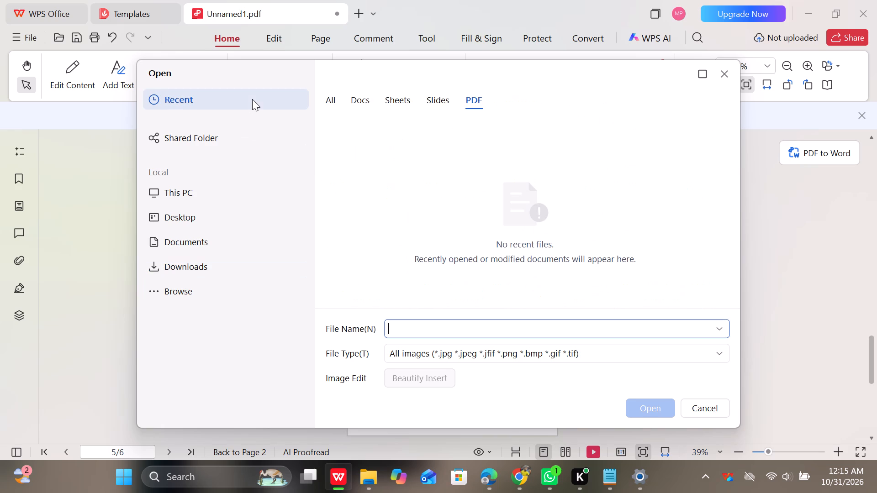
pyautogui.click(399, 97)
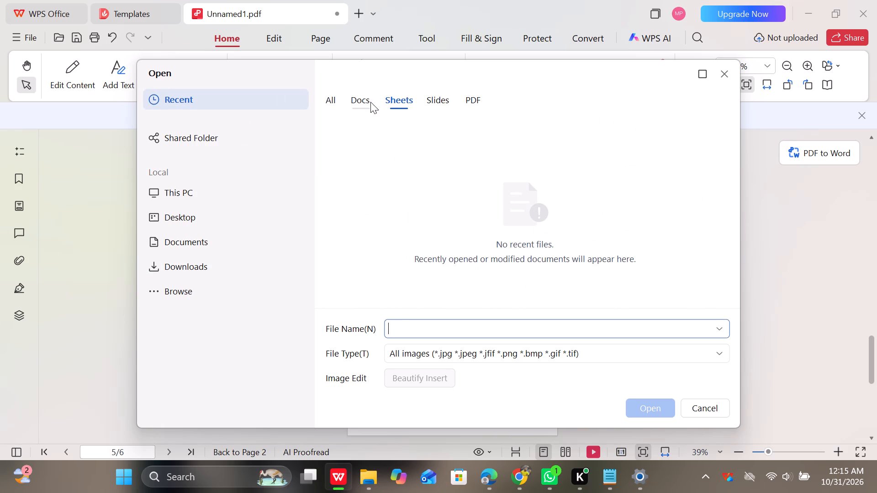
pyautogui.click(370, 102)
pyautogui.click(343, 104)
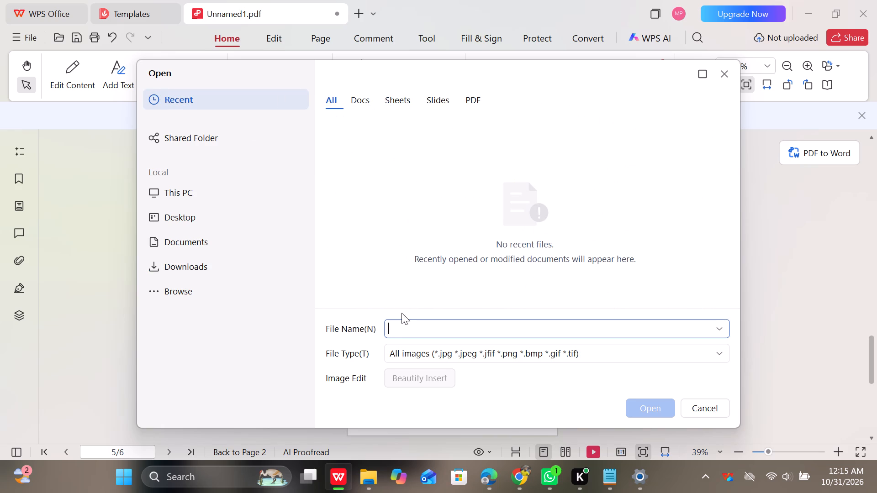
# Search the Desktop and its project, shortcut and backup folders for the output image.
pyautogui.click(218, 231)
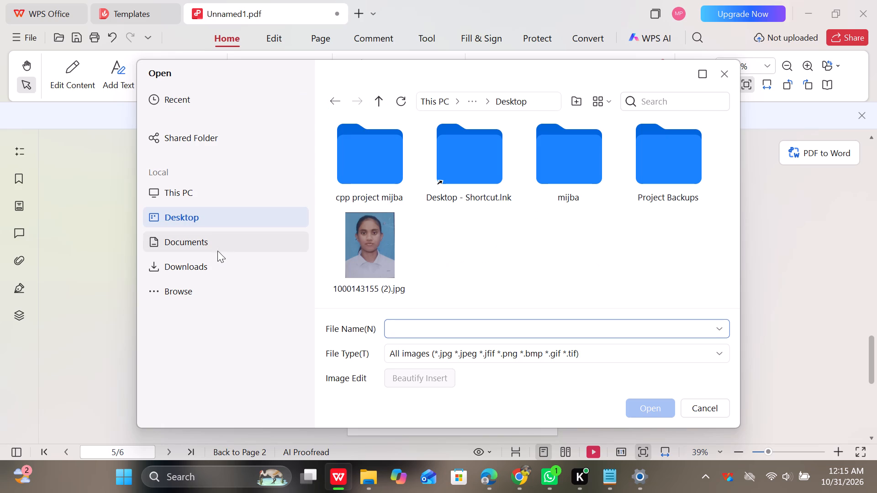
pyautogui.doubleClick(382, 171)
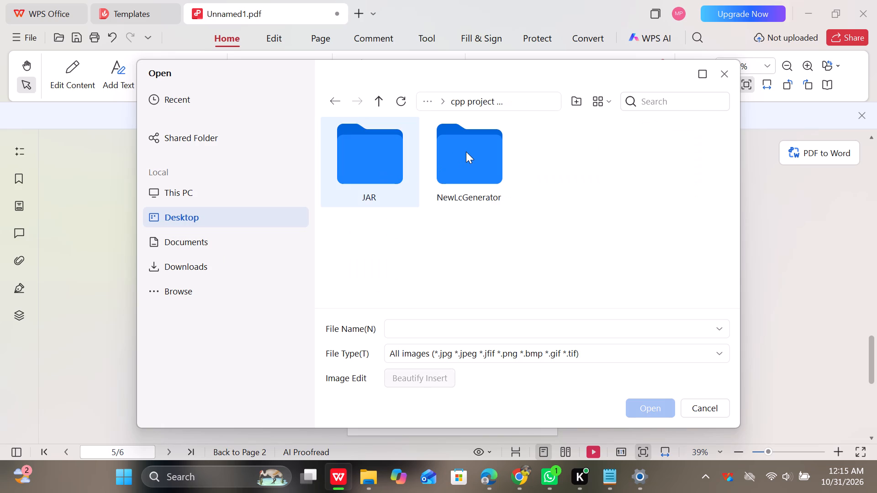
pyautogui.doubleClick(466, 152)
pyautogui.click(329, 97)
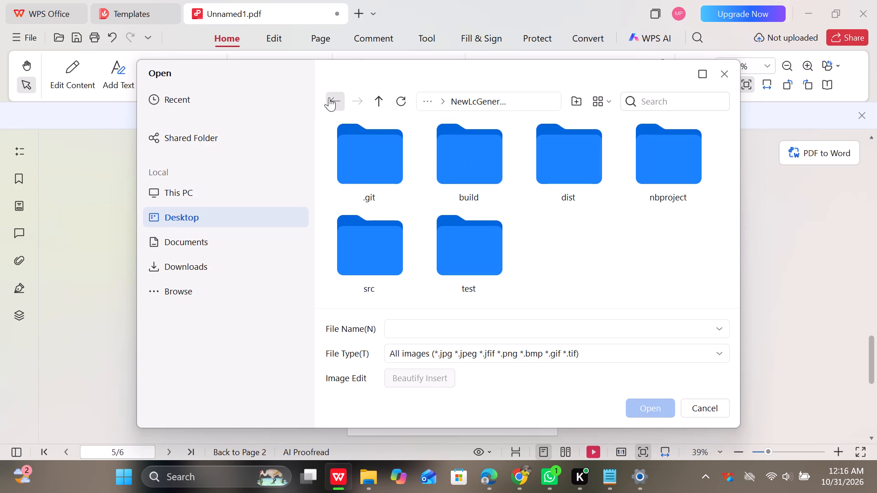
pyautogui.click(329, 97)
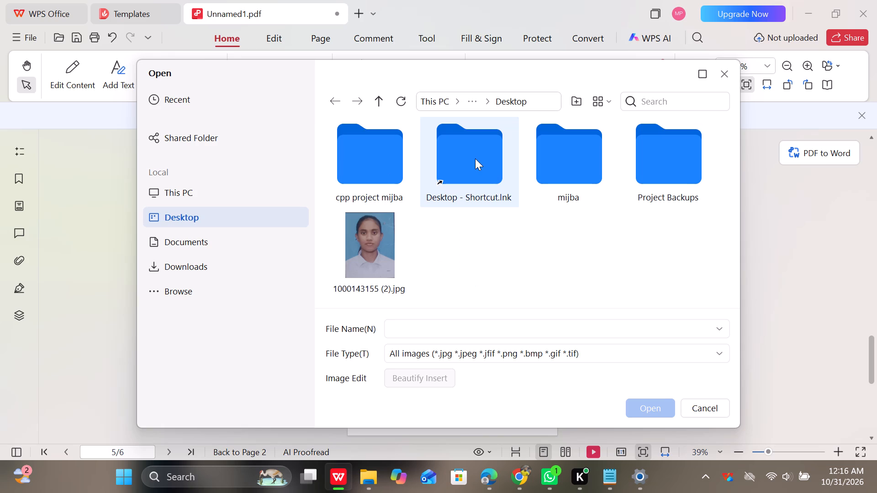
pyautogui.doubleClick(475, 158)
pyautogui.doubleClick(475, 158)
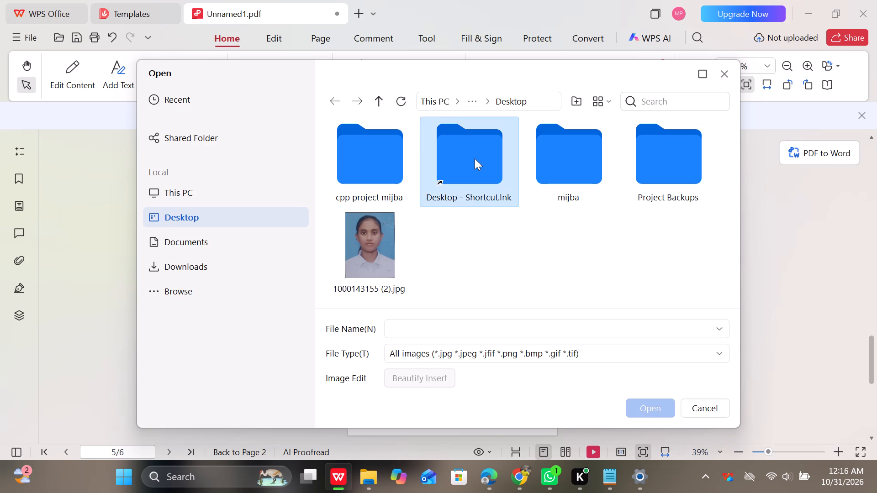
pyautogui.doubleClick(576, 155)
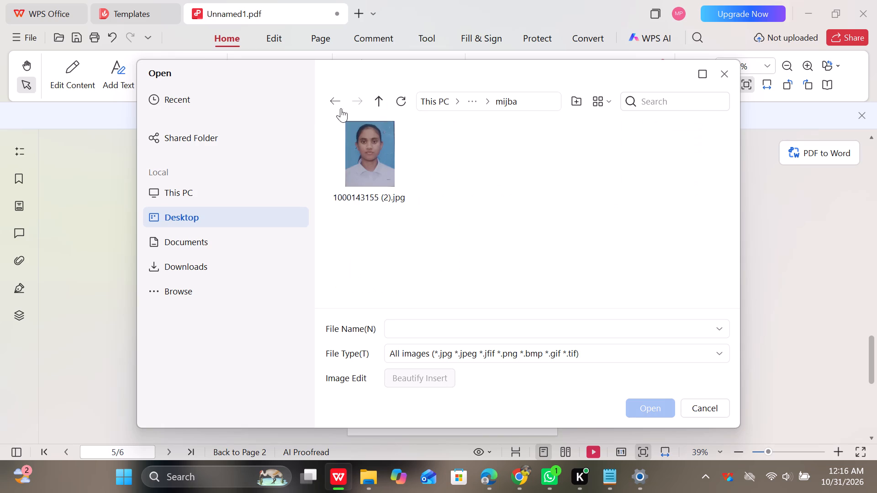
pyautogui.click(328, 102)
pyautogui.doubleClick(678, 179)
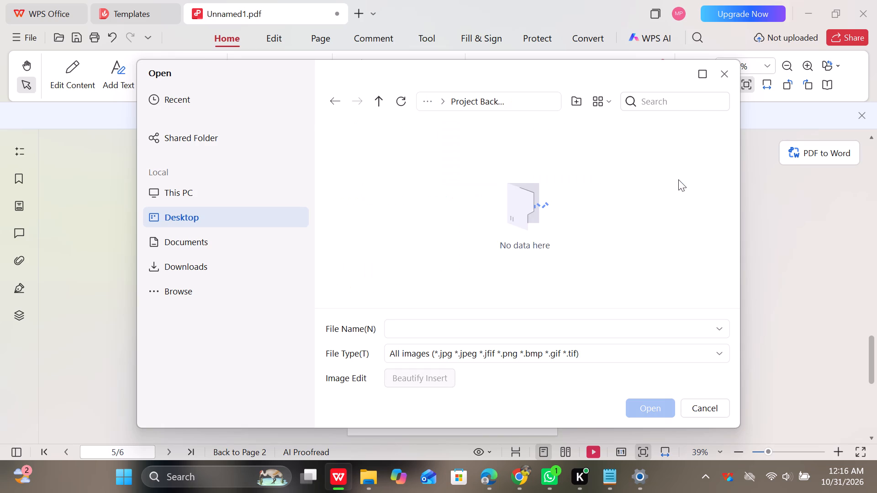
pyautogui.click(333, 106)
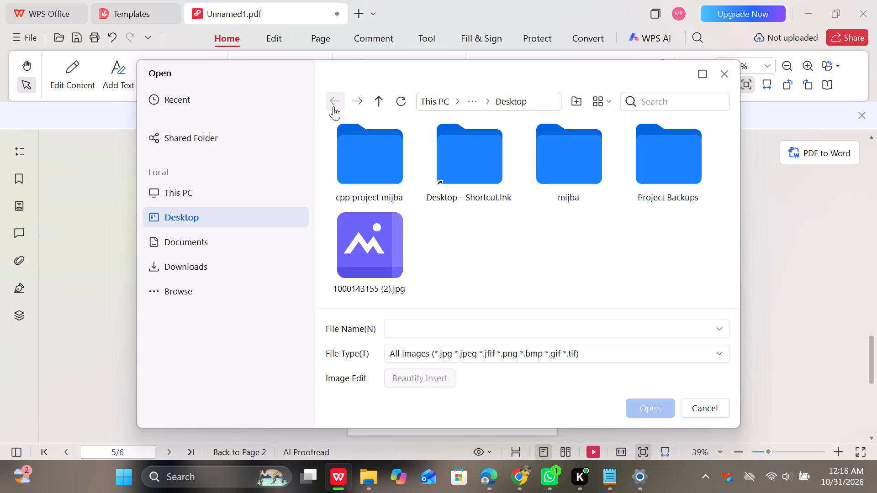
# Enter "new" as the start of the file name of the picture to insert.
pyautogui.click(422, 331)
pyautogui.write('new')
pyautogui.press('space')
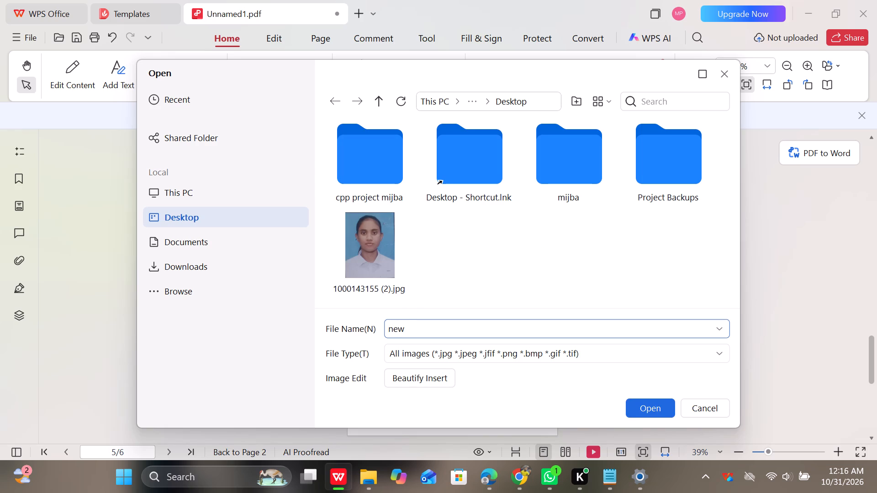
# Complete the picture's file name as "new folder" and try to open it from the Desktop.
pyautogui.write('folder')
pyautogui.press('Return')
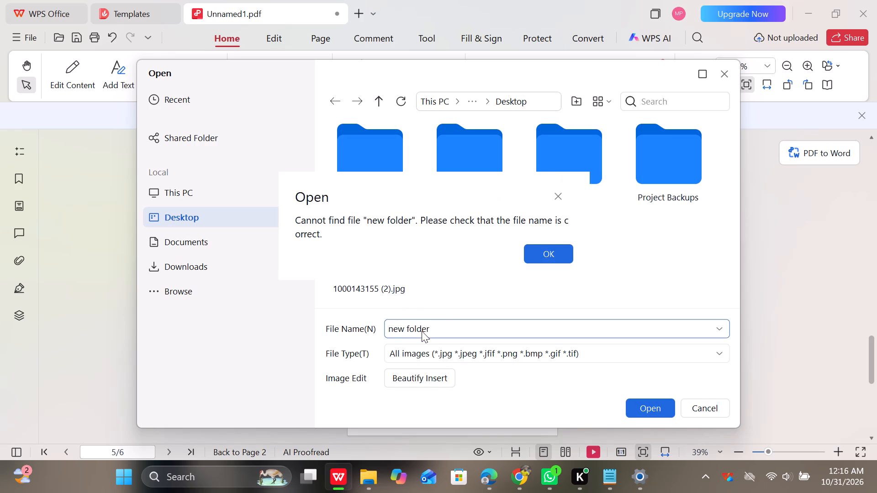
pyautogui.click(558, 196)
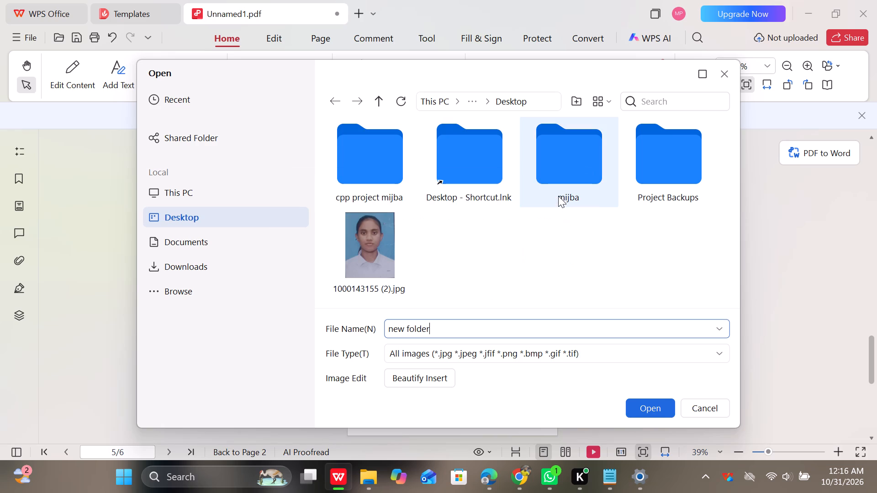
# Switch to File Explorer to check where the Project Backups folder with the output images is stored, and return to the PDF.
pyautogui.click(371, 472)
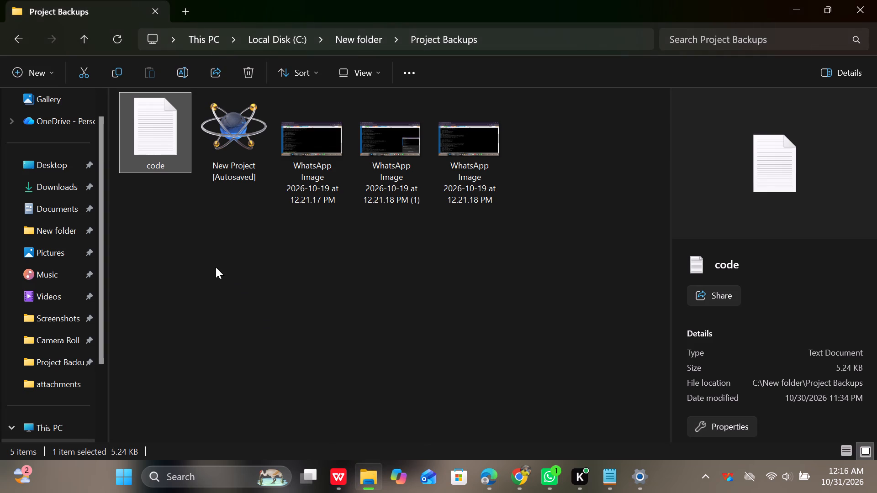
pyautogui.scroll(12, 79, 192)
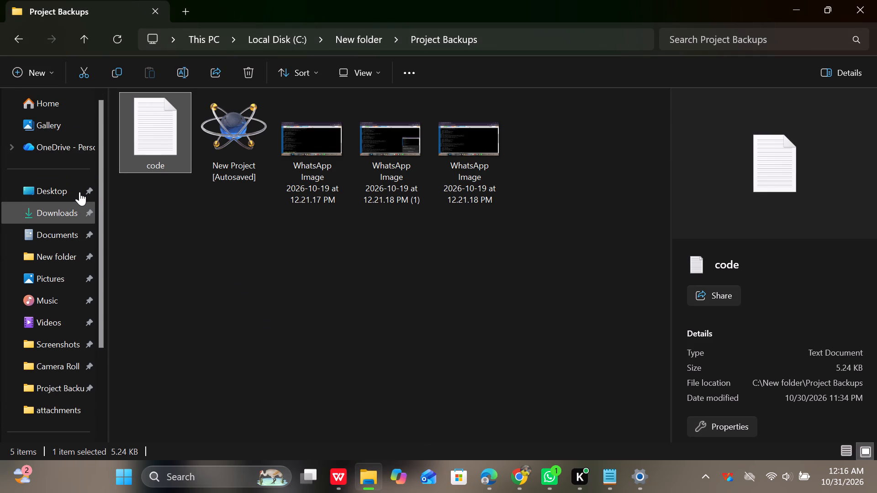
pyautogui.click(98, 15)
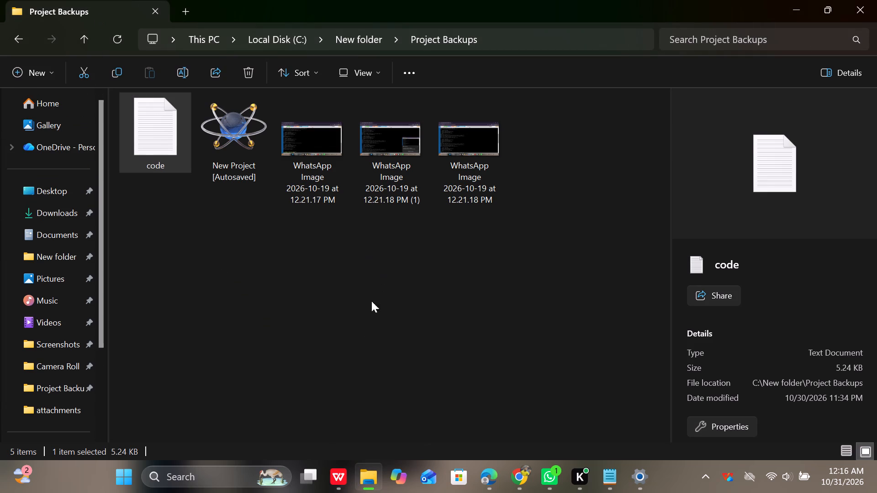
pyautogui.click(343, 473)
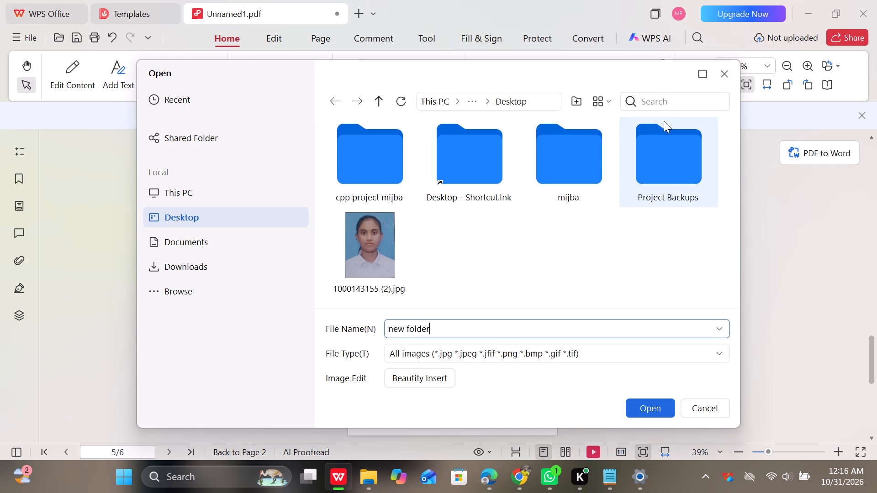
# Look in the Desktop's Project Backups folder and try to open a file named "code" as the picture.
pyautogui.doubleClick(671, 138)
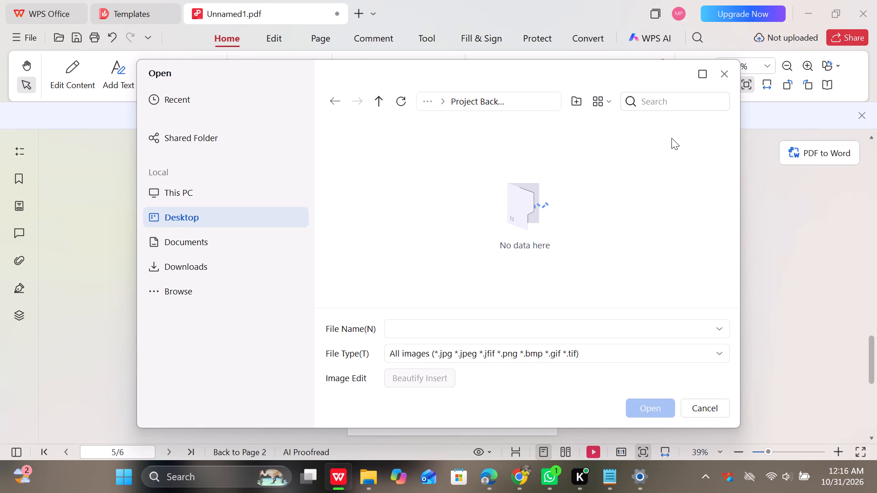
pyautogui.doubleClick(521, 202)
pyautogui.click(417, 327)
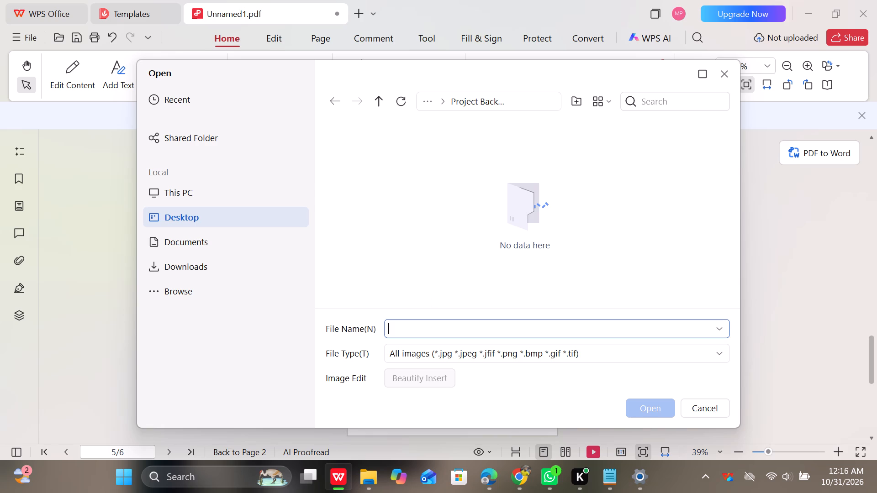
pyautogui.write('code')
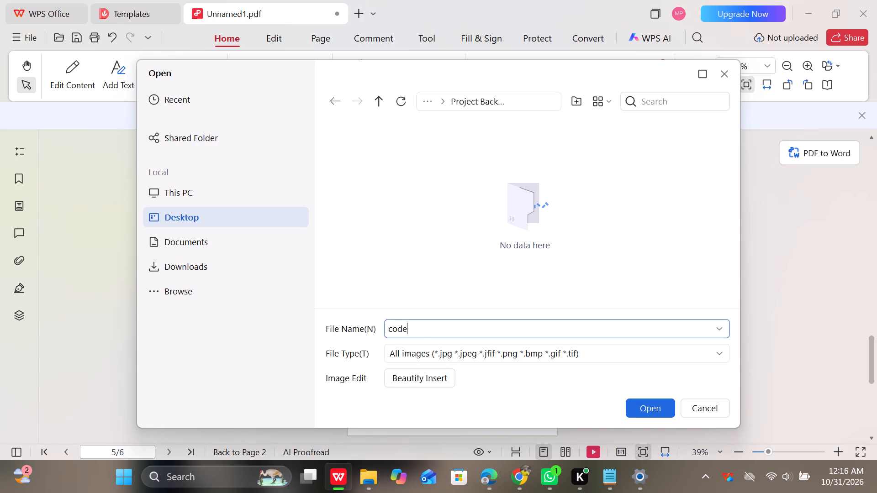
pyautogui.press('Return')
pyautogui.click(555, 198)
# Look through the images in the Downloads folder for the output picture, and close the picture selection without inserting anything.
pyautogui.click(189, 265)
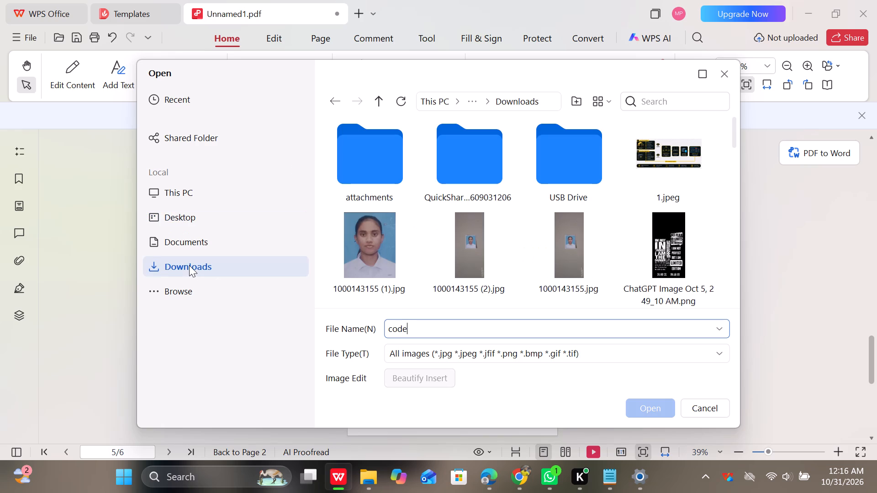
pyautogui.scroll(-14, 381, 236)
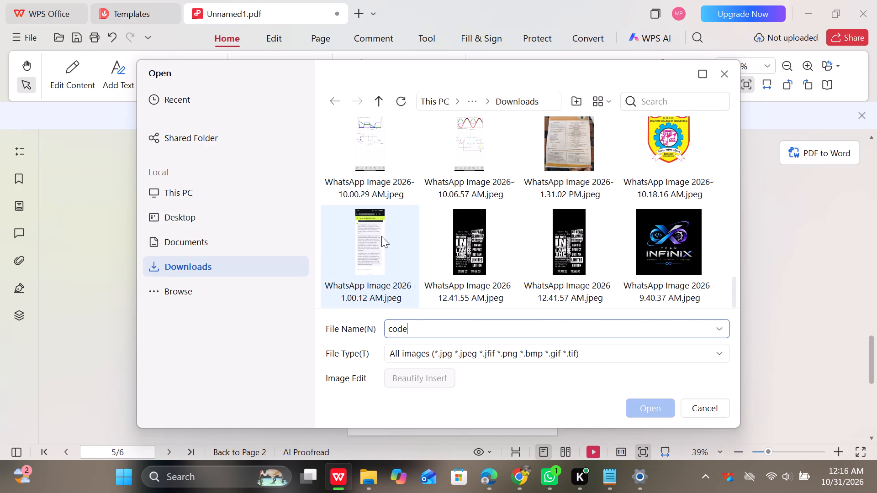
pyautogui.scroll(-6, 381, 236)
pyautogui.scroll(9, 381, 236)
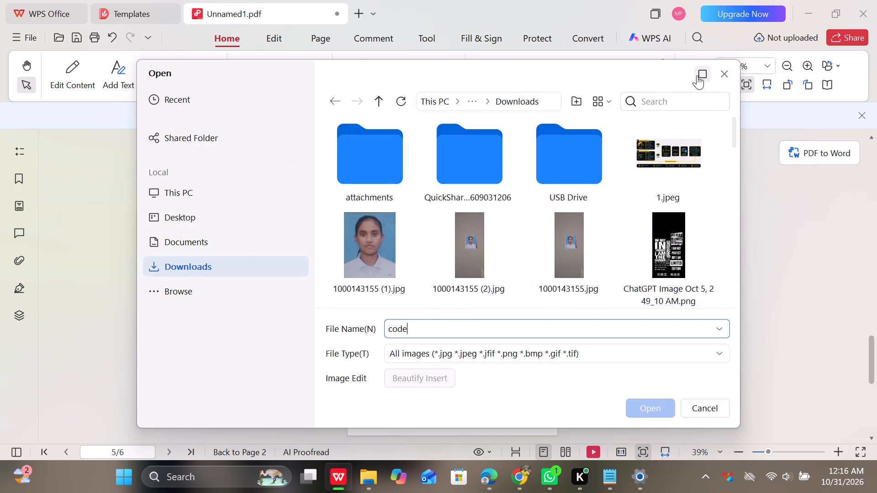
pyautogui.click(719, 74)
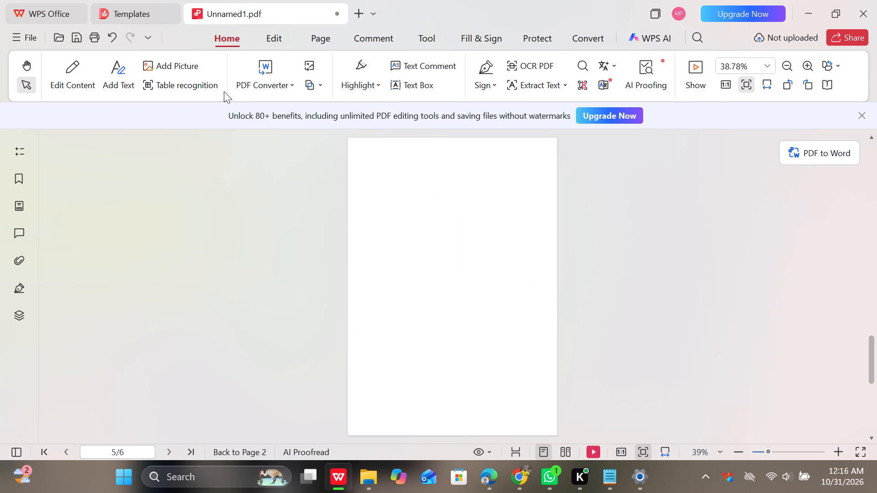
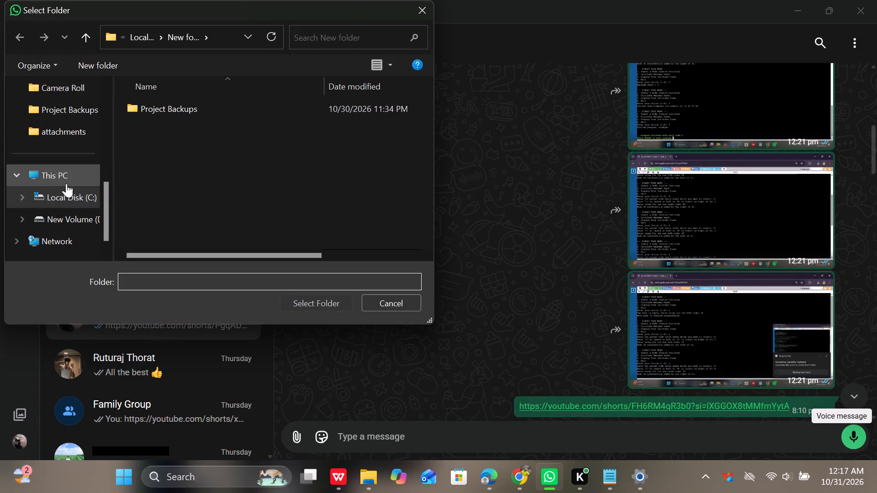
# Browse to the Downloads folder as the save location for the output screenshots from the chat.
pyautogui.scroll(-2, 59, 217)
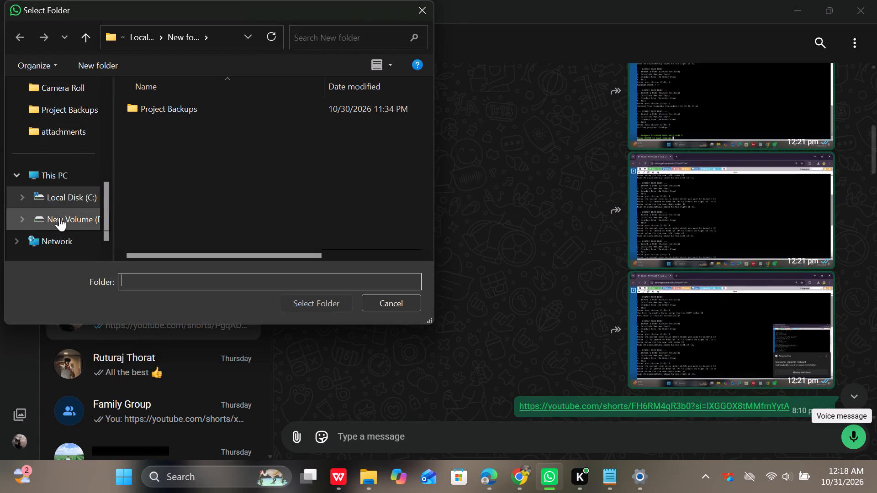
pyautogui.click(65, 158)
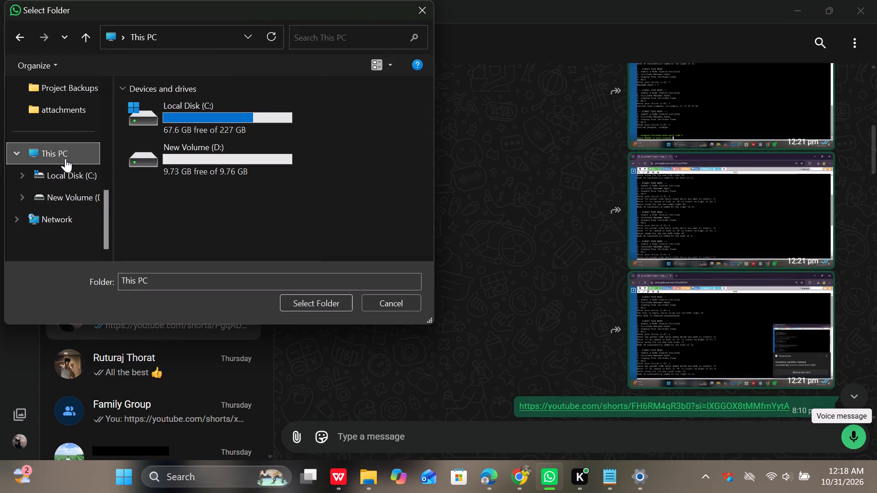
pyautogui.scroll(3, 65, 158)
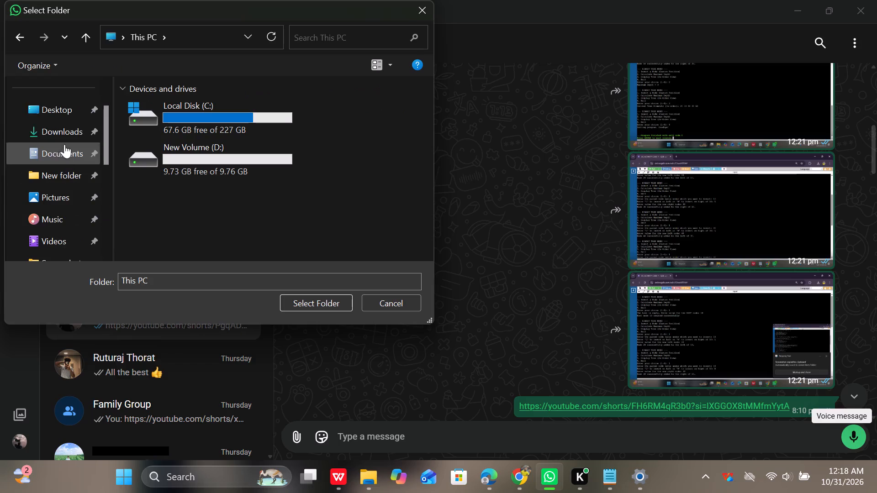
pyautogui.click(68, 113)
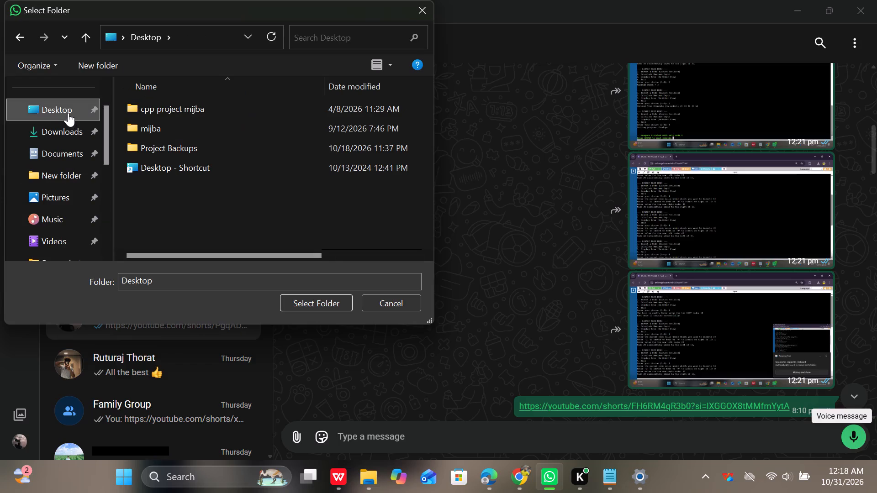
pyautogui.click(61, 136)
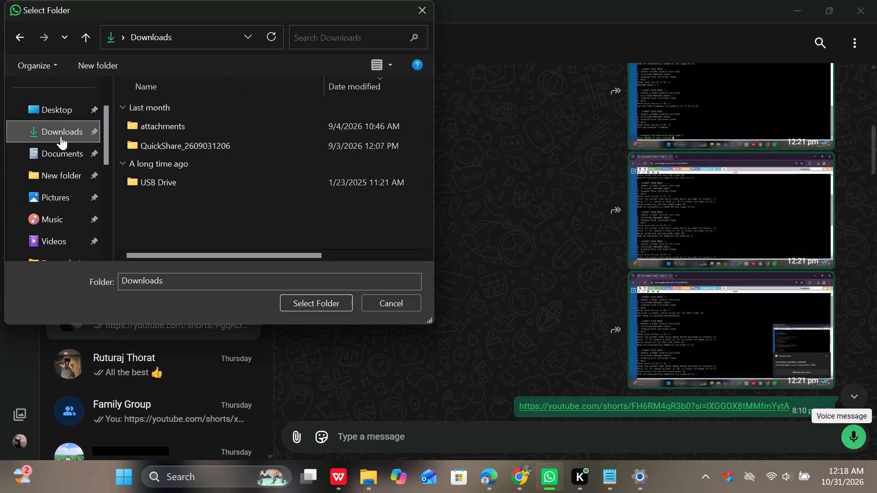
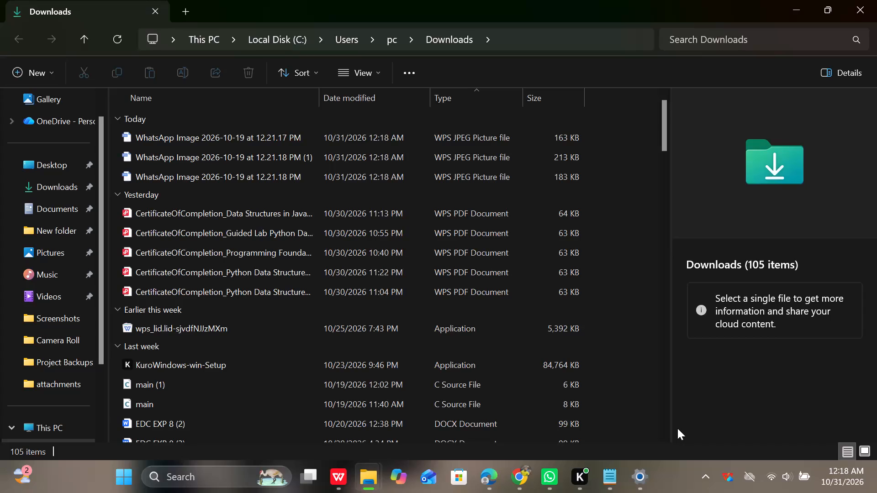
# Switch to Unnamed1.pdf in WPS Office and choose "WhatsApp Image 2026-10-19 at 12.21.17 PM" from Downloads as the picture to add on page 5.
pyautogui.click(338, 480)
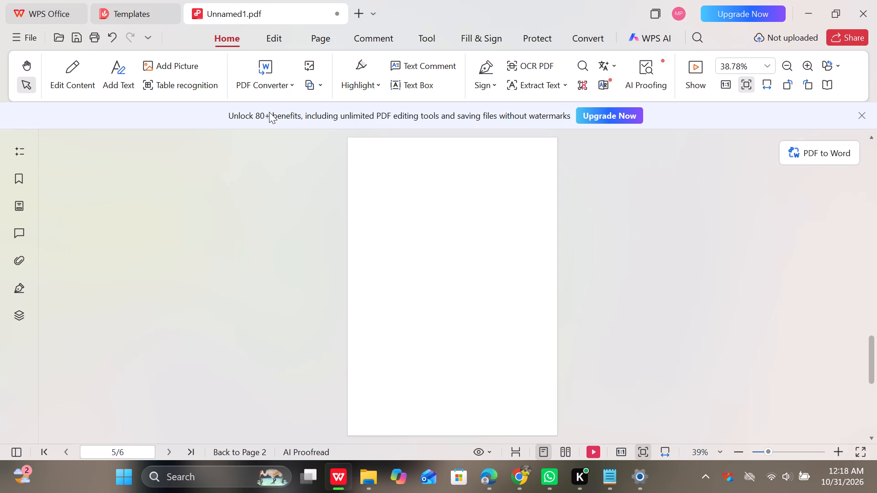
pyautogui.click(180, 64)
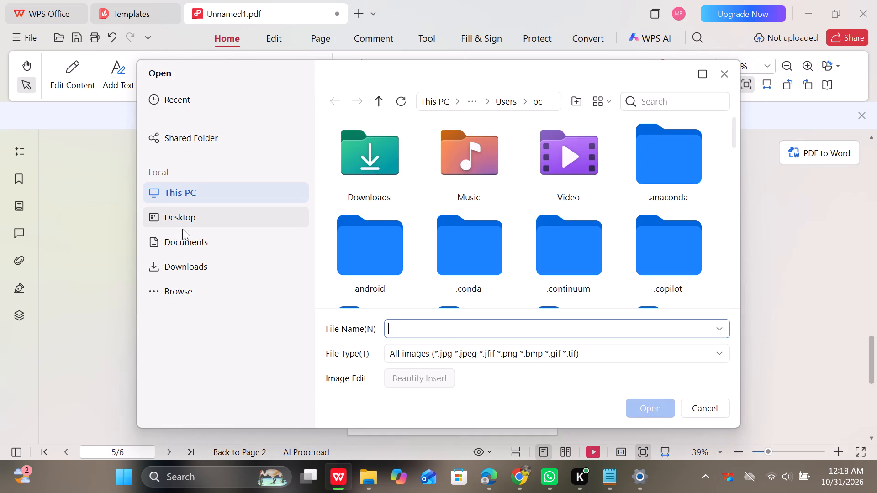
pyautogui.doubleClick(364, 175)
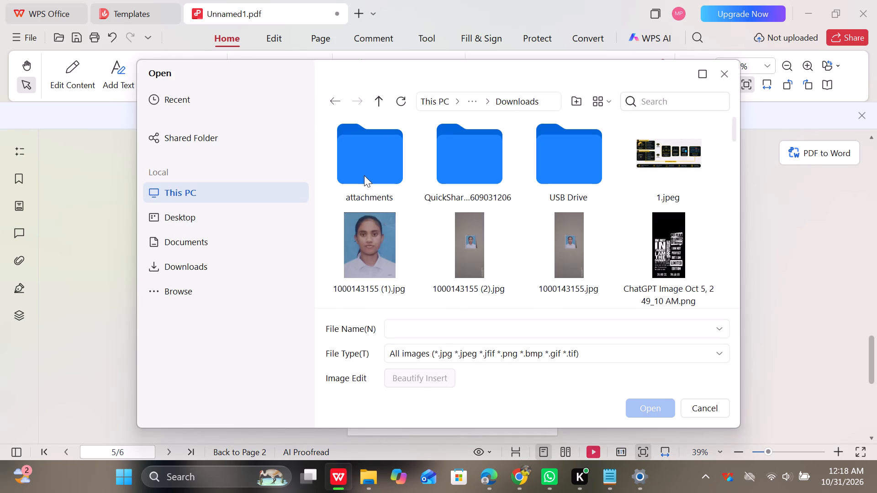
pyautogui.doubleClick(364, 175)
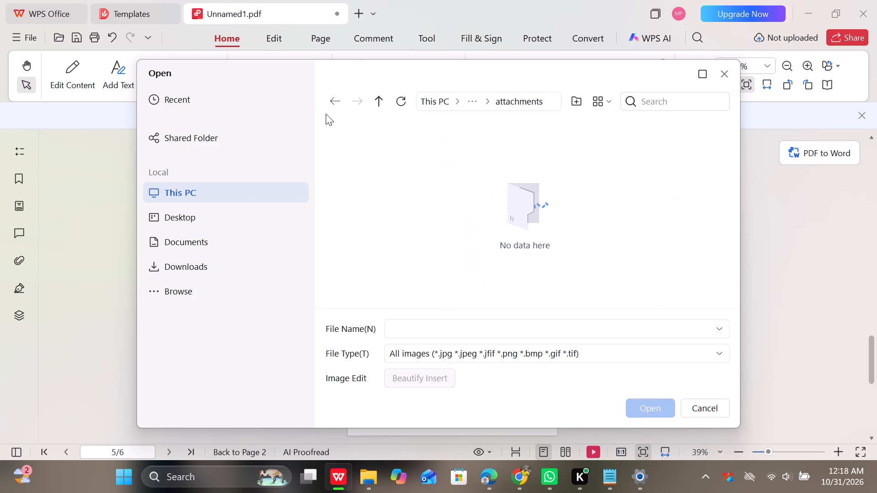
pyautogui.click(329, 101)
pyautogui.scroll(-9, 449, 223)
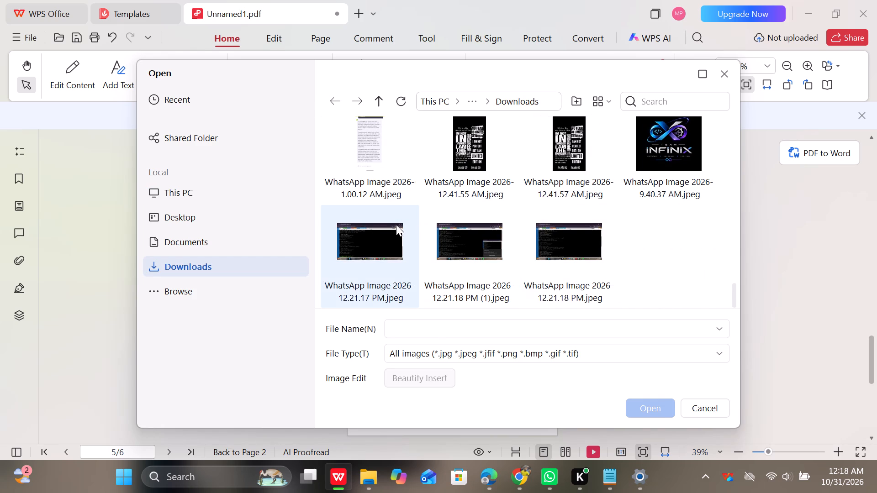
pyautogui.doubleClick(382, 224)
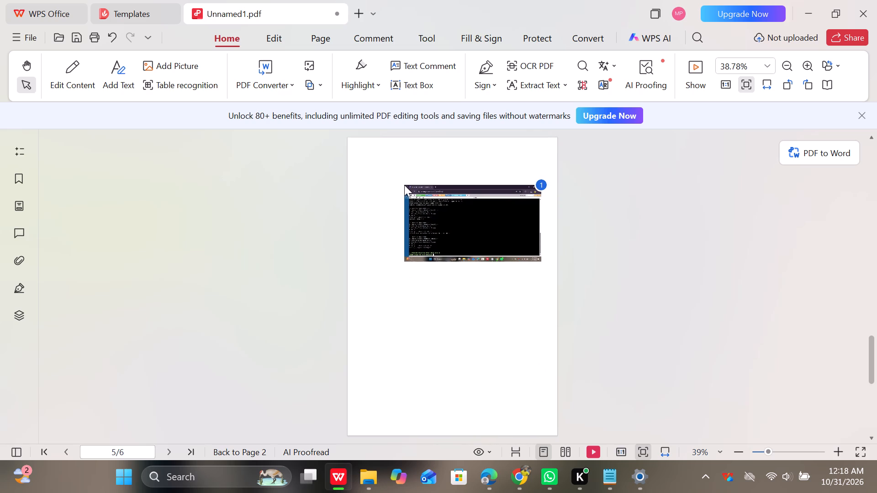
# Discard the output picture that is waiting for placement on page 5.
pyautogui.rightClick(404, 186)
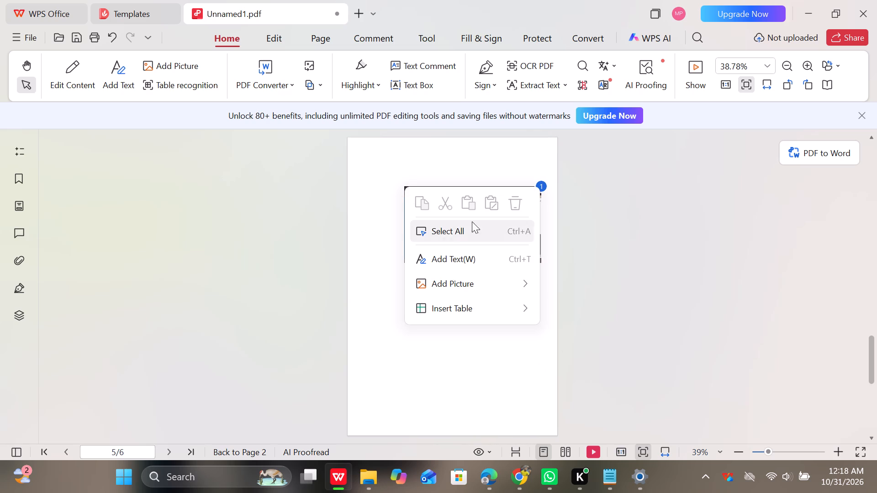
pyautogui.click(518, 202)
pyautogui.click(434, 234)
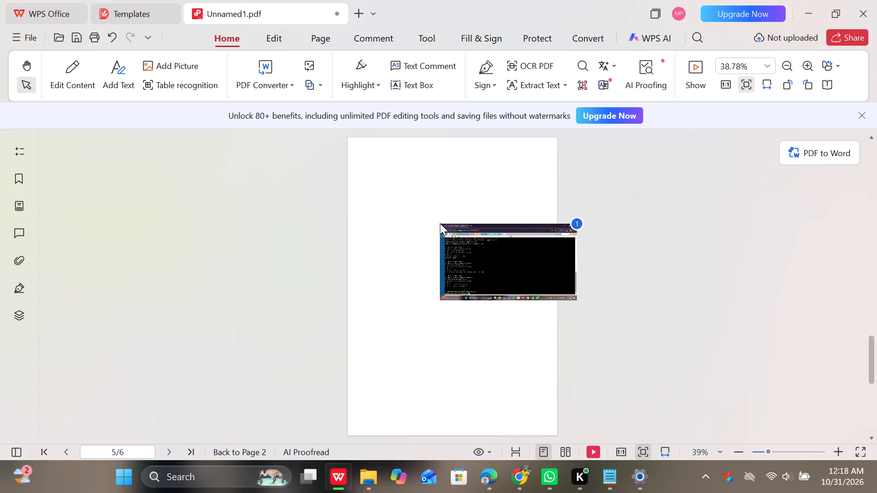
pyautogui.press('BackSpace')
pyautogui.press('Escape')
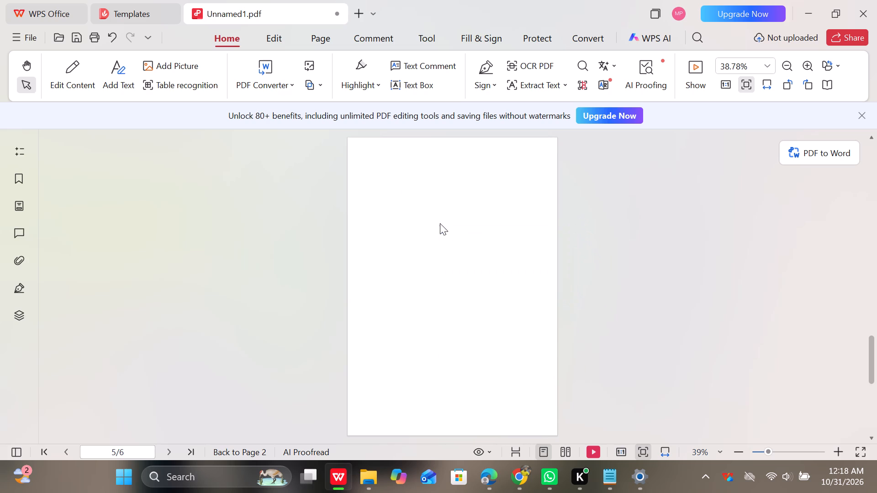
# Start adding a picture to the blank page 5 again.
pyautogui.doubleClick(202, 63)
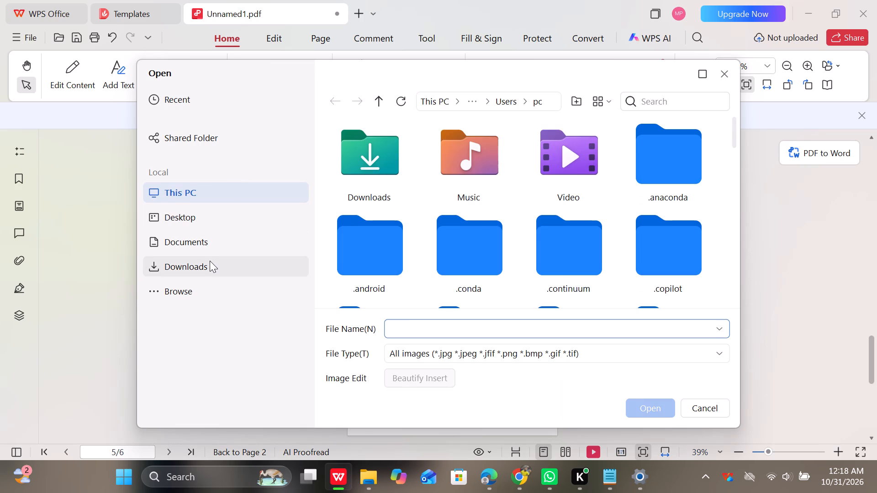
# Insert the picture "WhatsApp Image 2026-12.21.18 PM.jpeg" from the Downloads folder at the top of page 5.
pyautogui.doubleClick(210, 261)
pyautogui.scroll(-8, 338, 205)
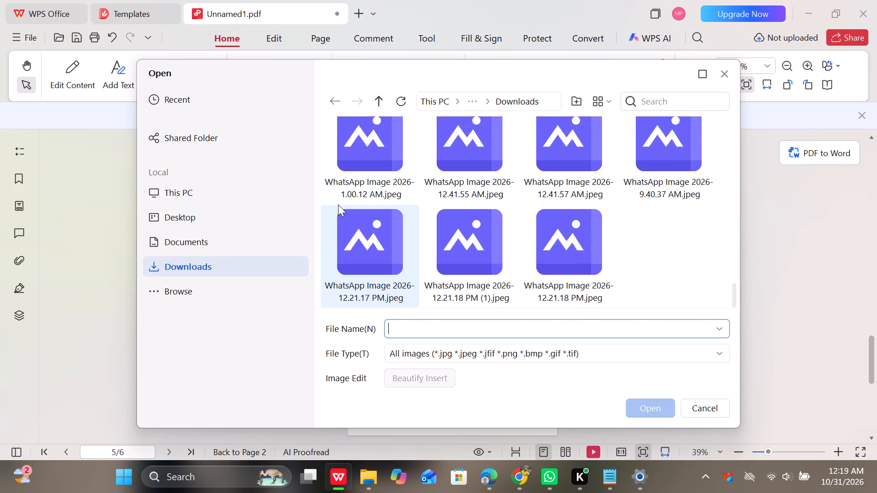
pyautogui.doubleClick(565, 243)
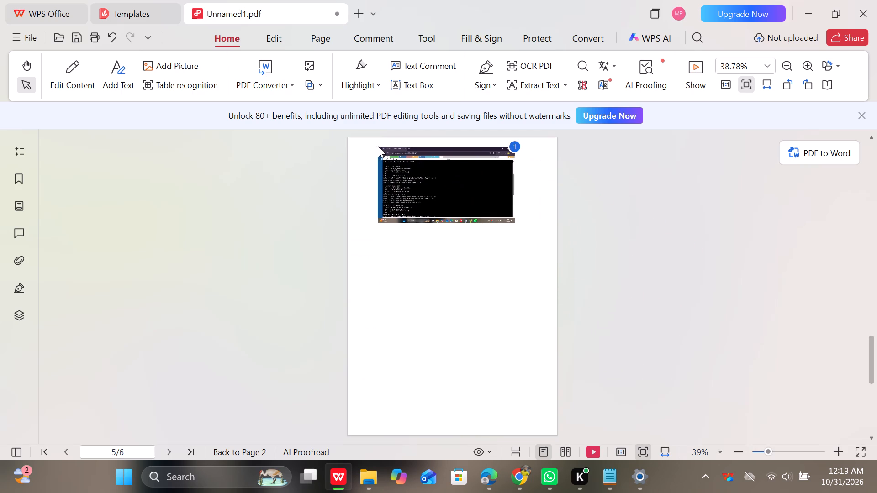
pyautogui.click(378, 146)
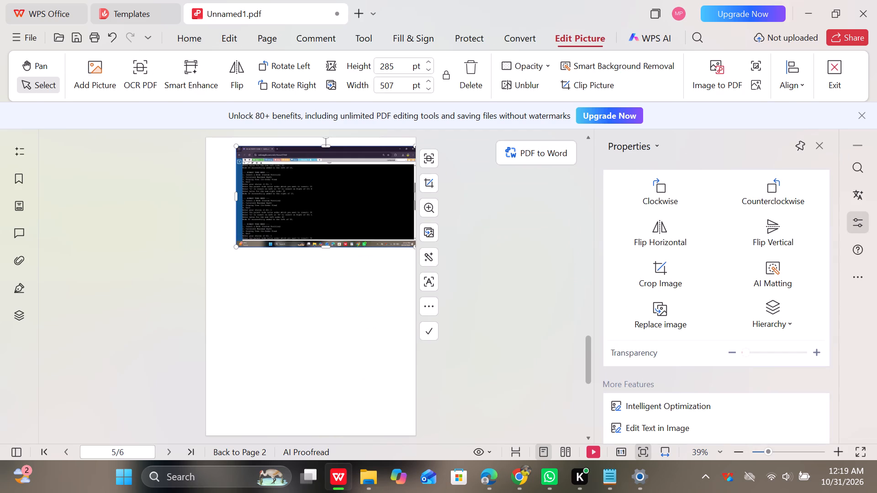
# Enlarge the output picture towards the page's left and top edges to about 577 pt wide and 298 pt high.
pyautogui.moveTo(236, 196); pyautogui.dragTo(222, 194)
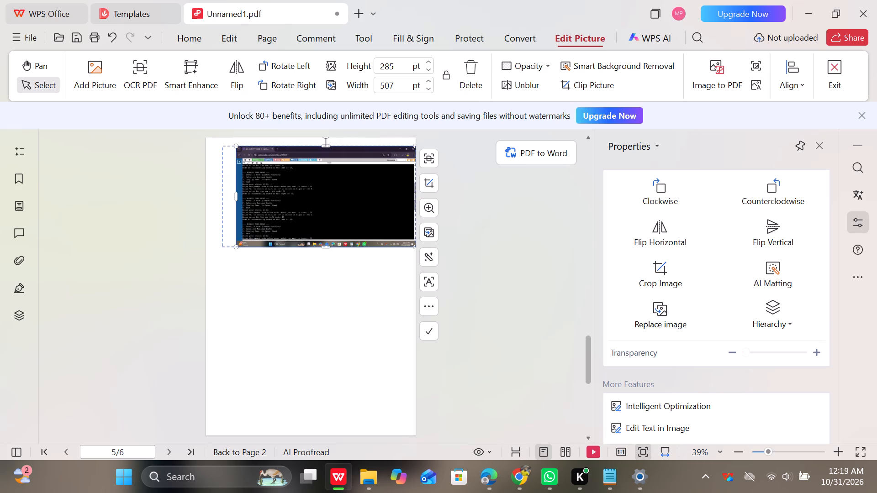
pyautogui.moveTo(222, 194); pyautogui.dragTo(215, 194)
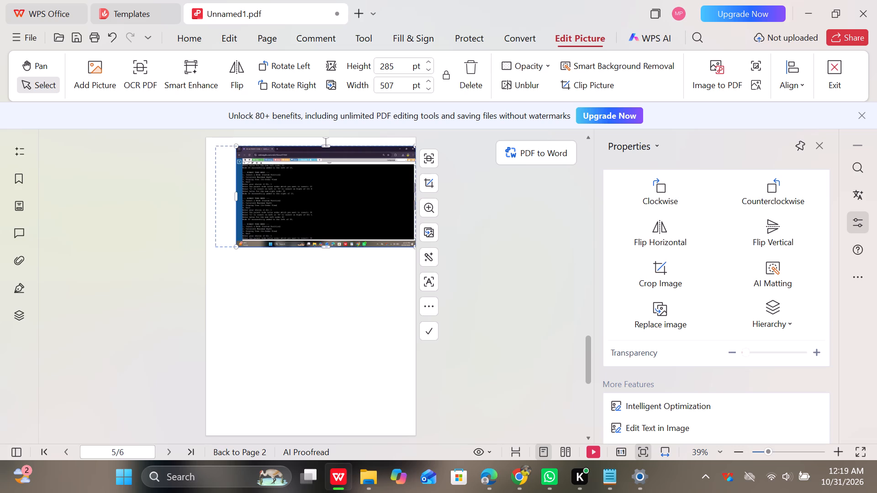
pyautogui.moveTo(215, 194); pyautogui.dragTo(211, 194)
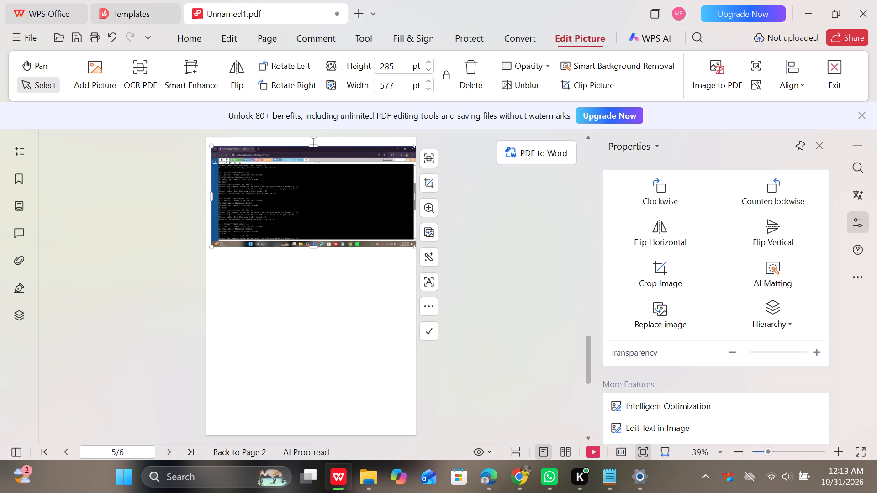
pyautogui.moveTo(312, 146); pyautogui.dragTo(310, 144)
pyautogui.moveTo(310, 144); pyautogui.dragTo(306, 141)
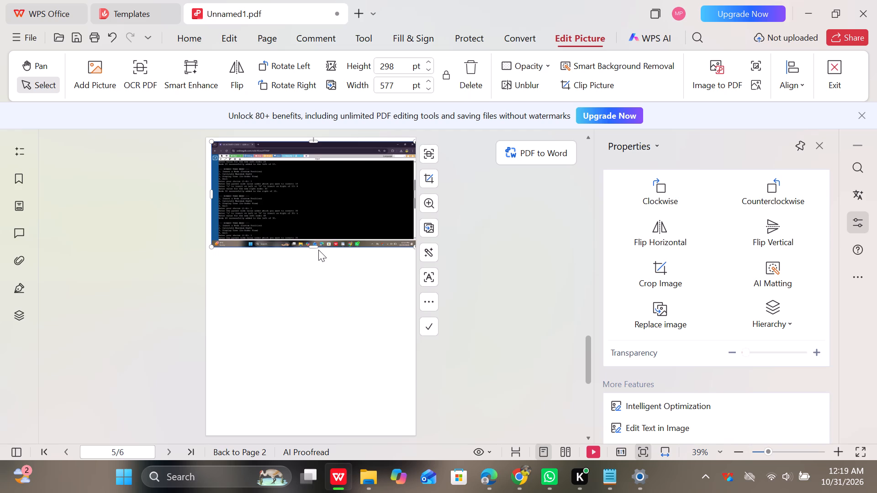
pyautogui.moveTo(316, 247); pyautogui.dragTo(305, 238)
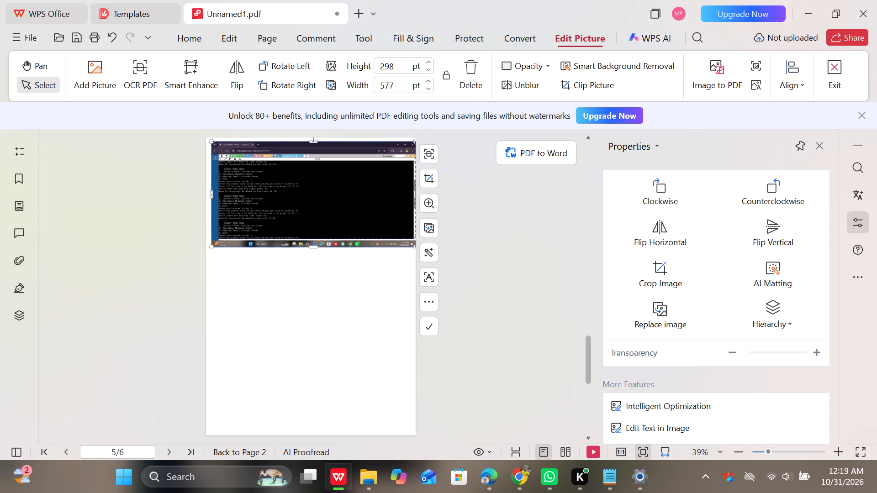
pyautogui.moveTo(305, 238); pyautogui.dragTo(306, 247)
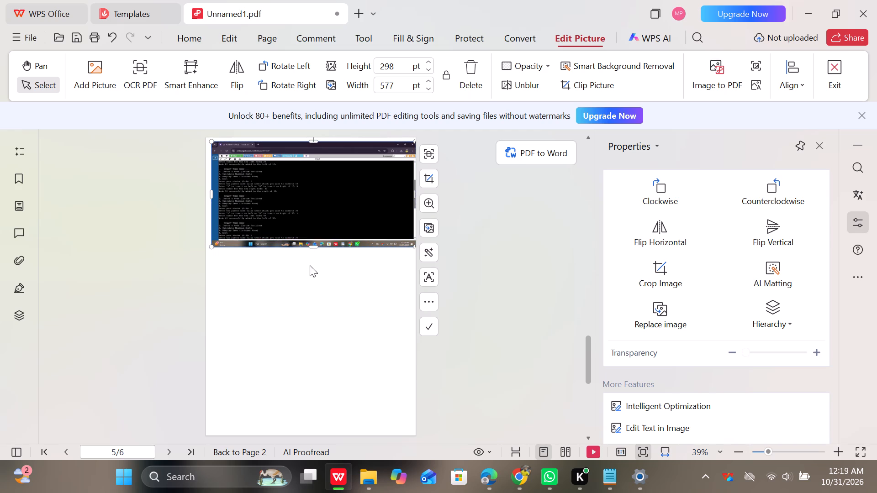
pyautogui.click(341, 357)
# Examine the inserted output picture on page 5 up close and its placement on the page.
pyautogui.keyDown('ctrl'); pyautogui.scroll(2, 341, 357); pyautogui.keyUp('ctrl')
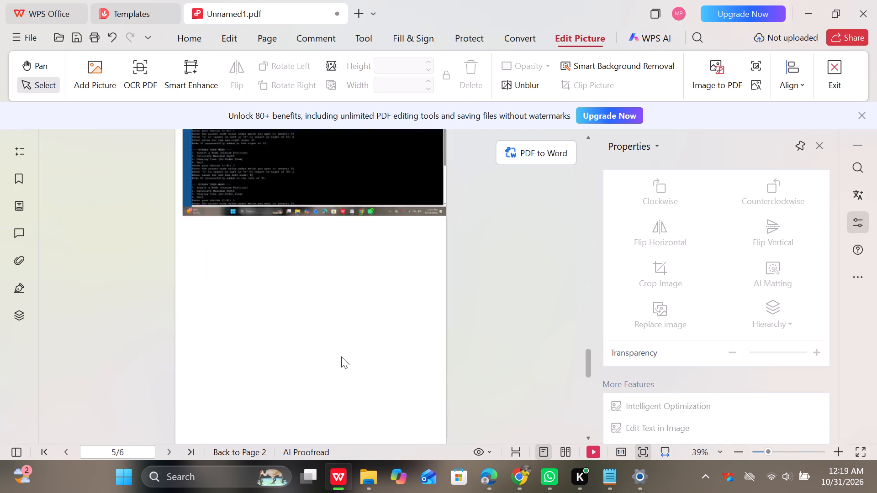
pyautogui.keyDown('ctrl'); pyautogui.scroll(4, 341, 357); pyautogui.keyUp('ctrl')
pyautogui.scroll(6, 341, 357)
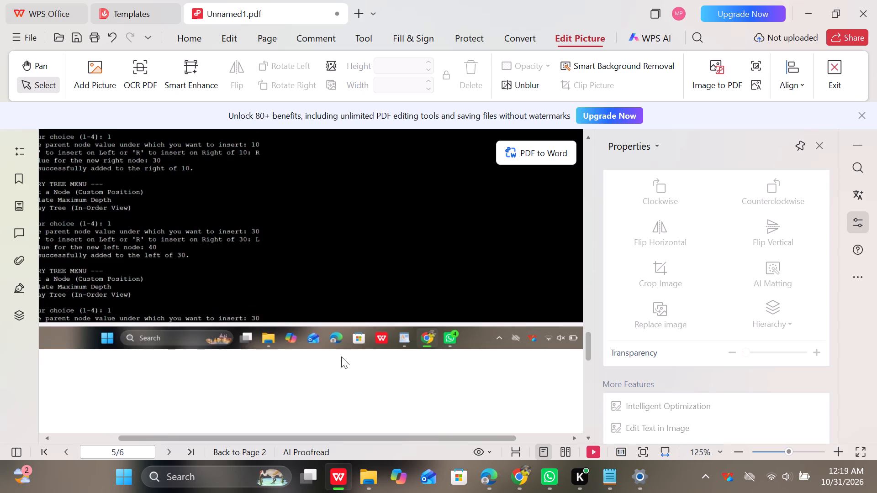
pyautogui.scroll(1, 341, 357)
pyautogui.hscroll(1, 341, 357)
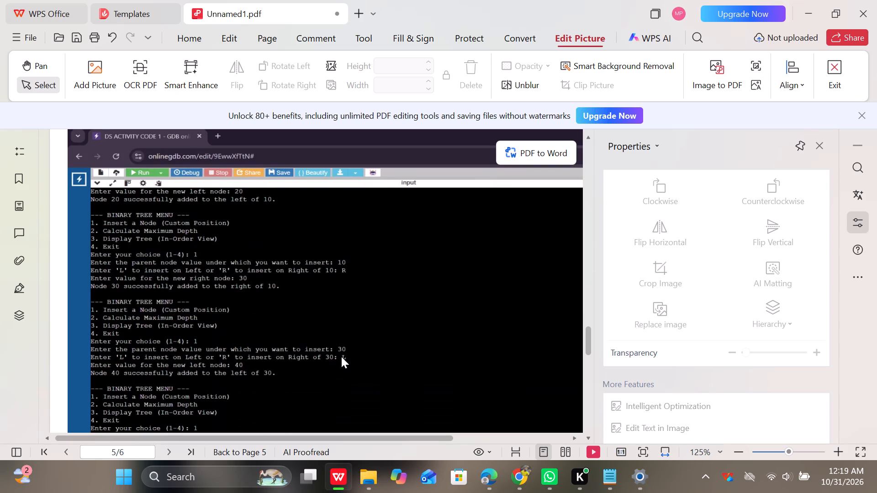
pyautogui.scroll(-3, 341, 357)
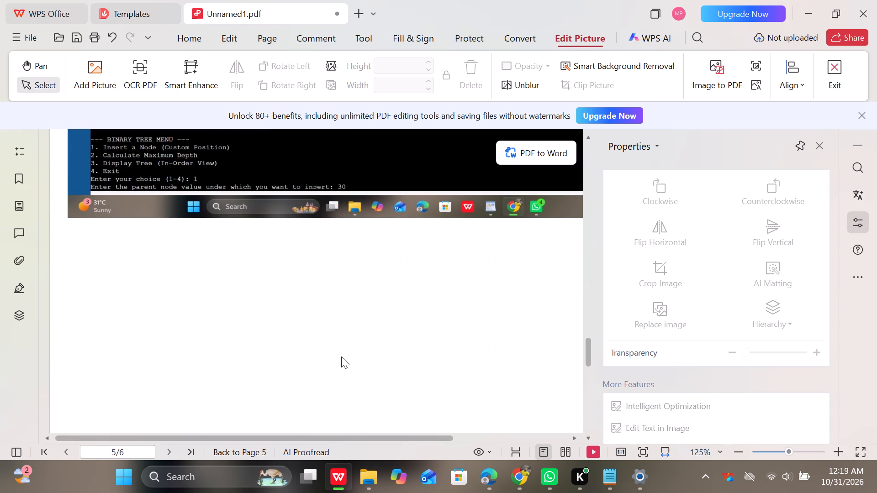
pyautogui.keyDown('ctrl'); pyautogui.scroll(-5, 341, 357); pyautogui.keyUp('ctrl')
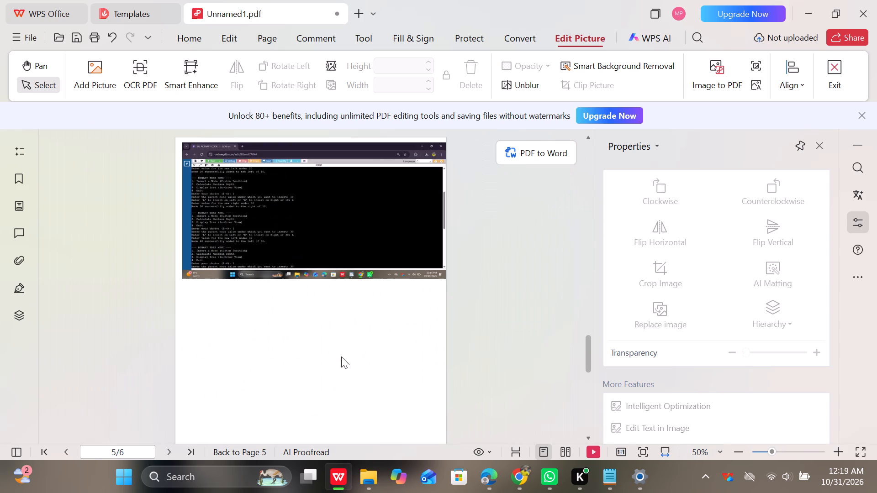
# Adjust the output picture's left and right sides so it leaves small, even margins across the page.
pyautogui.click(341, 357)
pyautogui.click(317, 264)
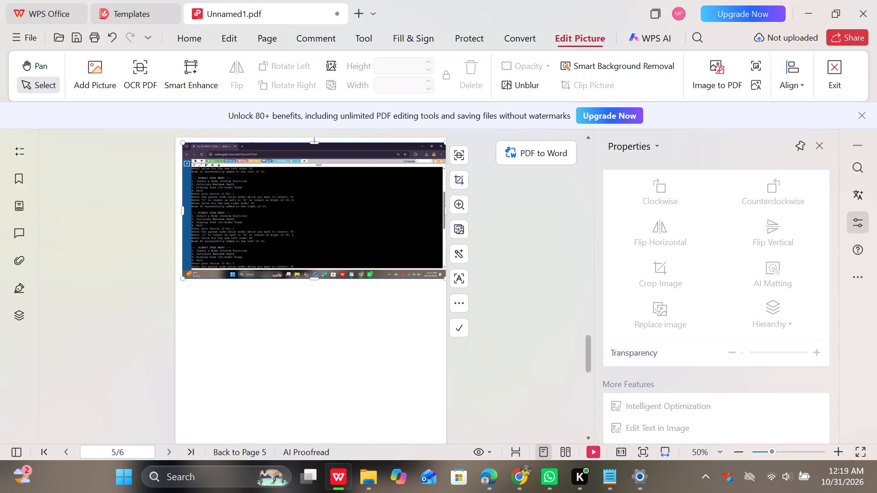
pyautogui.moveTo(182, 210); pyautogui.dragTo(176, 210)
pyautogui.click(308, 351)
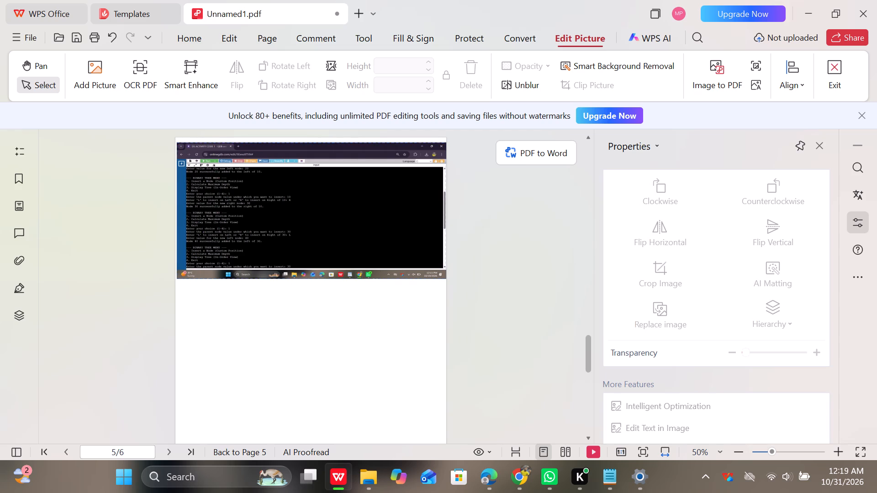
pyautogui.moveTo(444, 206); pyautogui.dragTo(443, 206)
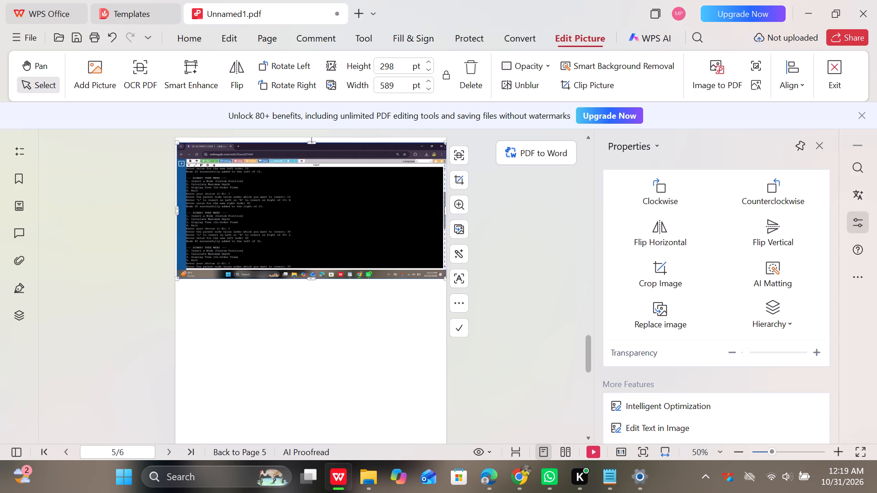
pyautogui.moveTo(443, 206); pyautogui.dragTo(439, 205)
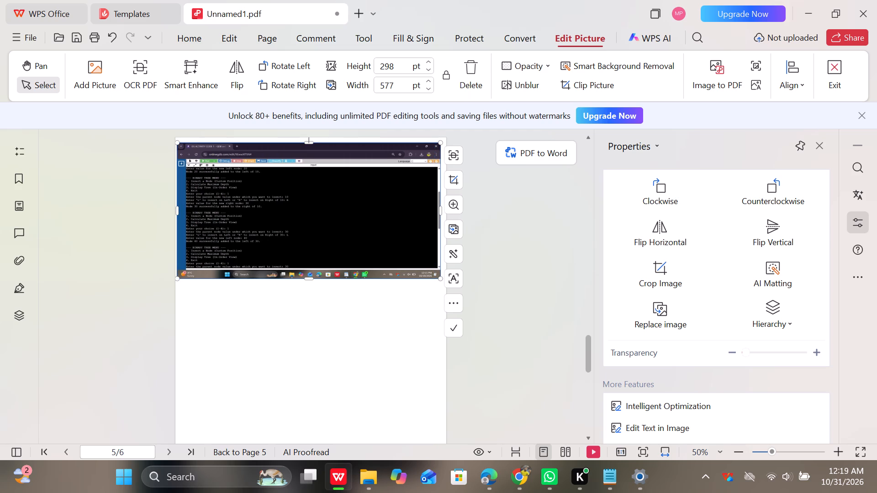
pyautogui.moveTo(176, 210); pyautogui.dragTo(181, 210)
pyautogui.click(249, 350)
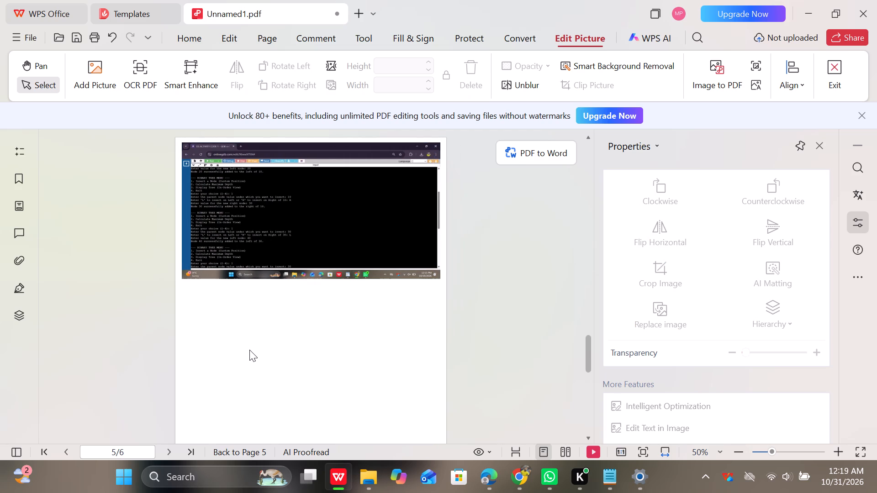
# Insert the picture "WhatsApp Image 2026-12.21.18 PM (1).jpeg" from Downloads directly below the first output picture on page 5.
pyautogui.keyDown('ctrl'); pyautogui.scroll(-2, 249, 350); pyautogui.keyUp('ctrl')
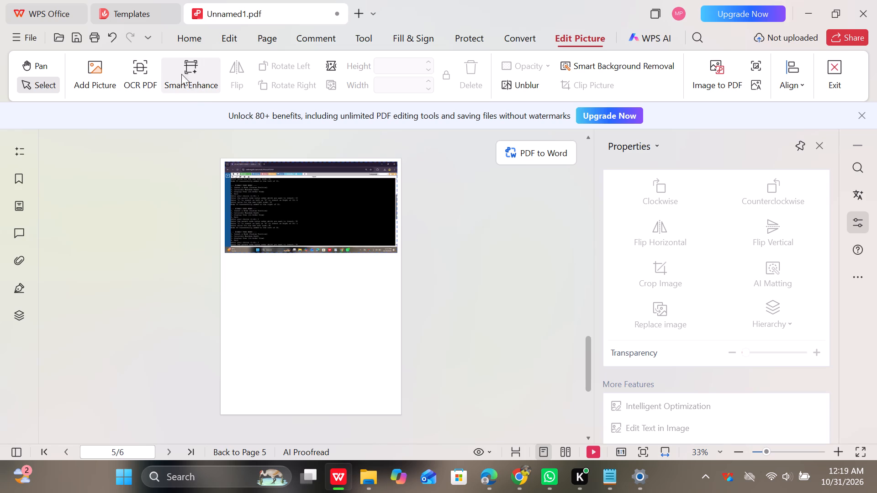
pyautogui.click(192, 37)
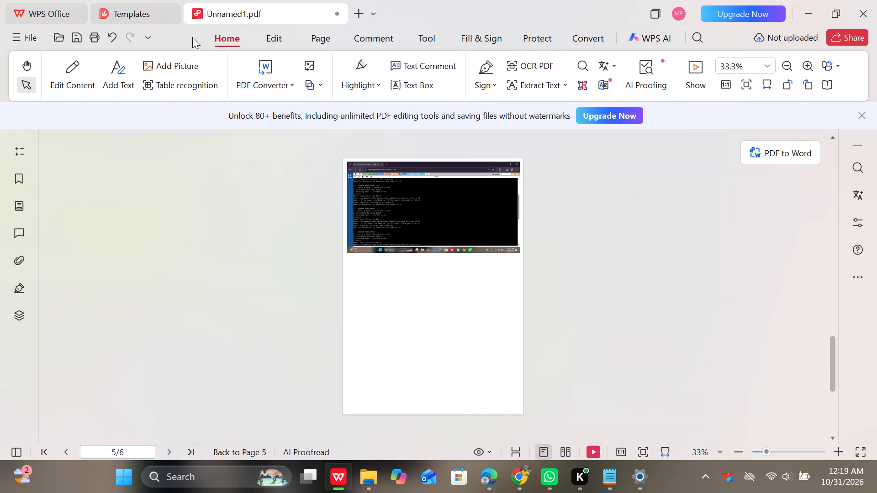
pyautogui.click(174, 68)
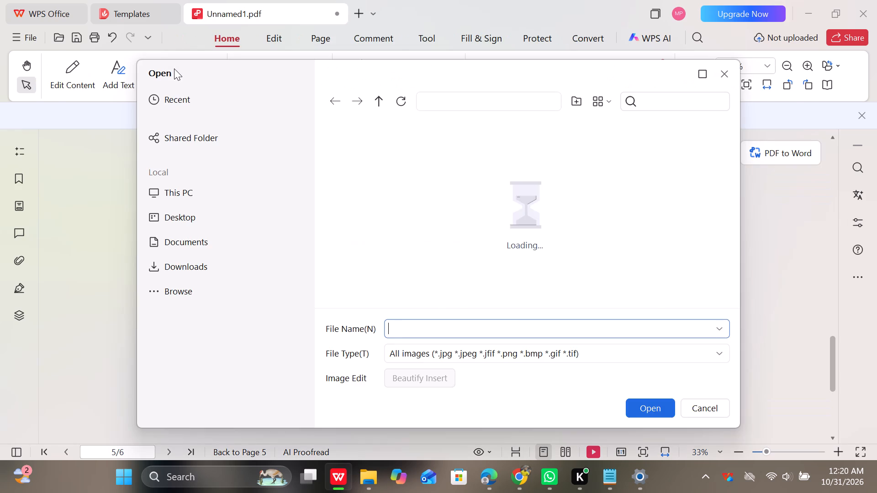
pyautogui.click(195, 272)
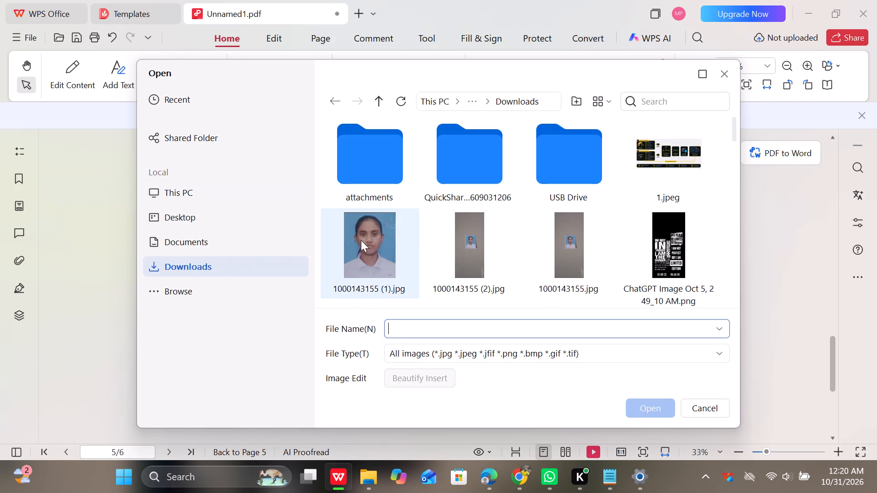
pyautogui.scroll(-7, 412, 240)
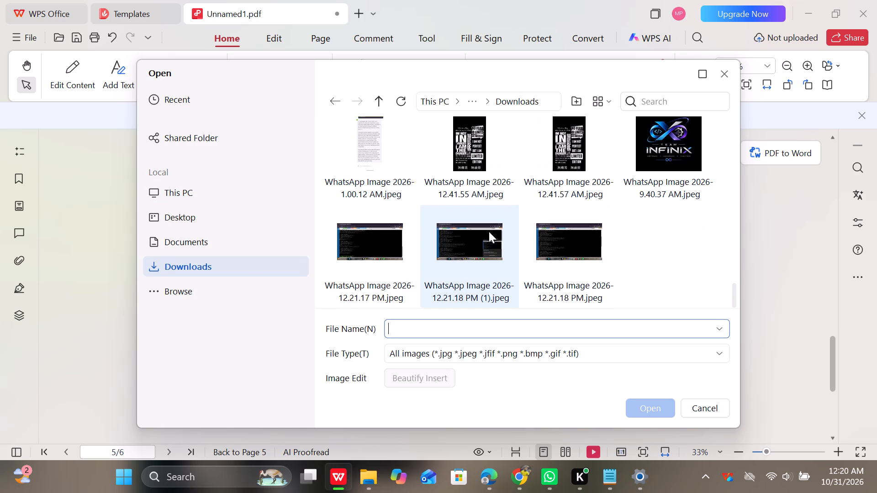
pyautogui.doubleClick(474, 237)
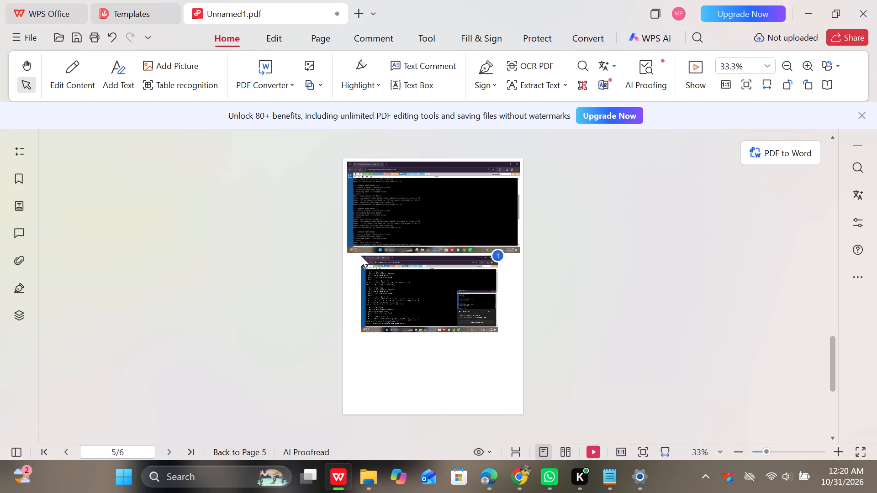
pyautogui.click(361, 256)
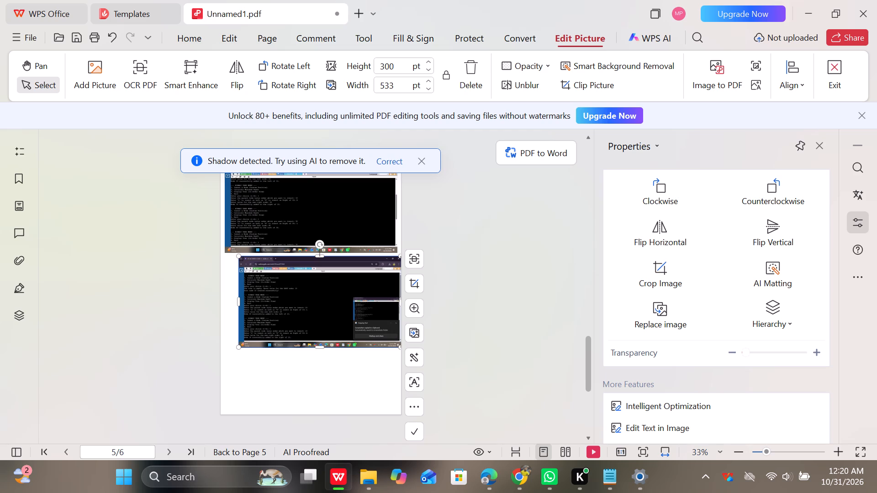
# Widen the second output picture leftwards until its side nearly lines up with the first picture.
pyautogui.moveTo(238, 302); pyautogui.dragTo(227, 301)
pyautogui.moveTo(227, 301); pyautogui.dragTo(228, 301)
pyautogui.click(303, 396)
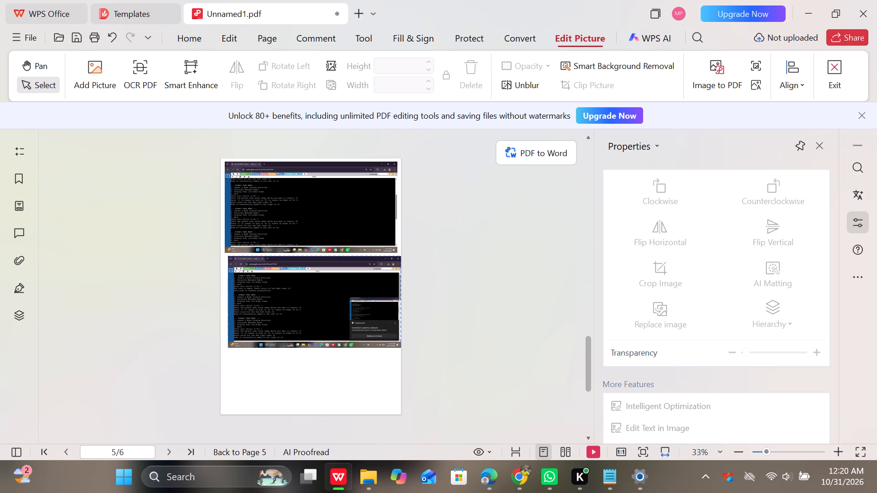
# Pull in the second output picture's right side to line up with the first picture, making it about 553 pt wide.
pyautogui.moveTo(399, 305); pyautogui.dragTo(394, 304)
pyautogui.keyDown('ctrl'); pyautogui.scroll(2, 360, 367); pyautogui.keyUp('ctrl')
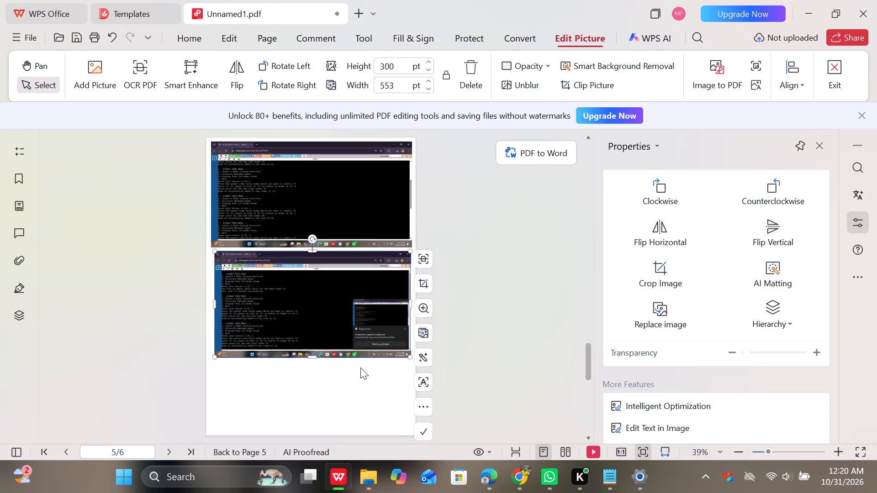
pyautogui.keyDown('ctrl'); pyautogui.scroll(2, 360, 367); pyautogui.keyUp('ctrl')
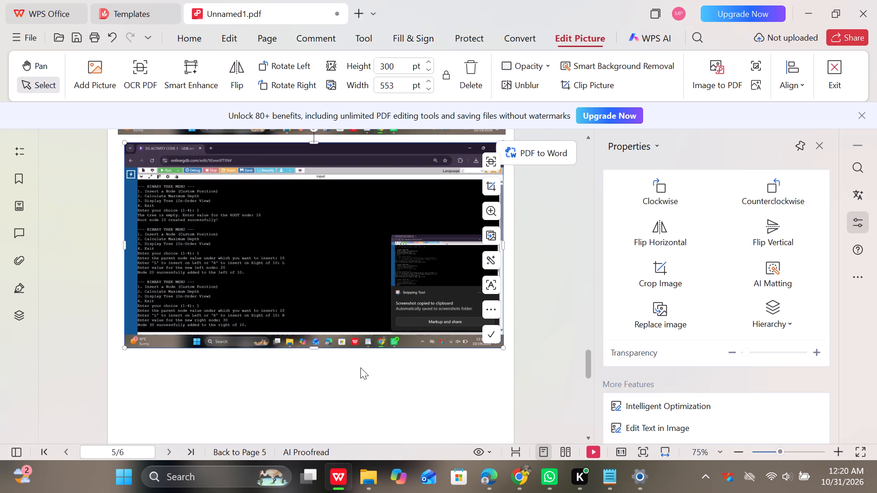
pyautogui.click(360, 367)
pyautogui.keyDown('ctrl'); pyautogui.scroll(-3, 360, 367); pyautogui.keyUp('ctrl')
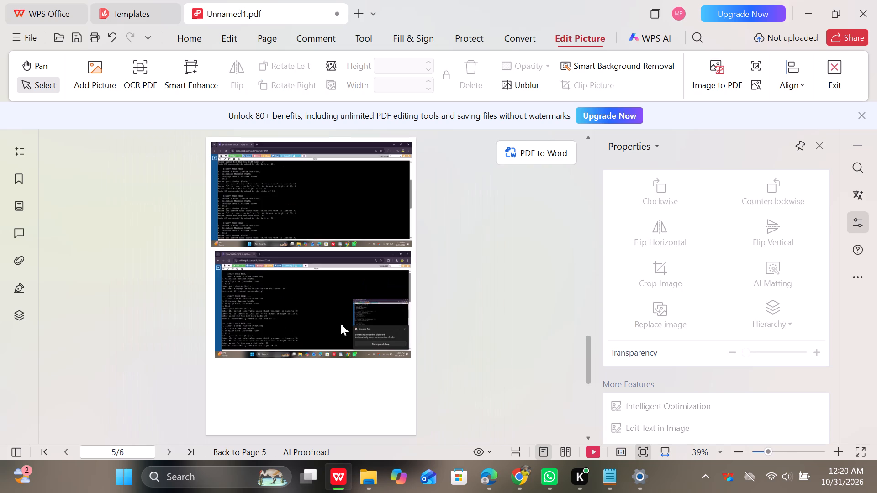
# Insert the picture "WhatsApp Image 2026-10-19 at 12.21.17 PM.jpeg" from Downloads directly below the second output picture on page 5.
pyautogui.click(194, 43)
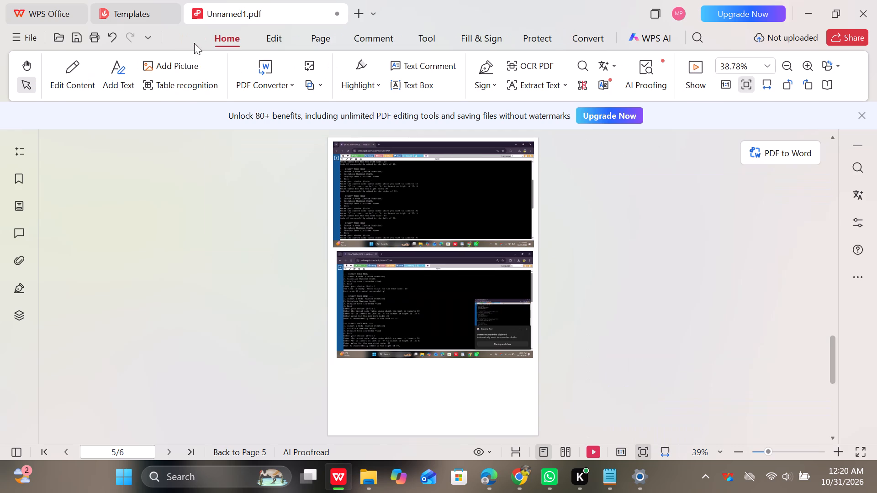
pyautogui.click(197, 69)
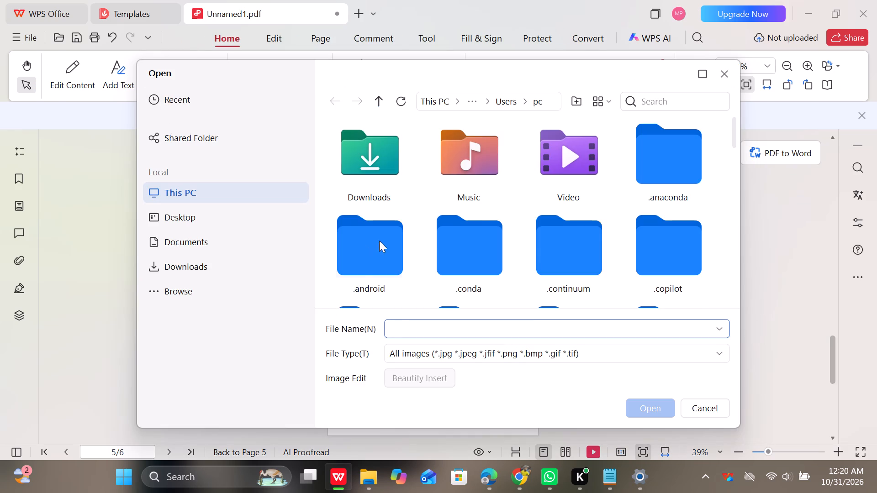
pyautogui.scroll(-8, 379, 241)
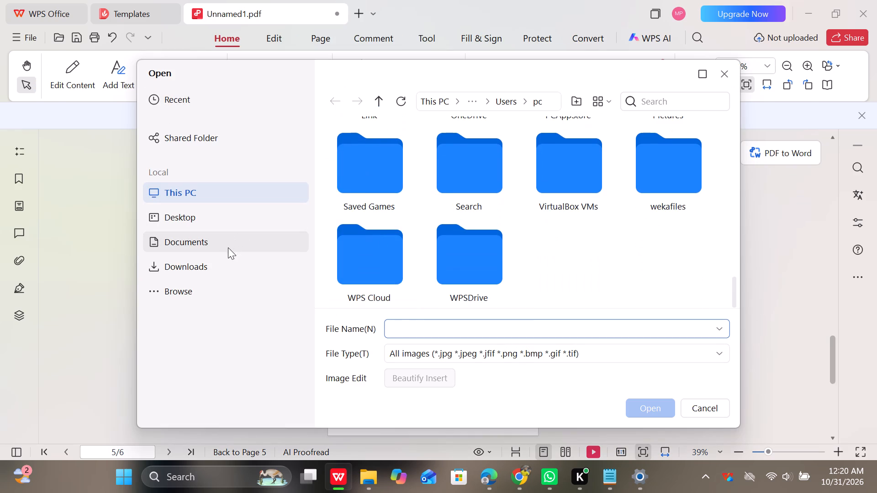
pyautogui.click(226, 258)
pyautogui.scroll(-7, 534, 252)
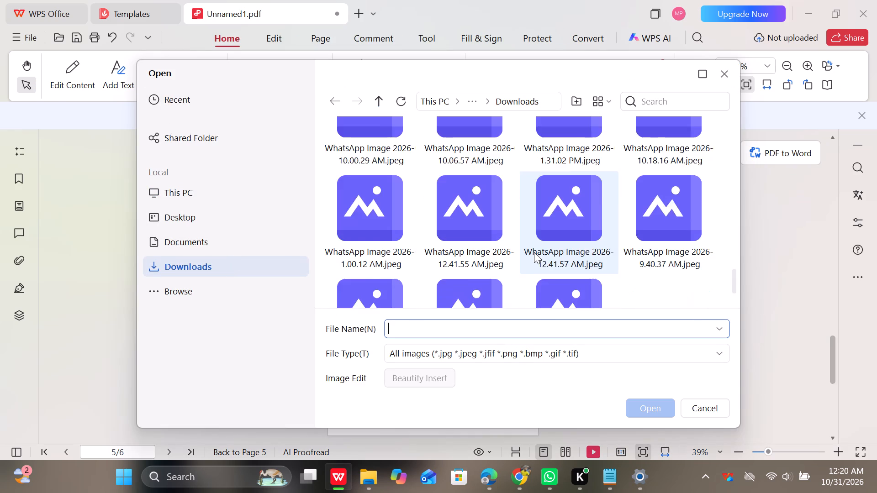
pyautogui.click(393, 240)
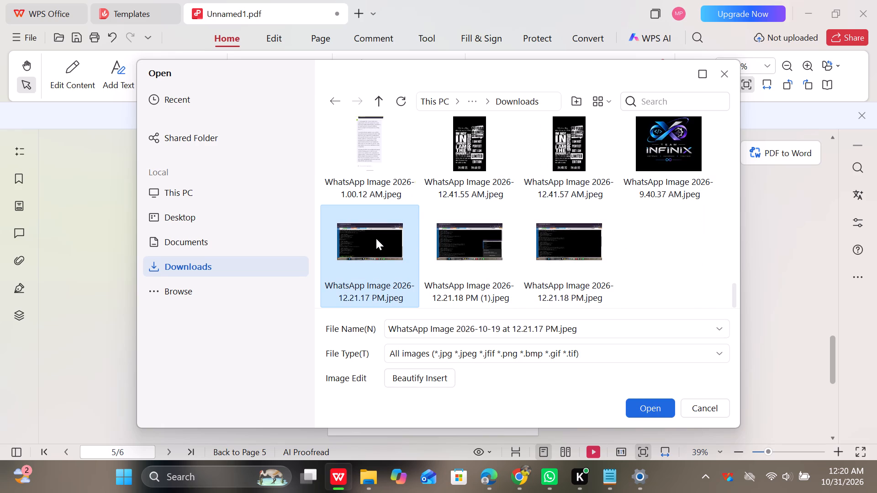
pyautogui.doubleClick(376, 238)
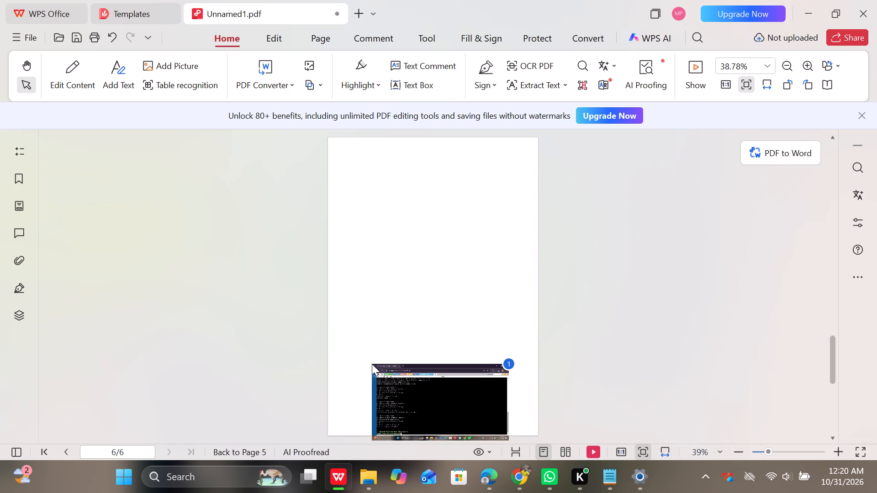
pyautogui.click(372, 364)
# Widen the third output picture leftwards to about 566 pt so its left side lines up with the second picture.
pyautogui.scroll(-1, 347, 369)
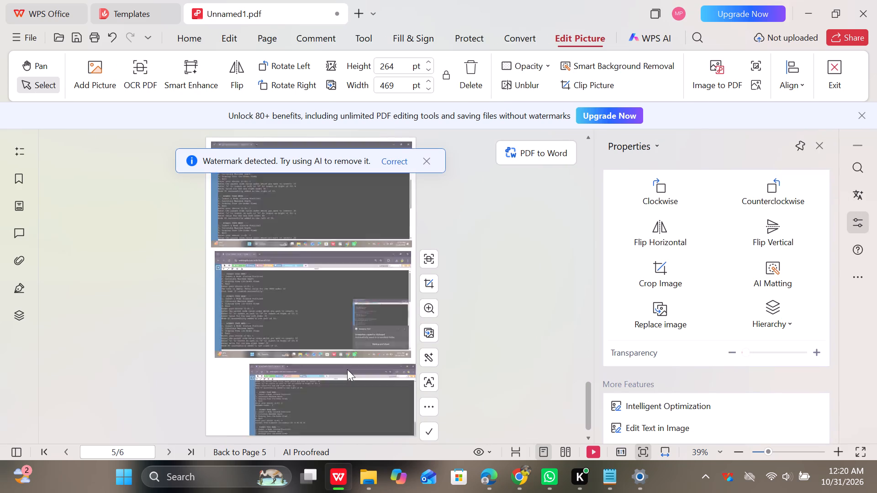
pyautogui.scroll(-1, 347, 369)
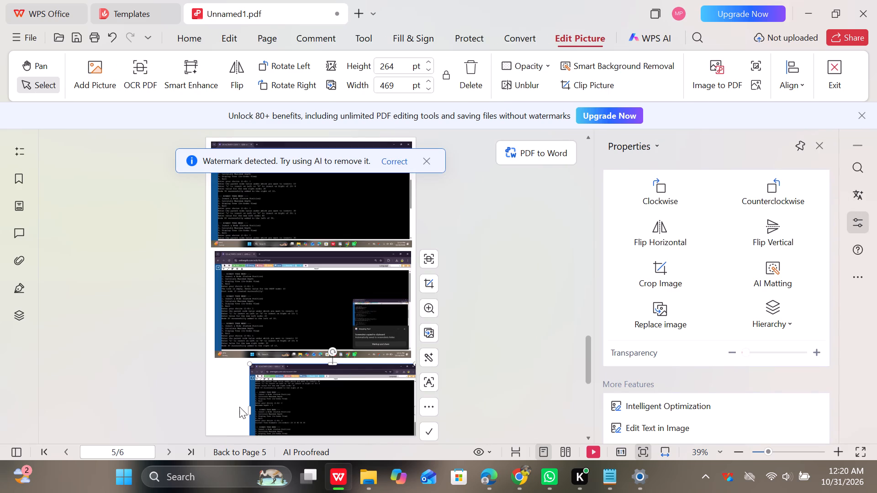
pyautogui.moveTo(250, 410); pyautogui.dragTo(233, 408)
# Widen the third output picture leftwards to 566 pt, in line with the picture above it.
pyautogui.moveTo(233, 408); pyautogui.dragTo(216, 405)
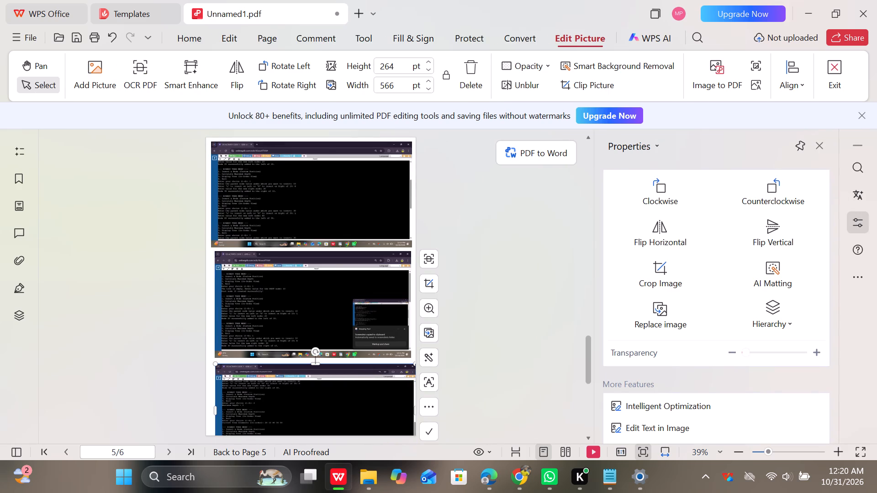
# Review the three output pictures on page 5 for legibility, alignment and fit on the page.
pyautogui.keyDown('ctrl'); pyautogui.scroll(2, 332, 211); pyautogui.keyUp('ctrl')
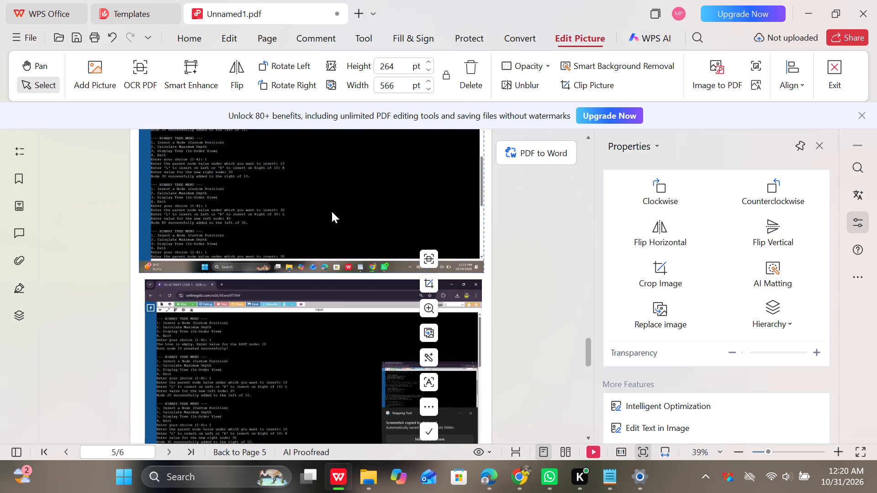
pyautogui.keyDown('ctrl'); pyautogui.scroll(2, 332, 211); pyautogui.keyUp('ctrl')
pyautogui.scroll(-5, 332, 211)
pyautogui.scroll(6, 332, 211)
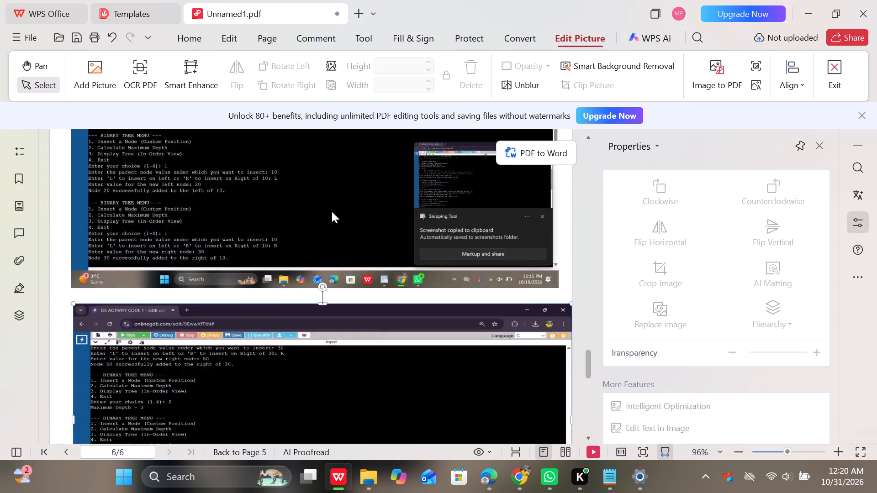
pyautogui.scroll(2, 332, 211)
pyautogui.scroll(-2, 332, 211)
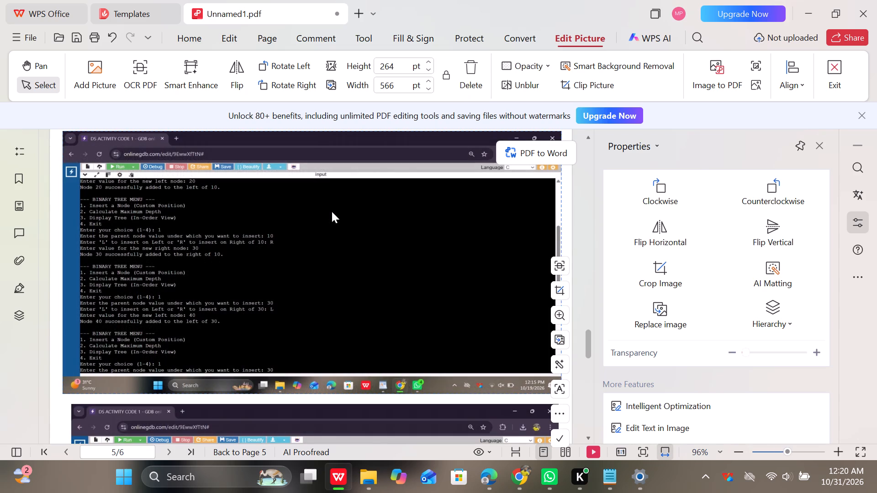
pyautogui.keyDown('ctrl'); pyautogui.scroll(-2, 332, 211); pyautogui.keyUp('ctrl')
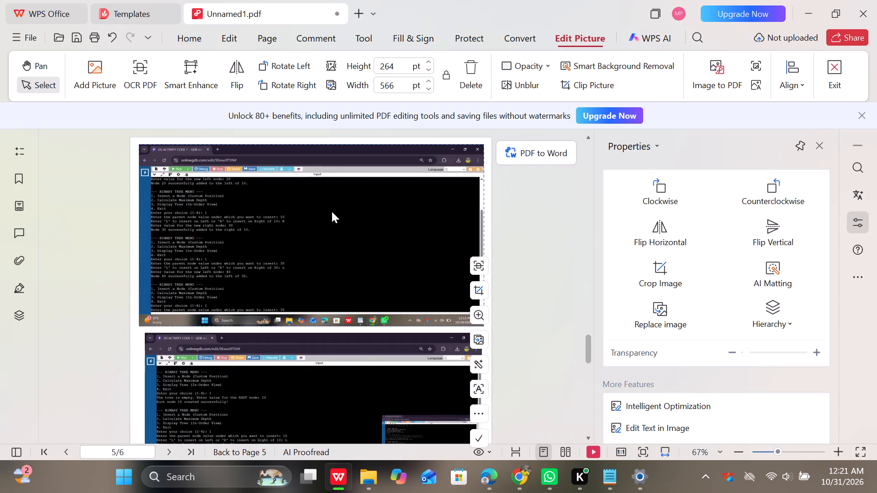
pyautogui.keyDown('ctrl'); pyautogui.scroll(-2, 332, 211); pyautogui.keyUp('ctrl')
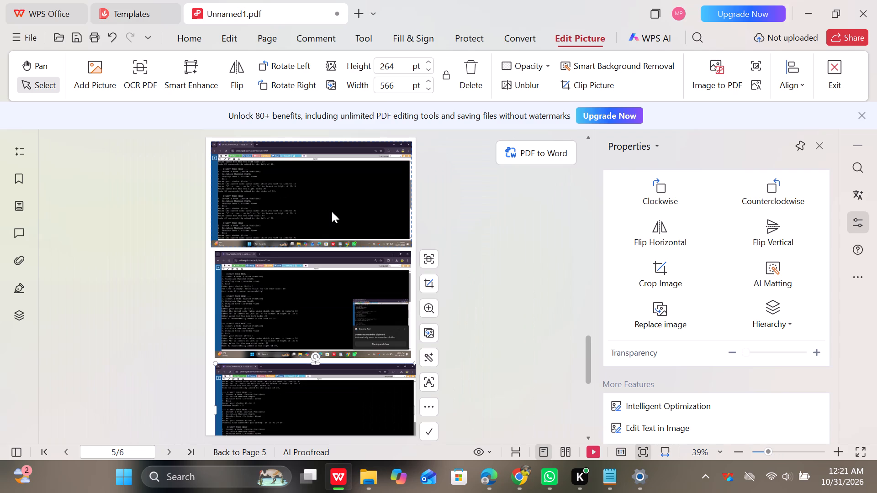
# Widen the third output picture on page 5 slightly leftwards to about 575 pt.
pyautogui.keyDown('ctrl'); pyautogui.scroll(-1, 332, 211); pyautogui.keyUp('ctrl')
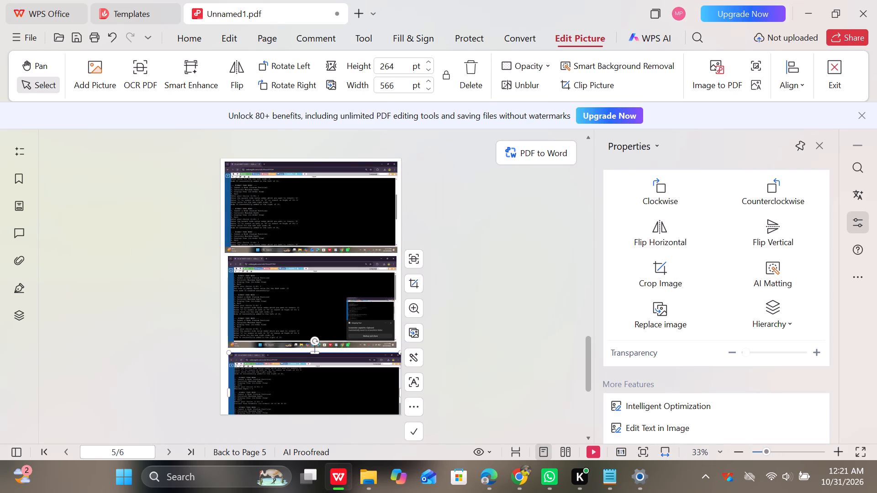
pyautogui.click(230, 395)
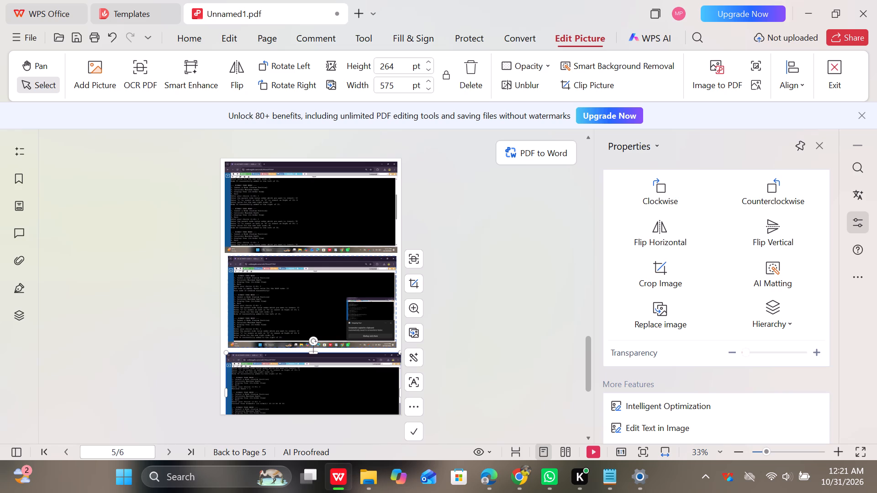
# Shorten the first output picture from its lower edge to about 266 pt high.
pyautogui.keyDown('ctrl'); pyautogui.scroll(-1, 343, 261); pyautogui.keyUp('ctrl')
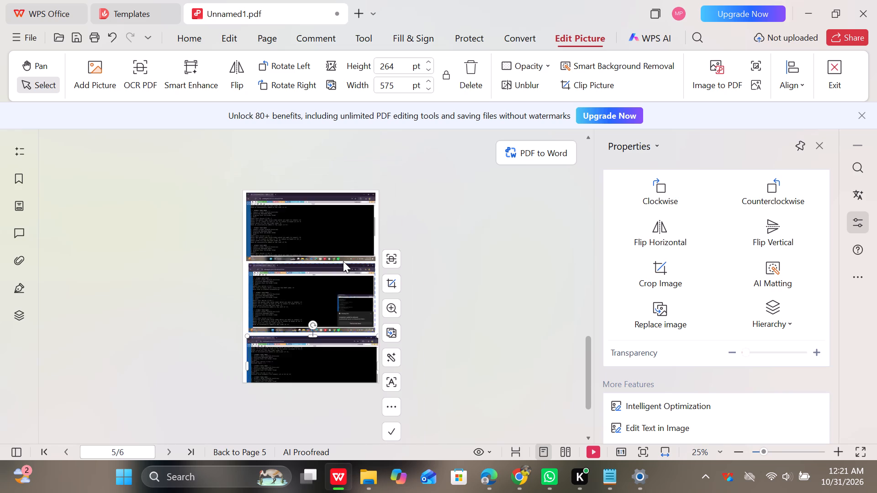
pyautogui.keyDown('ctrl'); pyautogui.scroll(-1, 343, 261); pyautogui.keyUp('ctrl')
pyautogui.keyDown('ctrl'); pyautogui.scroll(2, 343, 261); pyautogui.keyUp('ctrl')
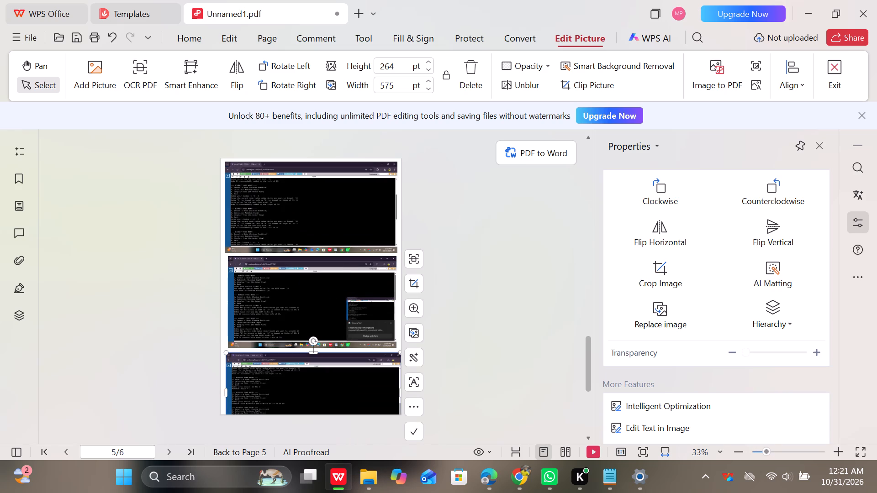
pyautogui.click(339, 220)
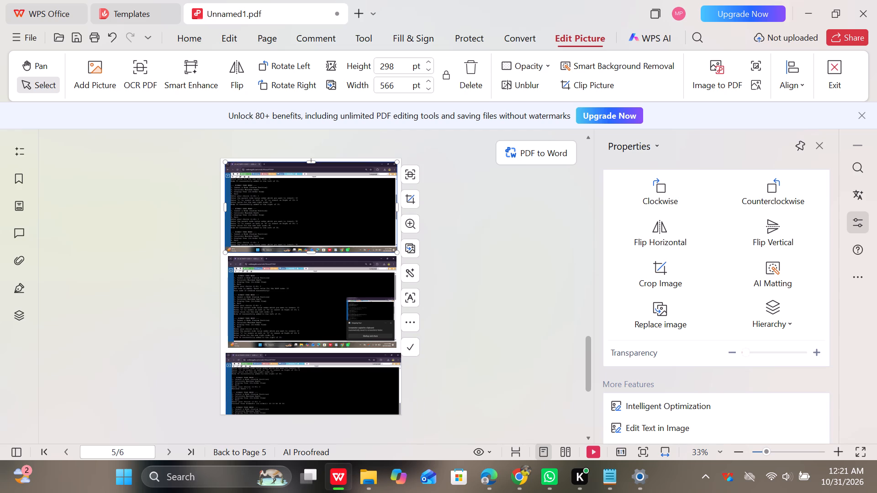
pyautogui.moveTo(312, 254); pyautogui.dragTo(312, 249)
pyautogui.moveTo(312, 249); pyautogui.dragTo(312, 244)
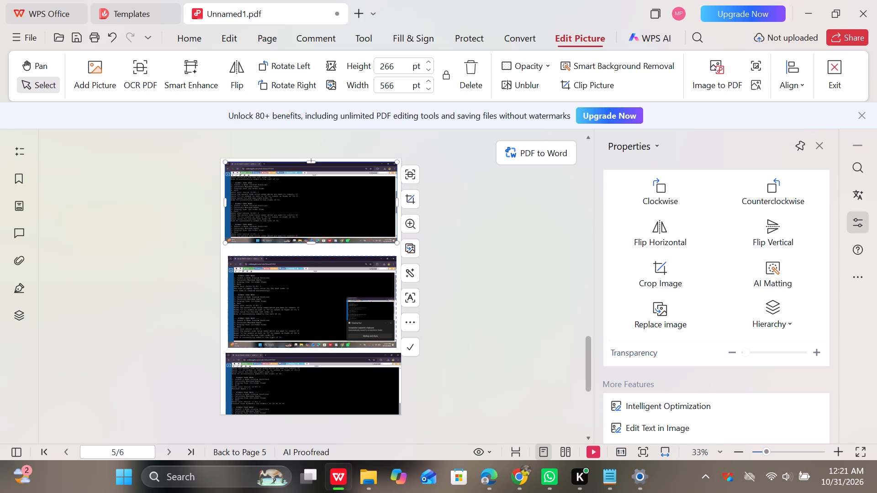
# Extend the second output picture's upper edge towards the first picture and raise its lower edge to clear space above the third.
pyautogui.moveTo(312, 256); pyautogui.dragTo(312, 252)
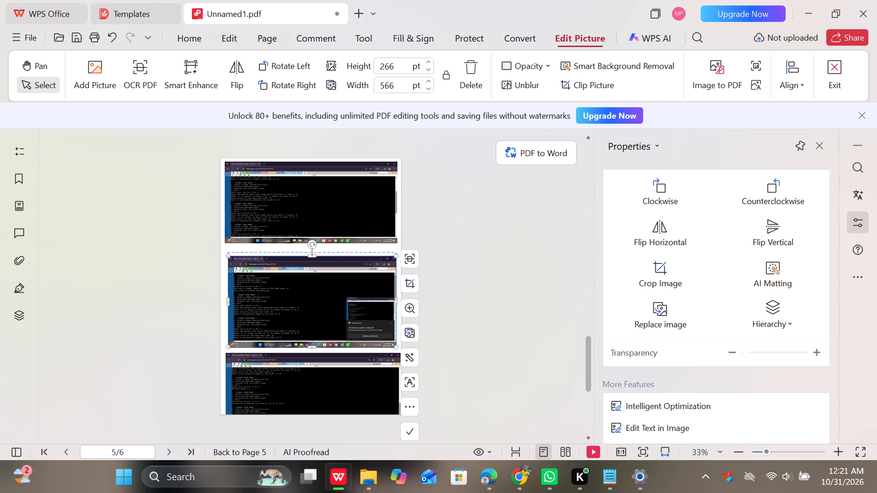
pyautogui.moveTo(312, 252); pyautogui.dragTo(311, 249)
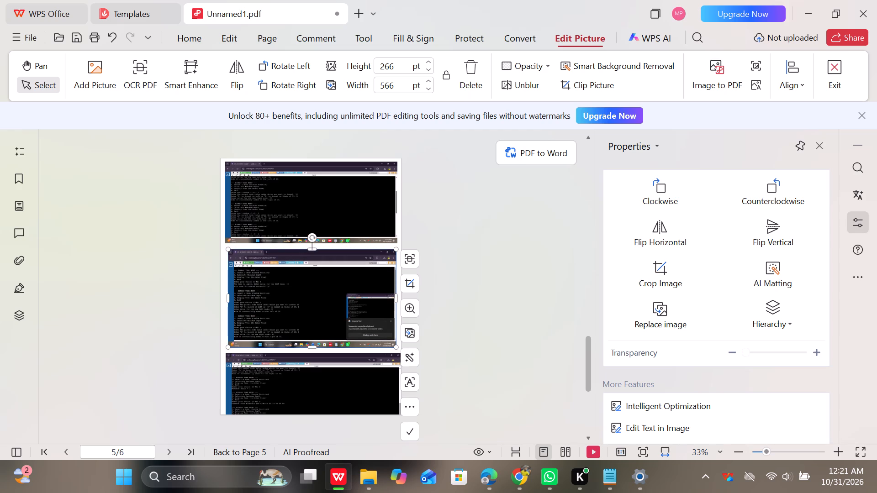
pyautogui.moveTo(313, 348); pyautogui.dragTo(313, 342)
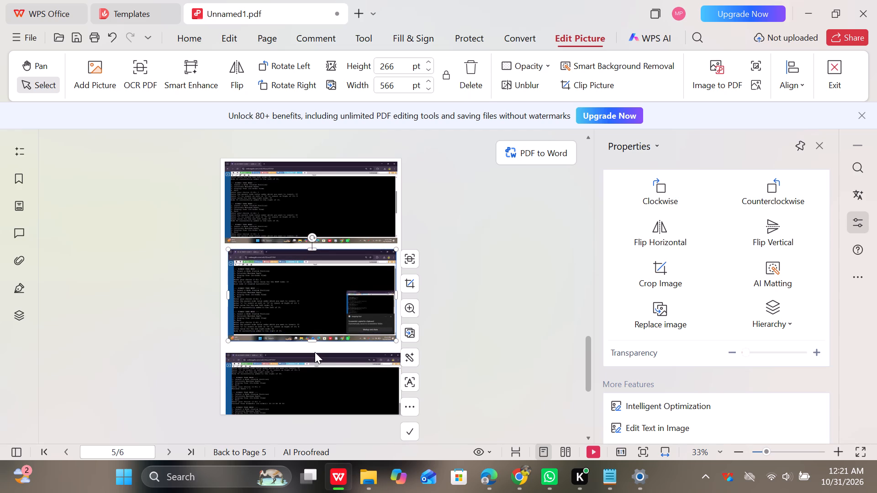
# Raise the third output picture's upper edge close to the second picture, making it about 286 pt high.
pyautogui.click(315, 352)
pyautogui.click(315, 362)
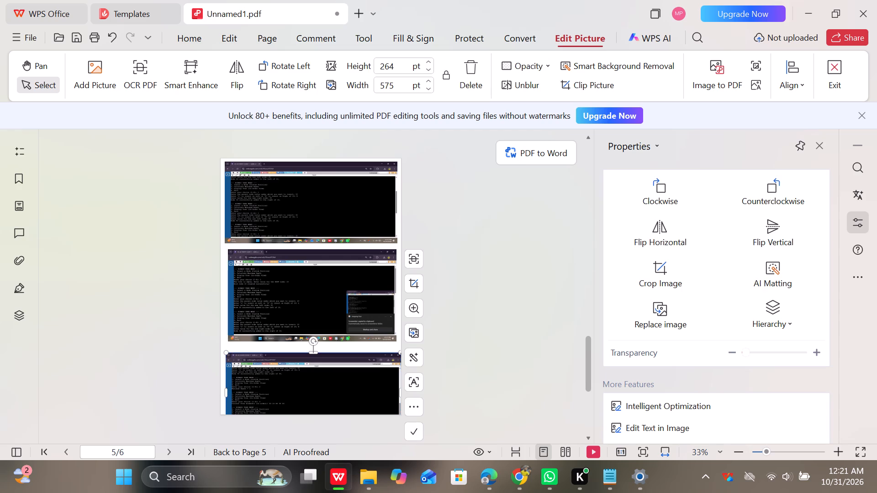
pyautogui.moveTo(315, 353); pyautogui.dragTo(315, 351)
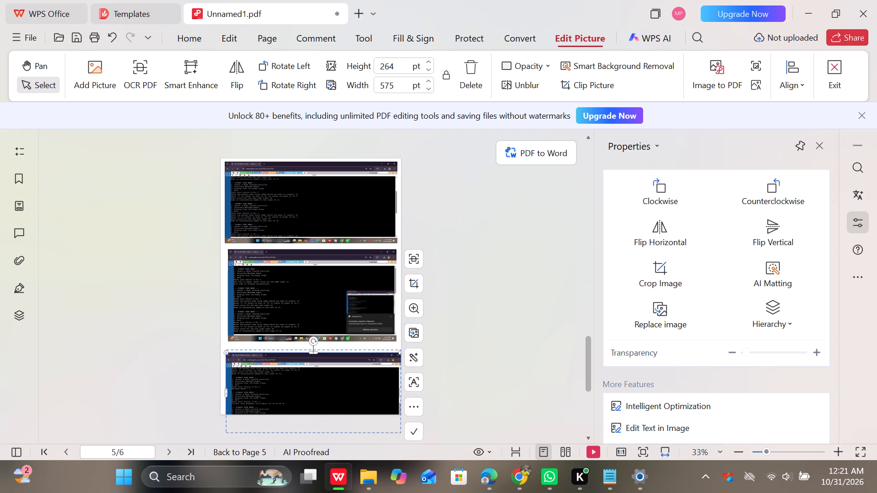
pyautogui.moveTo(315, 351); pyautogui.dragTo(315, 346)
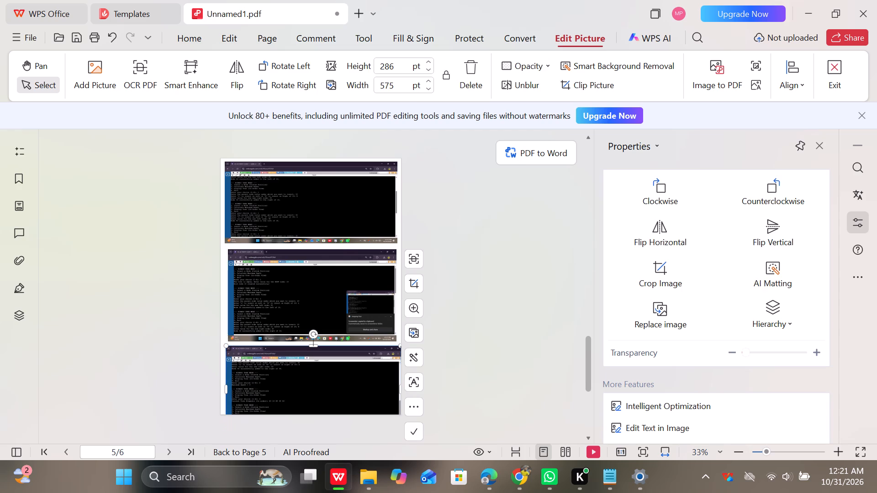
# Leave picture editing and preview the third output picture at a larger size to check its content.
pyautogui.press('Escape')
pyautogui.click(414, 399)
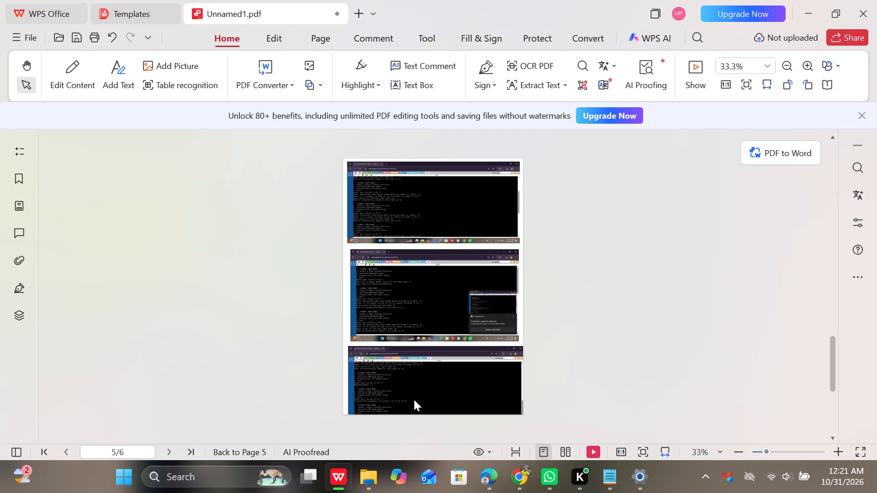
pyautogui.click(414, 399)
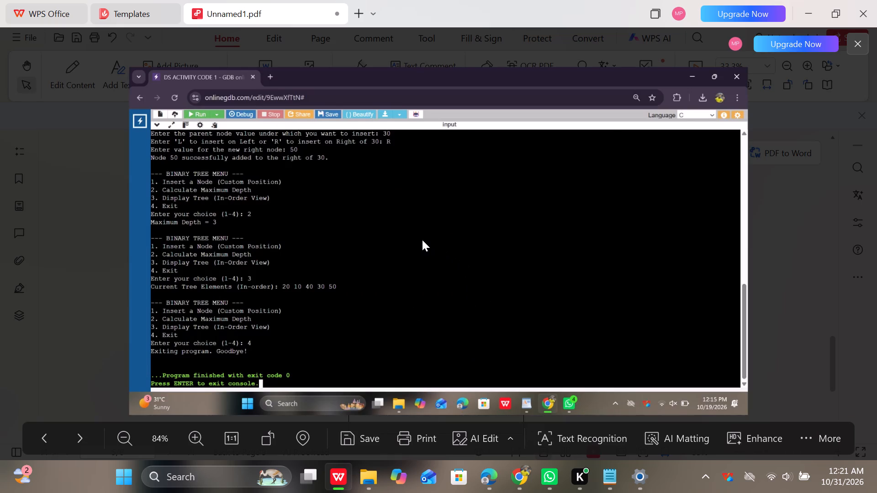
pyautogui.click(849, 40)
# Delete the third output picture from the bottom of page 5.
pyautogui.rightClick(509, 359)
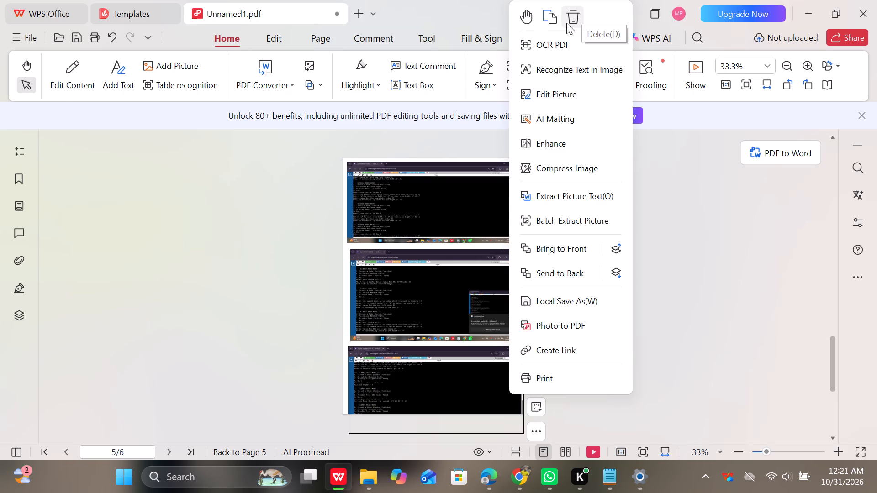
pyautogui.click(566, 23)
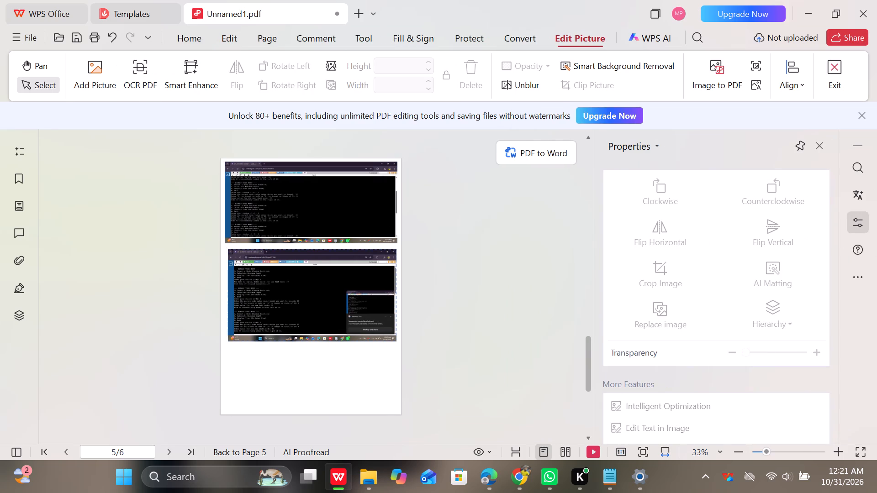
# Resize the second output picture to about 341 pt high, extending its lower edge into the freed space and lowering its upper edge.
pyautogui.click(336, 263)
pyautogui.moveTo(313, 340); pyautogui.dragTo(317, 385)
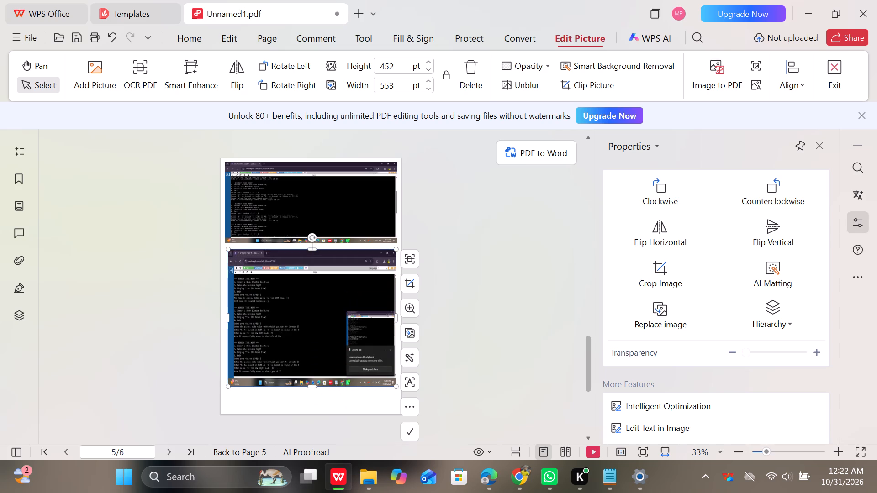
pyautogui.moveTo(310, 246); pyautogui.dragTo(311, 273)
pyautogui.moveTo(312, 250); pyautogui.dragTo(312, 284)
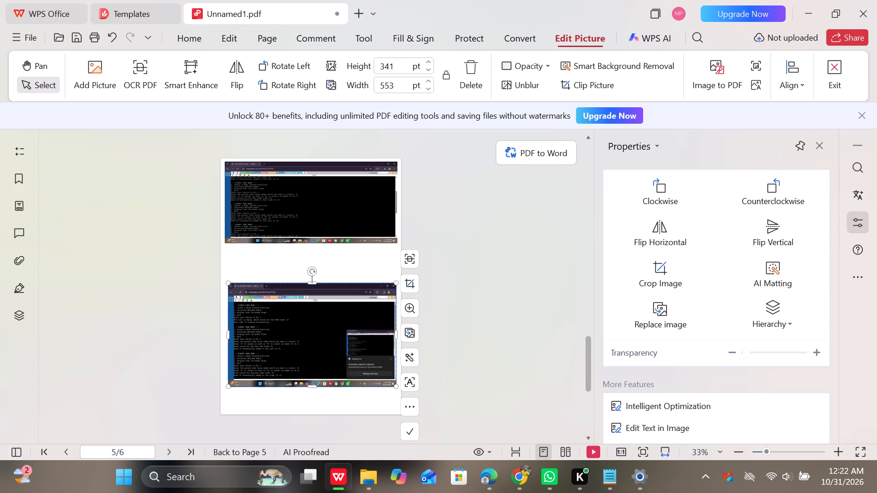
# Resize the first output picture to about 331 pt high, leaving a margin above it and a small gap before the second picture.
pyautogui.click(317, 215)
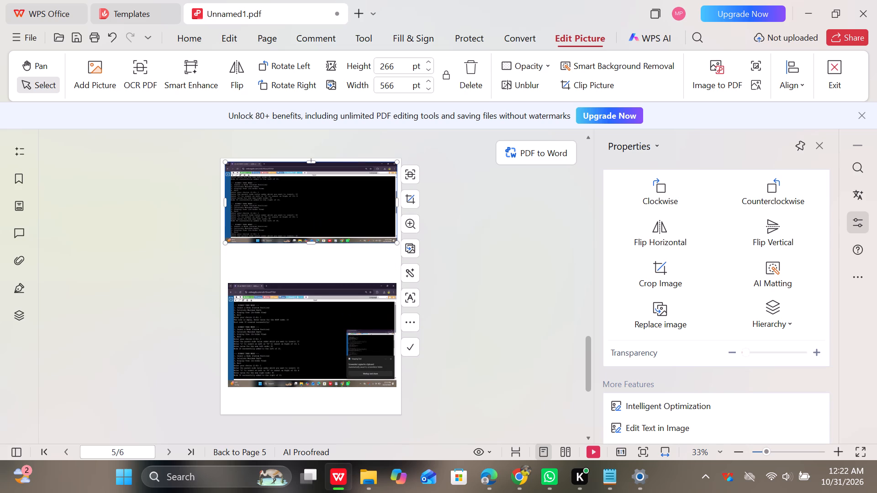
pyautogui.moveTo(311, 243); pyautogui.dragTo(311, 268)
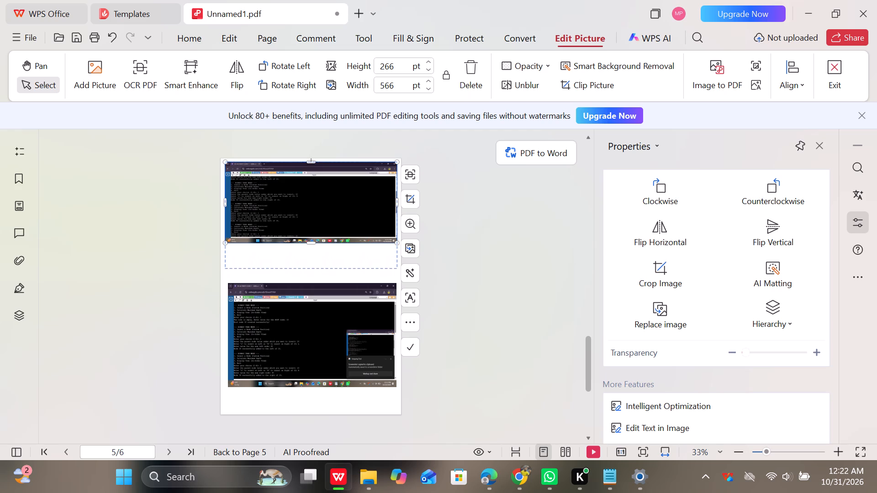
pyautogui.moveTo(311, 268); pyautogui.dragTo(312, 264)
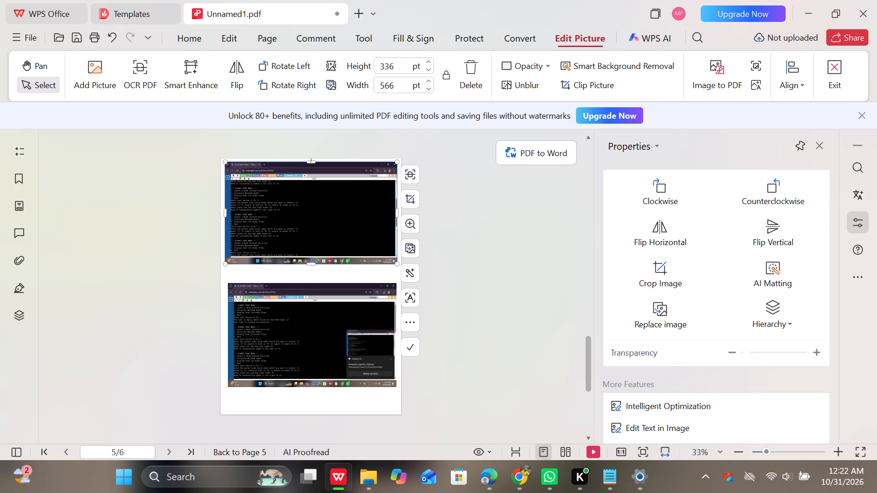
pyautogui.moveTo(312, 162); pyautogui.dragTo(314, 170)
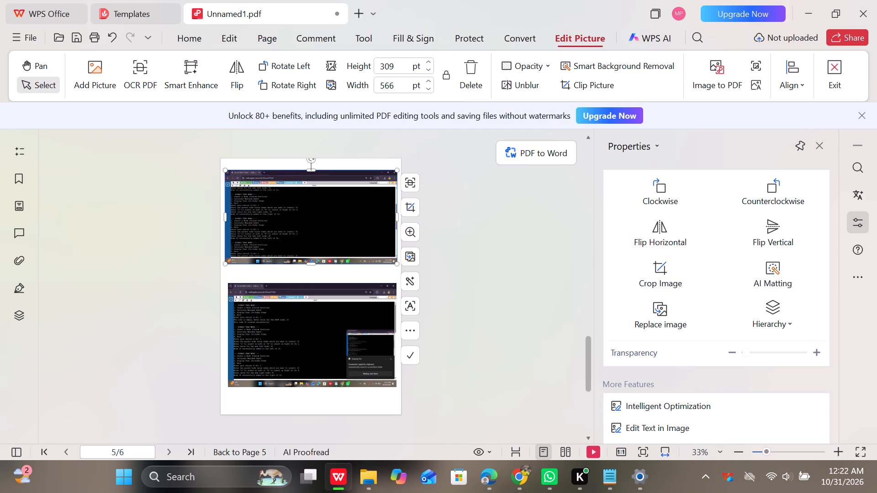
pyautogui.moveTo(312, 264); pyautogui.dragTo(312, 267)
pyautogui.moveTo(312, 267); pyautogui.dragTo(313, 271)
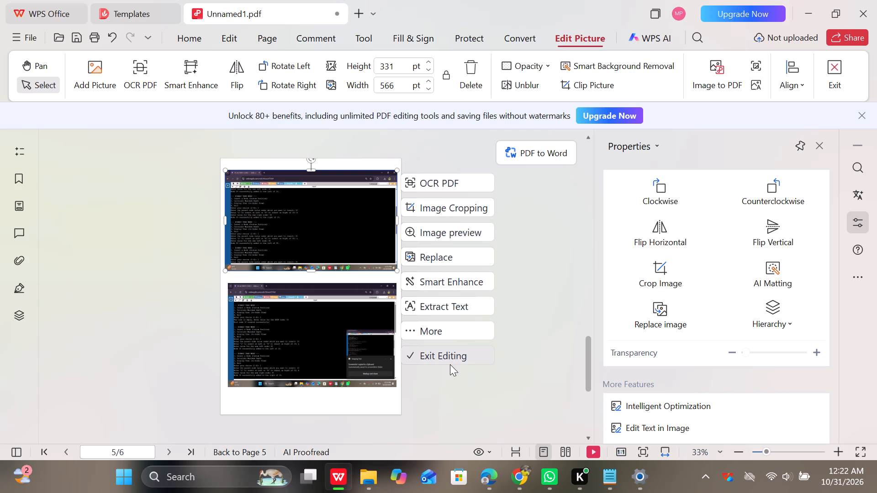
pyautogui.click(452, 395)
pyautogui.click(452, 395)
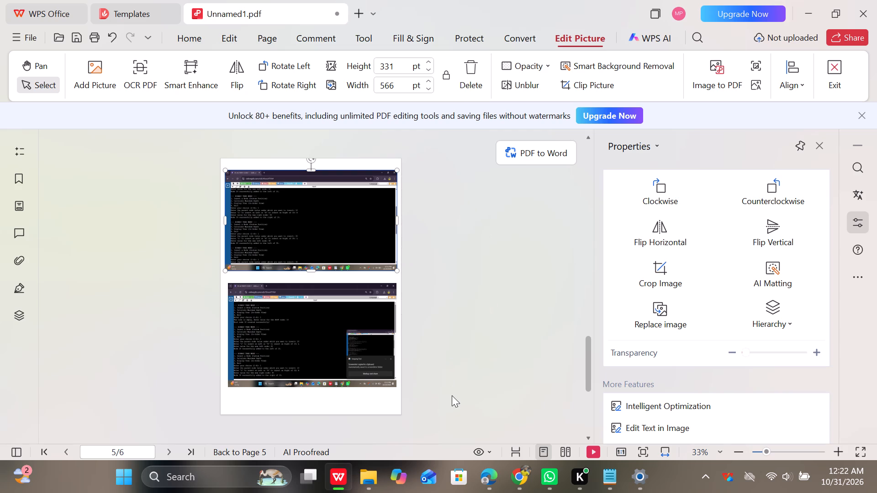
pyautogui.click(452, 395)
pyautogui.click(452, 395)
# Dismiss the upgrade banner and close the Properties pane.
pyautogui.click(861, 115)
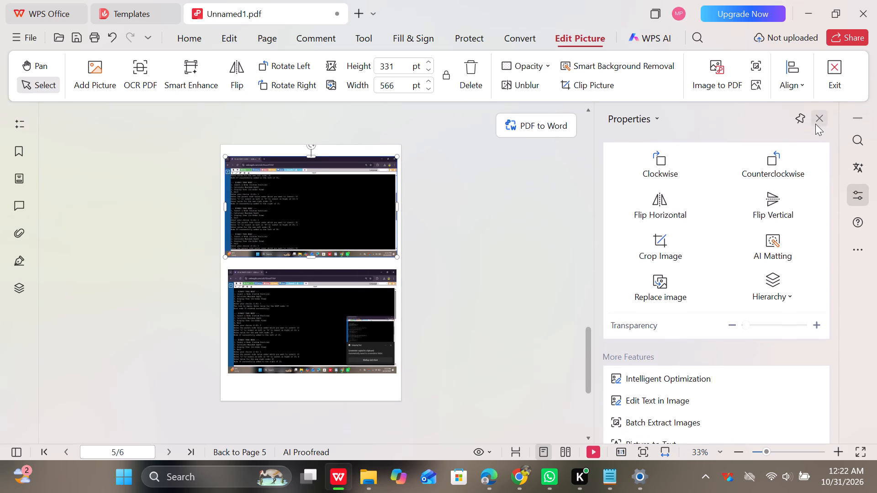
pyautogui.click(821, 121)
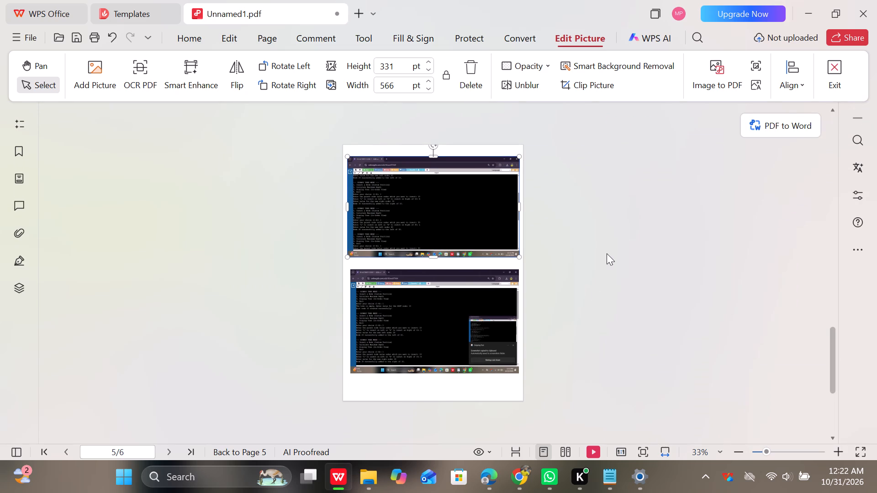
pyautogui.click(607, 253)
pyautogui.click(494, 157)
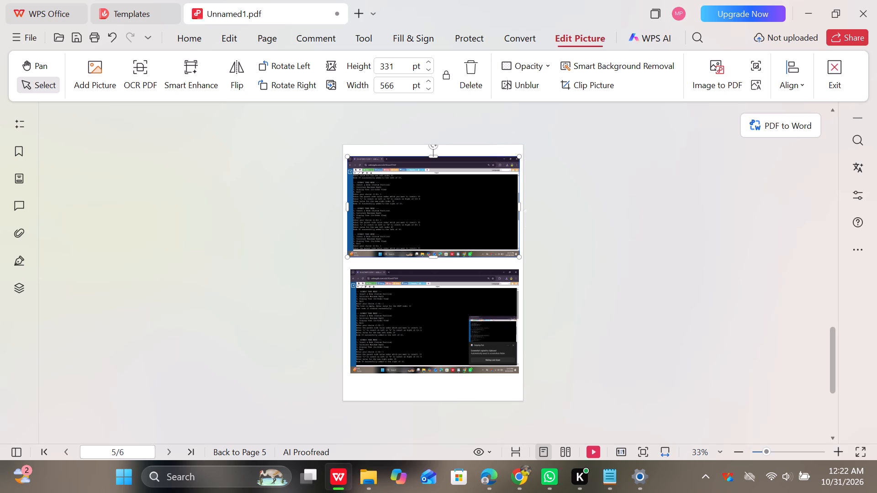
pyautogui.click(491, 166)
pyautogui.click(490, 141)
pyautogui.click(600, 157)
# Insert the WhatsApp output picture ending in 12.21.17 PM.jpeg from Downloads near the top of blank page 6.
pyautogui.click(274, 33)
pyautogui.click(465, 342)
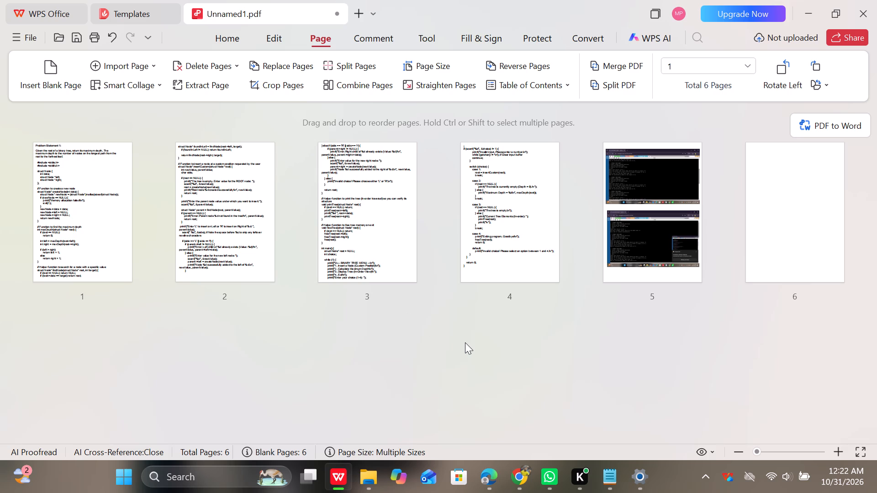
pyautogui.click(771, 215)
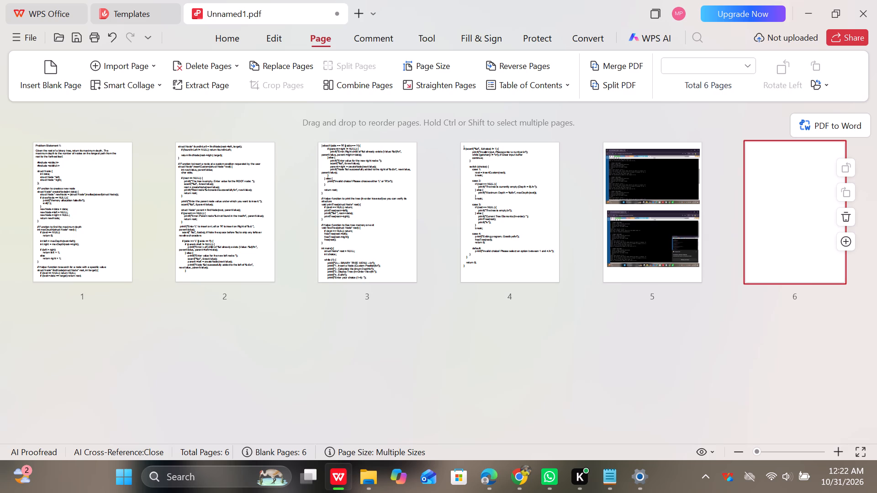
pyautogui.click(771, 215)
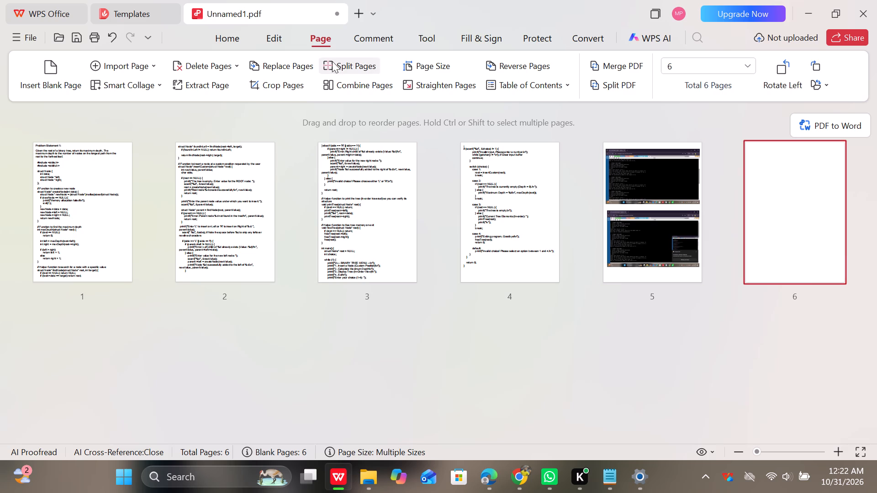
pyautogui.click(218, 42)
pyautogui.click(423, 231)
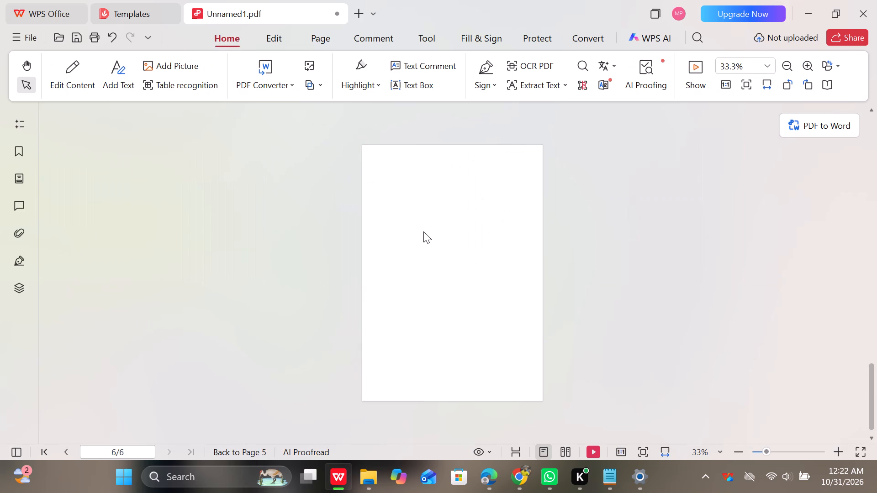
pyautogui.click(162, 64)
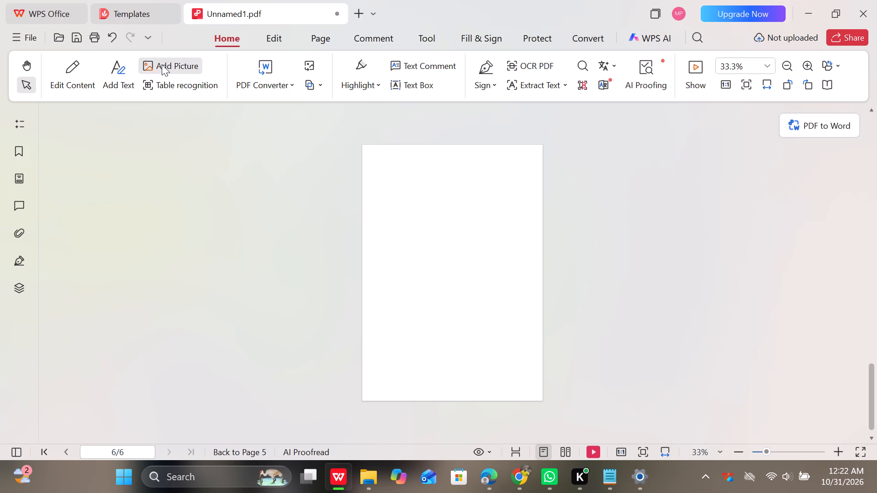
pyautogui.click(198, 261)
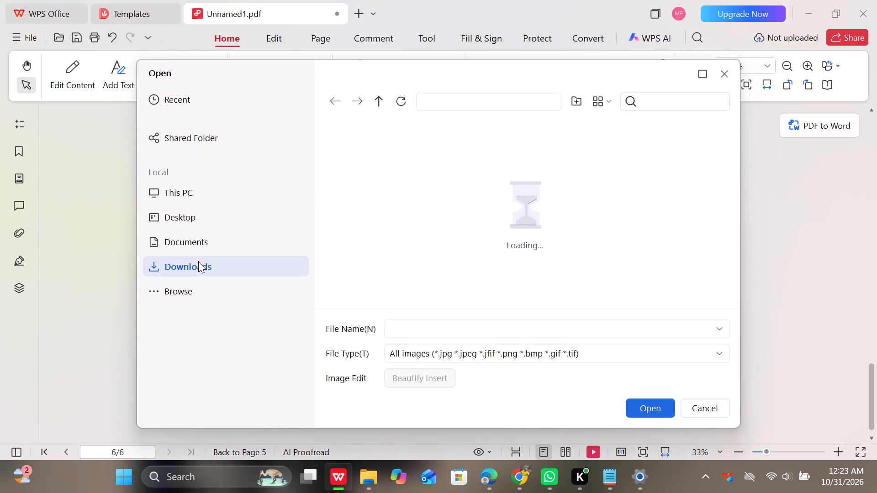
pyautogui.scroll(-7, 439, 229)
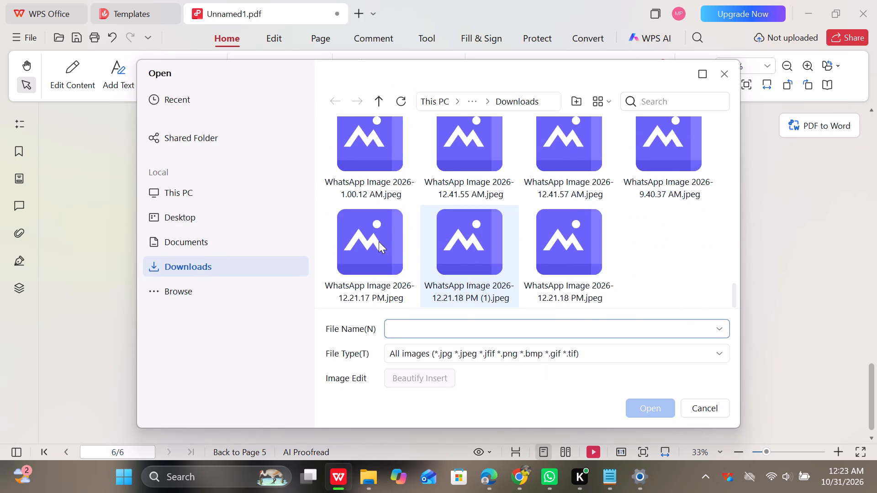
pyautogui.click(377, 241)
pyautogui.doubleClick(377, 241)
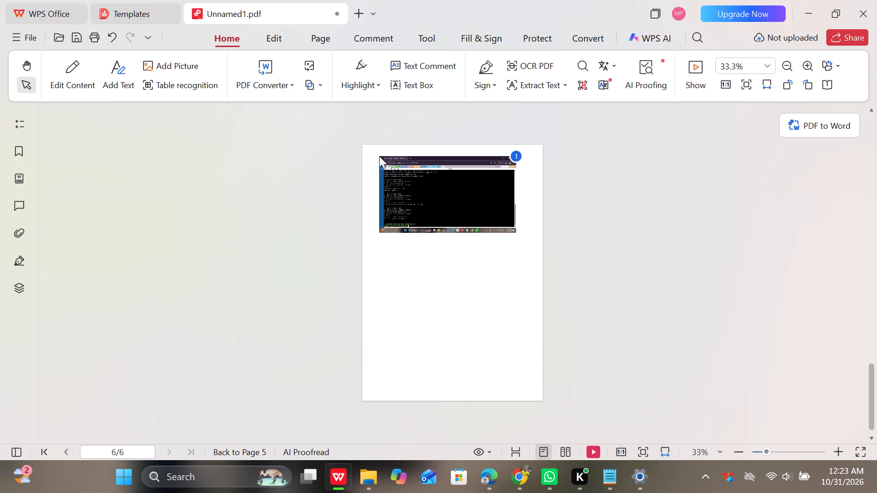
pyautogui.click(379, 156)
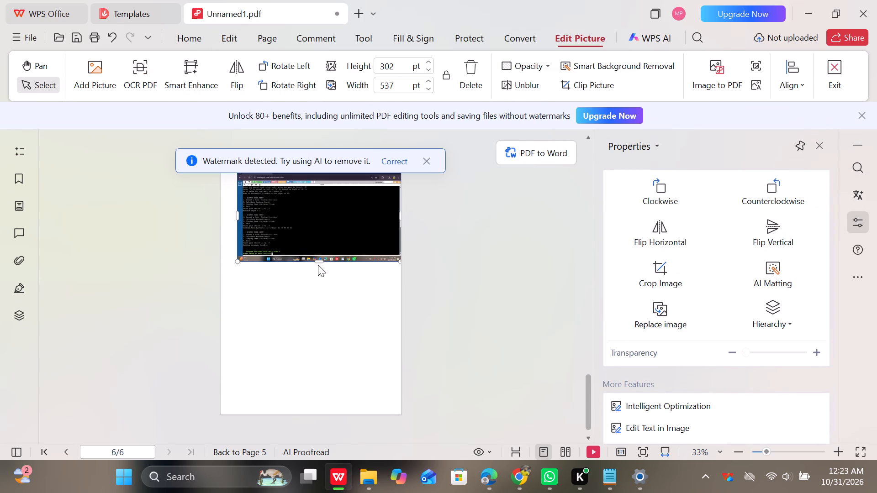
# Enlarge the page 6 picture to about 386 pt high by lowering its bottom edge, and extend its left edge almost to the page's left edge.
pyautogui.moveTo(318, 261); pyautogui.dragTo(298, 286)
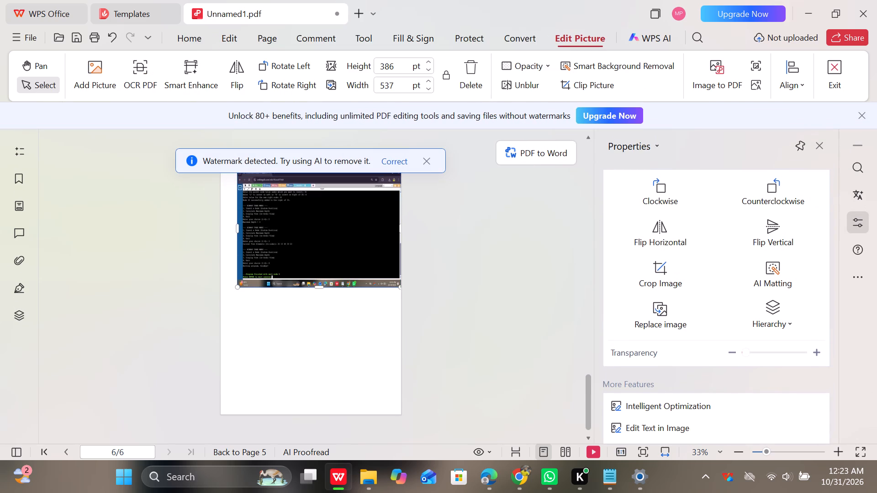
pyautogui.moveTo(234, 226); pyautogui.dragTo(229, 226)
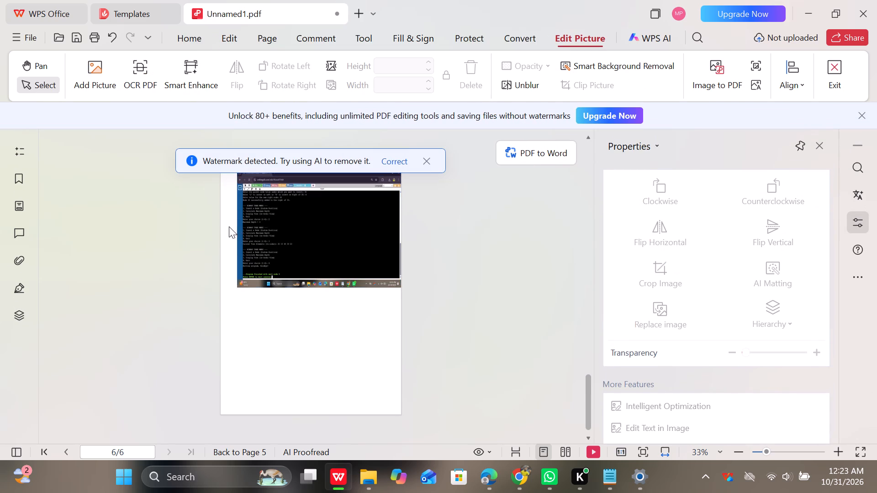
pyautogui.moveTo(229, 226); pyautogui.dragTo(220, 226)
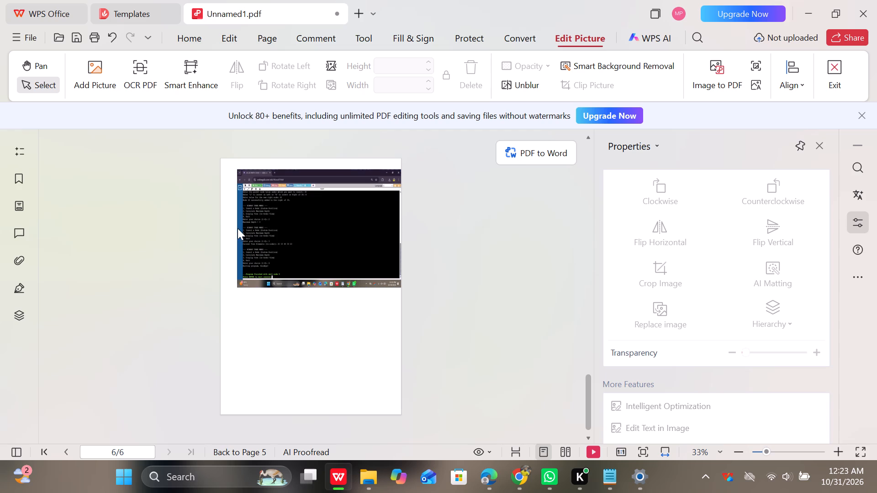
pyautogui.click(237, 227)
pyautogui.click(296, 231)
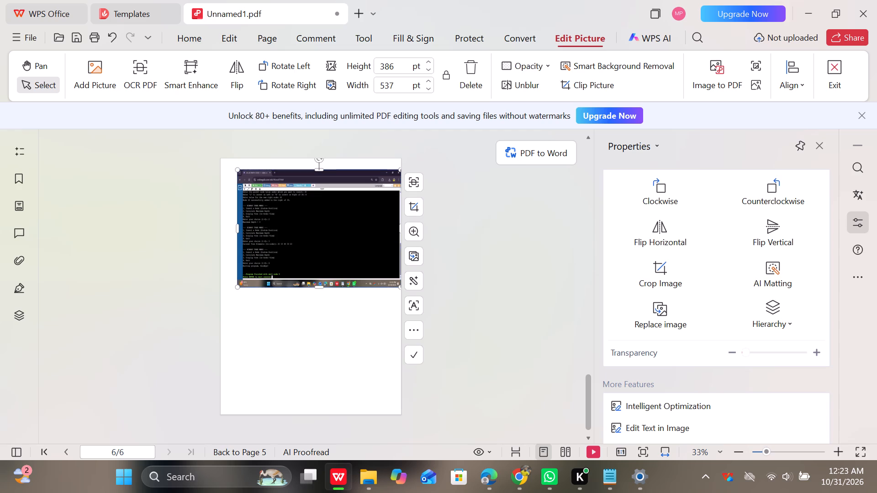
pyautogui.moveTo(238, 228); pyautogui.dragTo(231, 227)
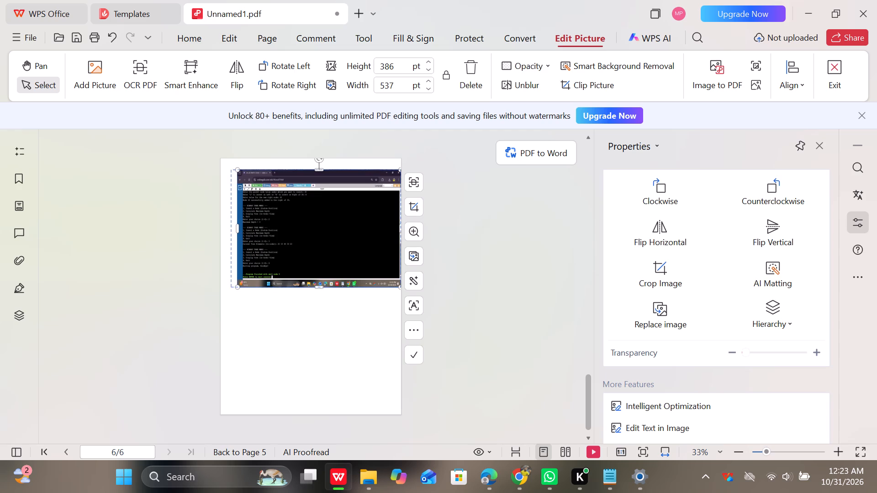
pyautogui.moveTo(231, 227); pyautogui.dragTo(225, 227)
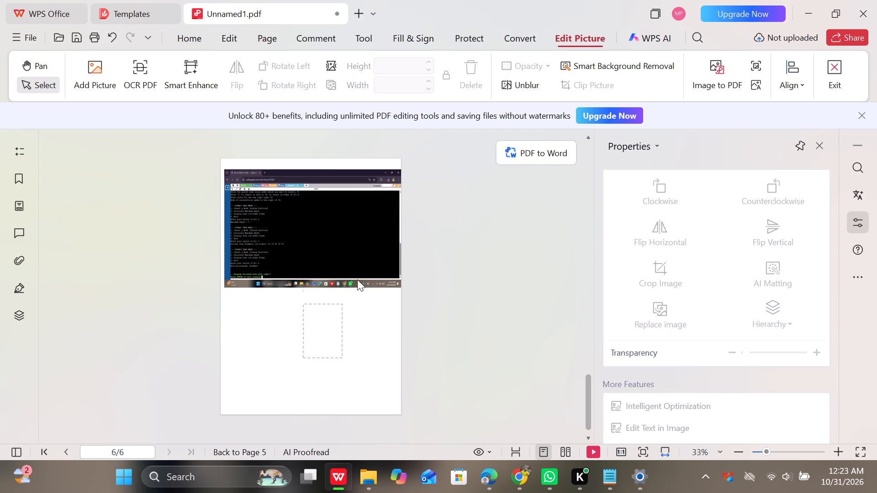